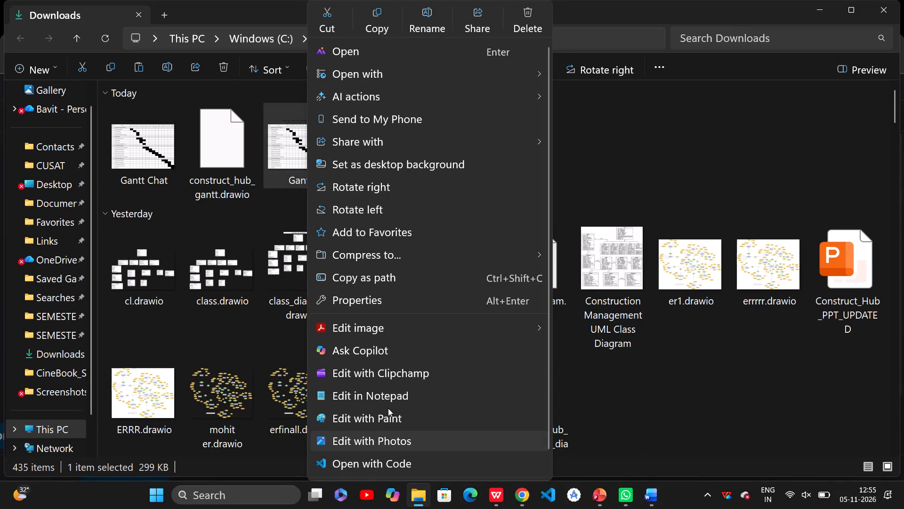
# Check the file properties of the Gantt image in the Downloads folder.
pyautogui.click(388, 304)
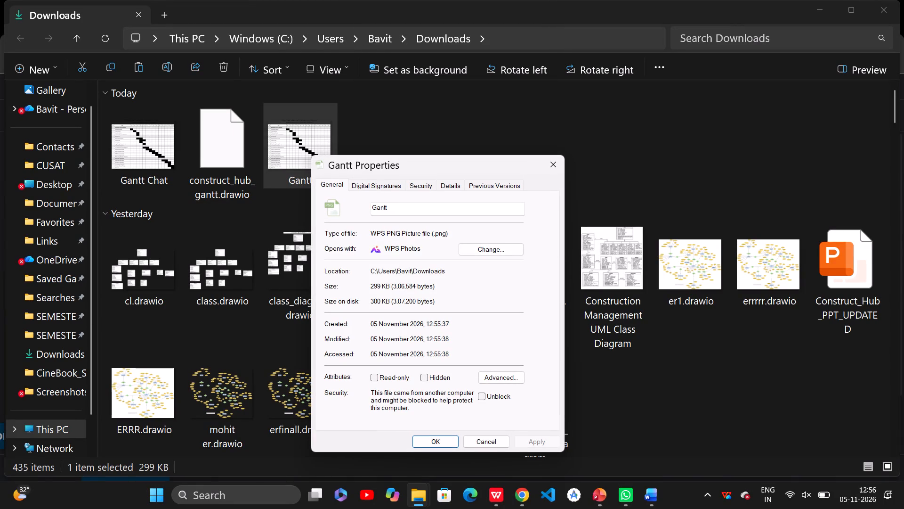
pyautogui.click(488, 440)
# View the Gantt Chat and Gantt images one after the other to compare the two versions of the chart.
pyautogui.tripleClick(134, 154)
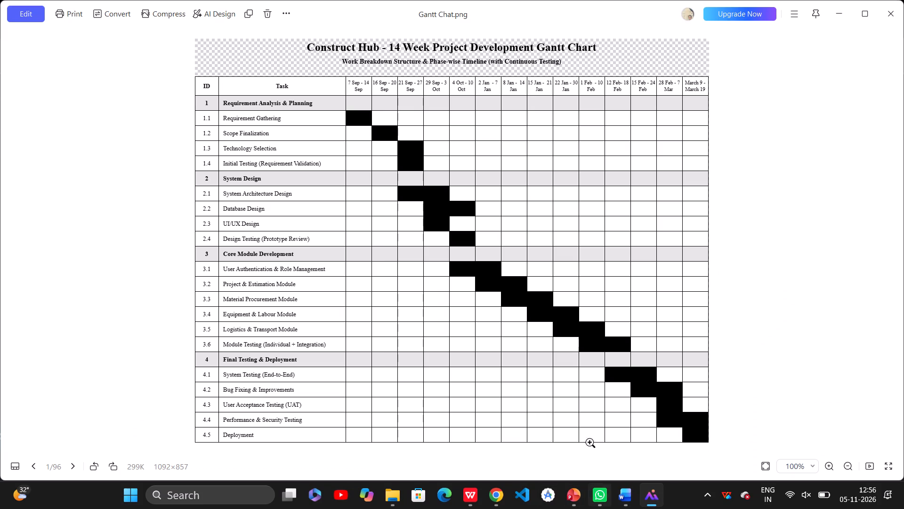
pyautogui.click(895, 8)
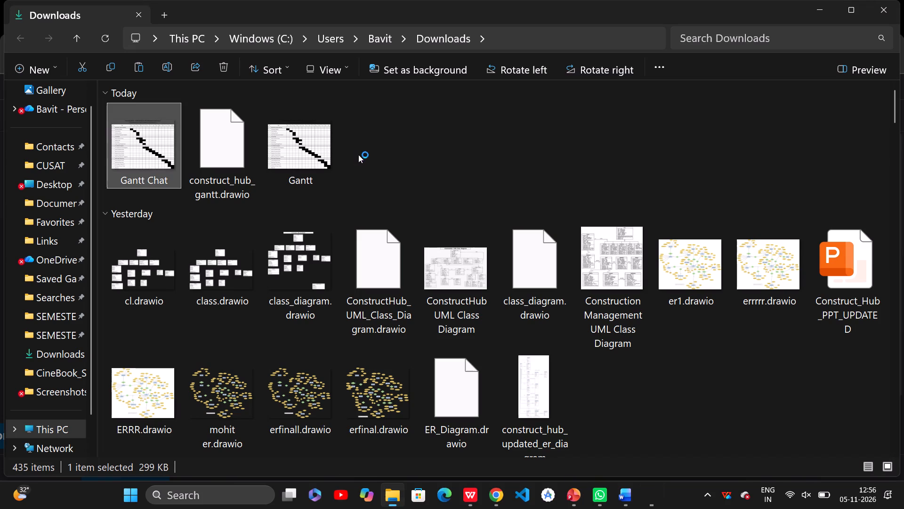
pyautogui.tripleClick(299, 158)
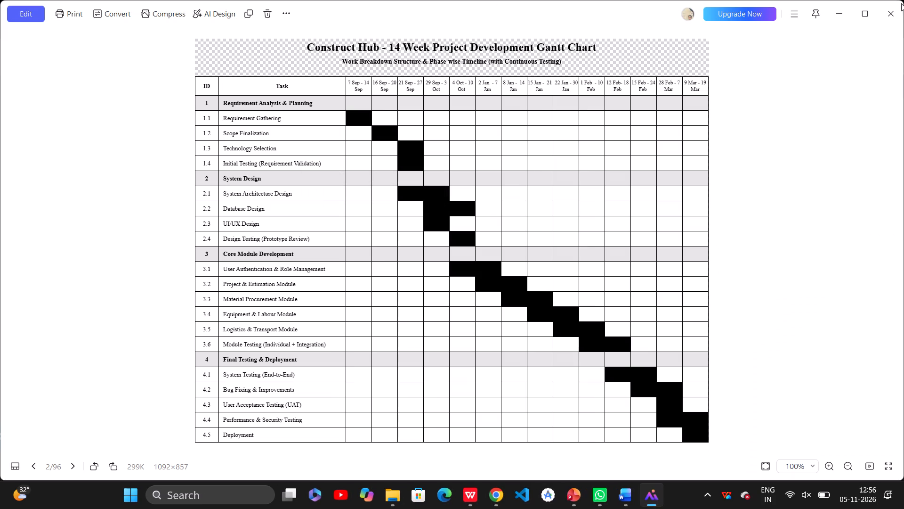
pyautogui.click(893, 13)
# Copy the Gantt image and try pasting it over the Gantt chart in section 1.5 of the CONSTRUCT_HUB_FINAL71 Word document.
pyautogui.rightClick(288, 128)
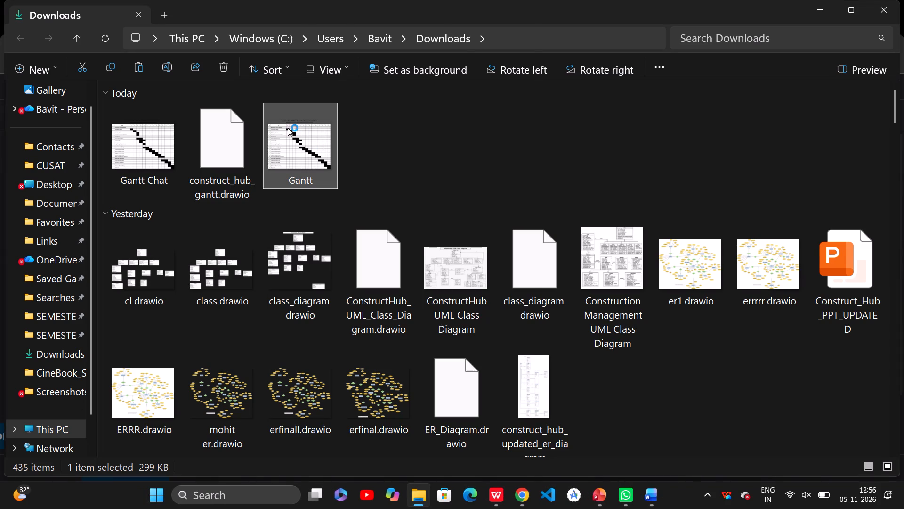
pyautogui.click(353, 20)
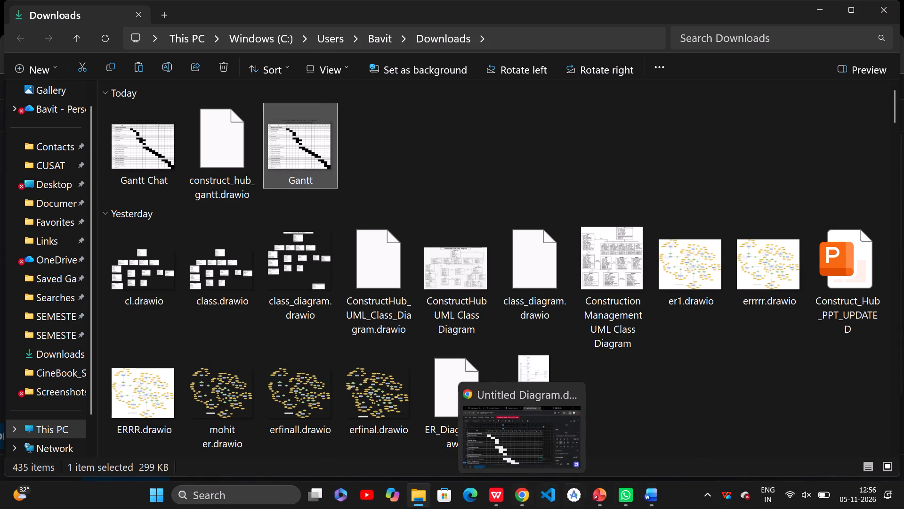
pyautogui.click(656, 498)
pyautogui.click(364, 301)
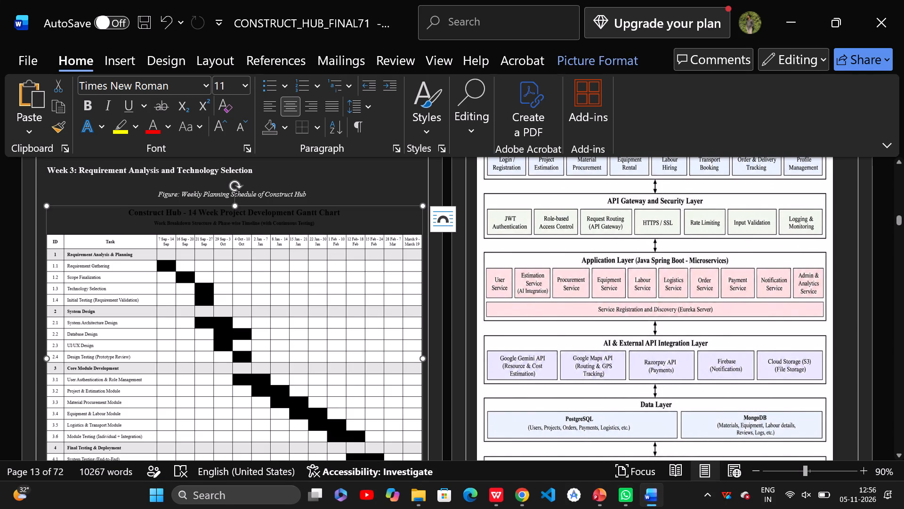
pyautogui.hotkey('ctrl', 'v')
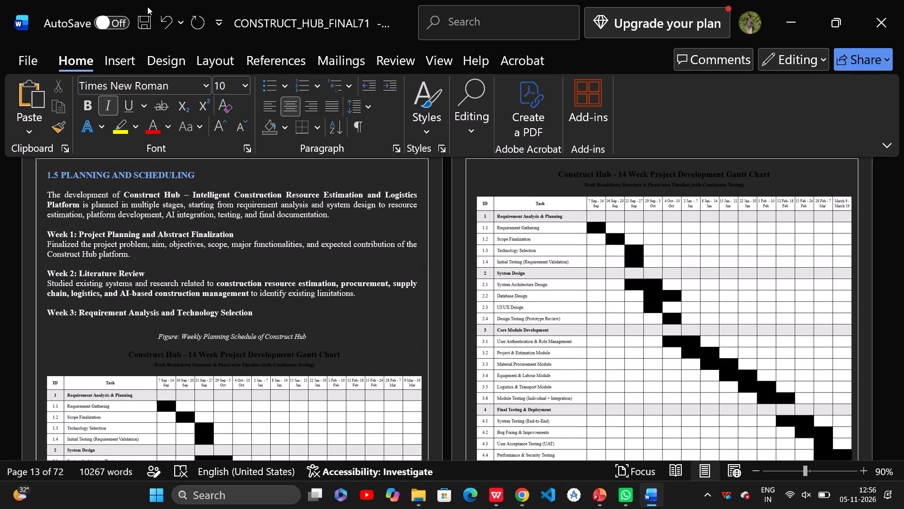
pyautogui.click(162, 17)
# Stretch the Gantt chart picture in section 1.5 slightly taller by extending its bottom edge.
pyautogui.scroll(-1, 291, 483)
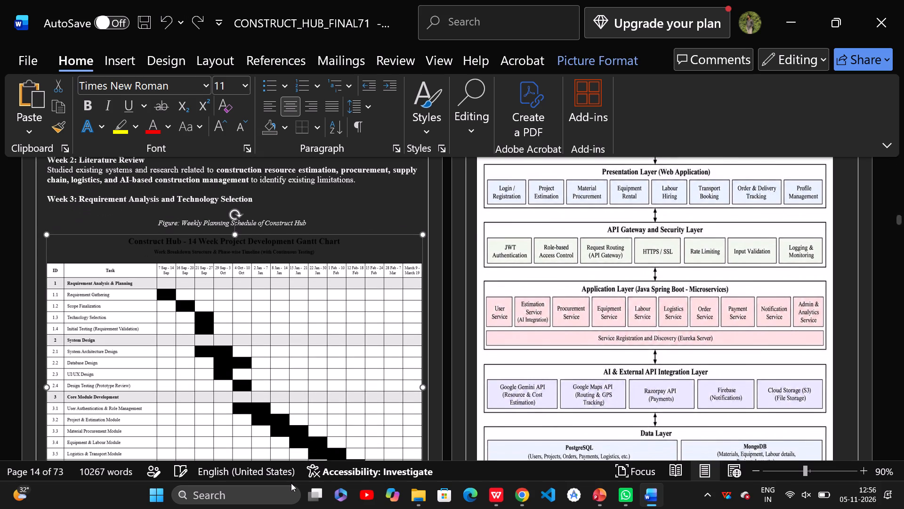
pyautogui.scroll(-2, 291, 483)
pyautogui.scroll(-6, 233, 424)
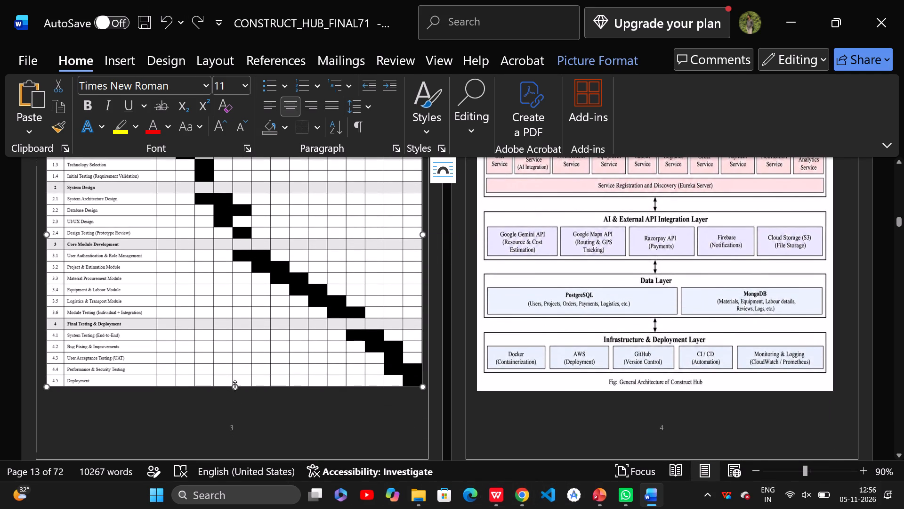
pyautogui.moveTo(238, 386); pyautogui.dragTo(237, 402)
# Review the report's page layout from the planning and scheduling section through to the references.
pyautogui.scroll(1, 265, 409)
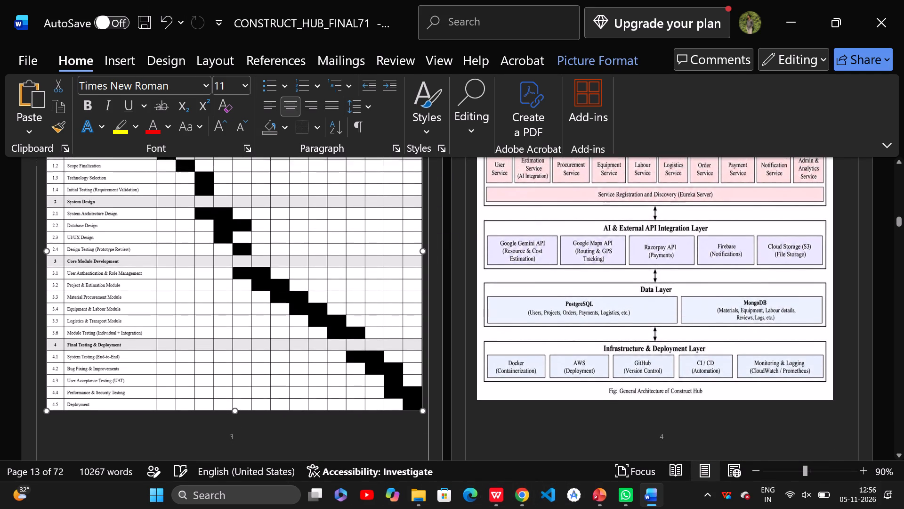
pyautogui.scroll(4, 265, 408)
pyautogui.keyDown('ctrl'); pyautogui.scroll(-5, 307, 371); pyautogui.keyUp('ctrl')
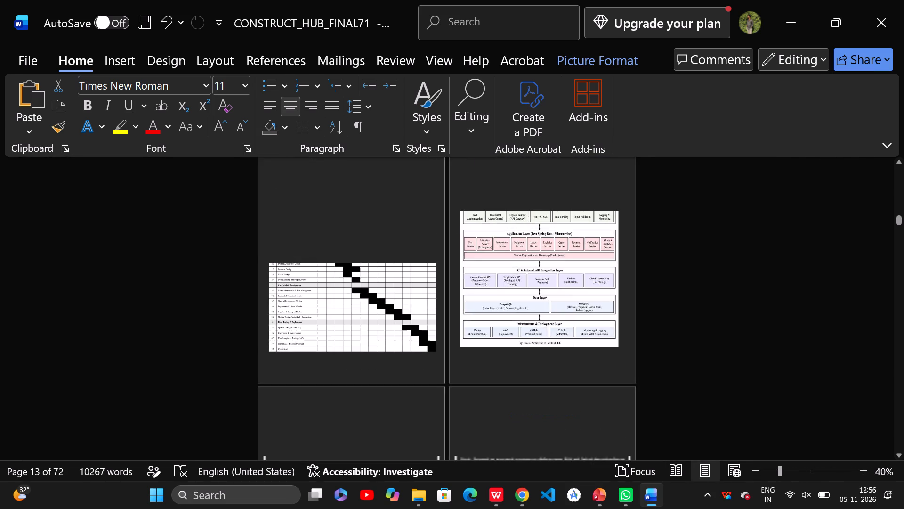
pyautogui.scroll(4, 379, 368)
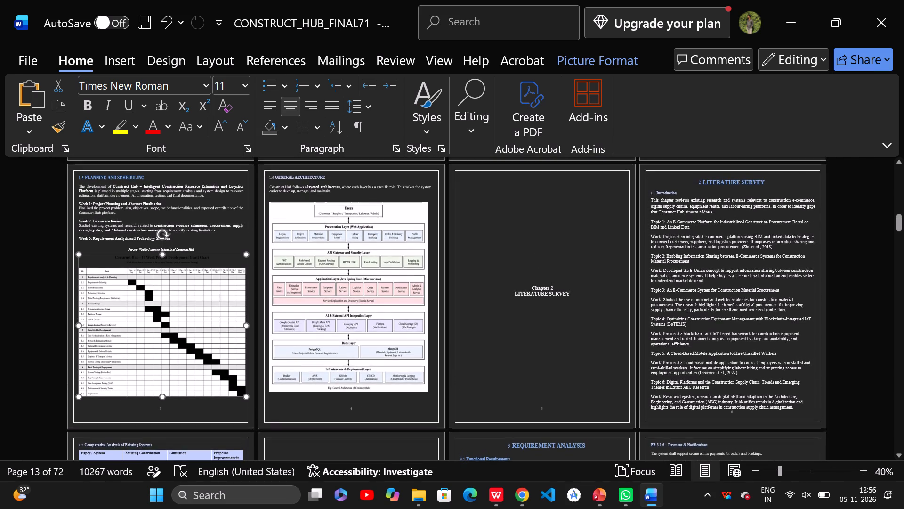
pyautogui.scroll(-20, 378, 373)
pyautogui.scroll(-8, 378, 373)
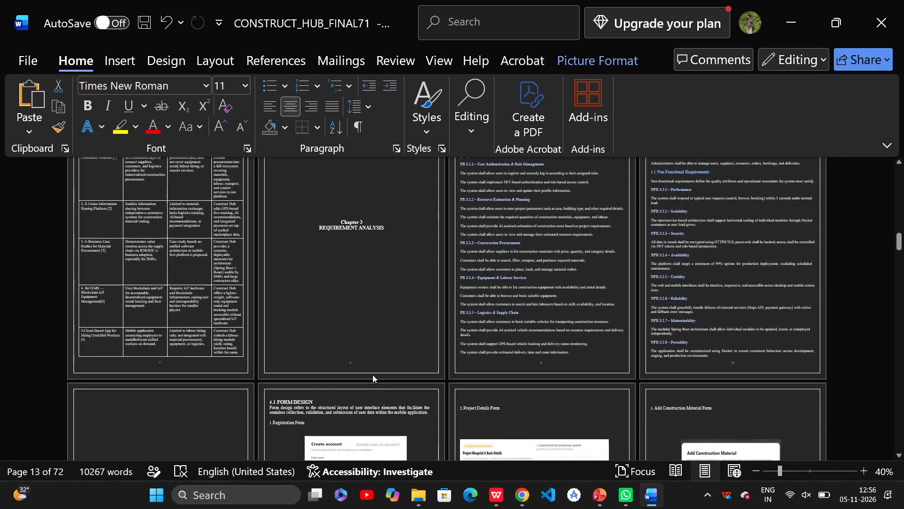
pyautogui.scroll(-7, 372, 375)
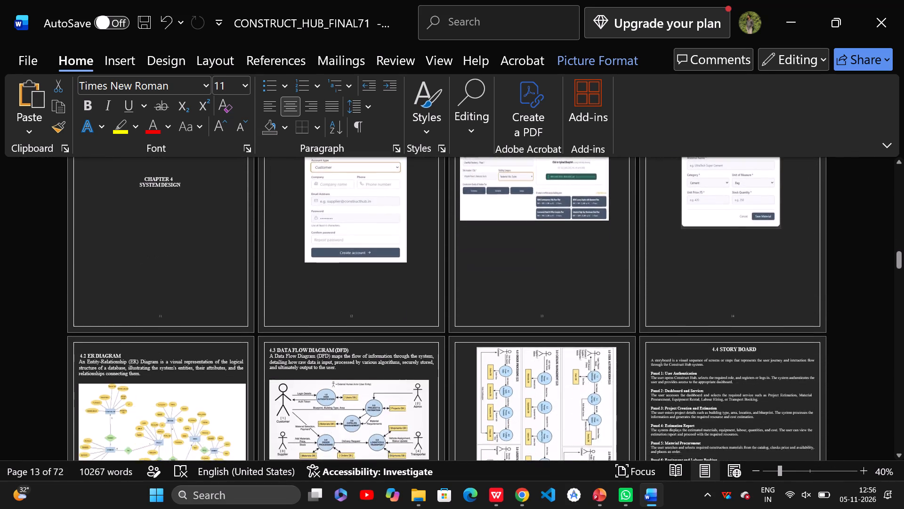
pyautogui.scroll(-2, 372, 375)
pyautogui.scroll(1, 372, 375)
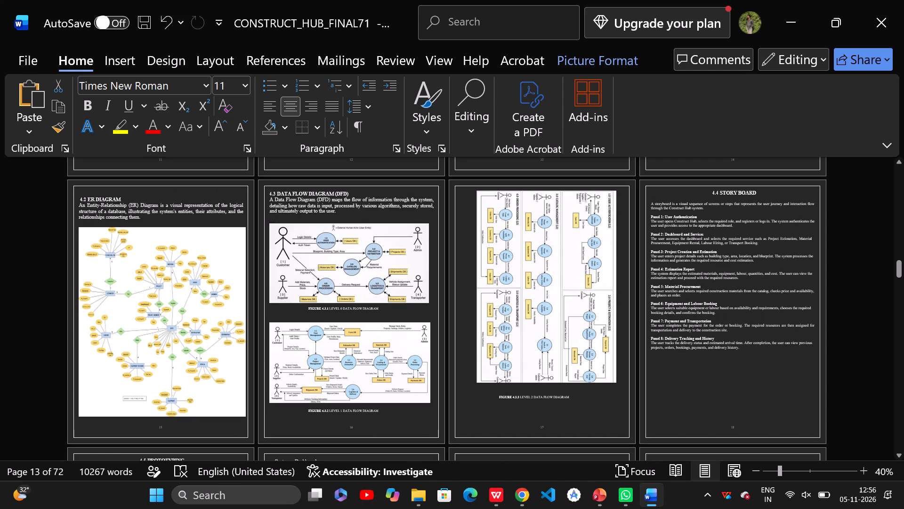
pyautogui.scroll(-9, 492, 321)
pyautogui.scroll(-15, 492, 321)
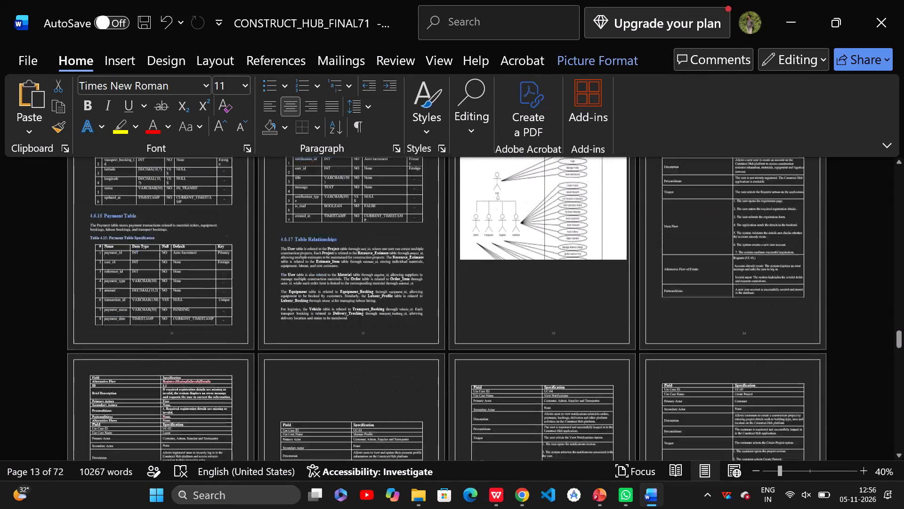
pyautogui.scroll(1, 492, 321)
pyautogui.scroll(-6, 492, 321)
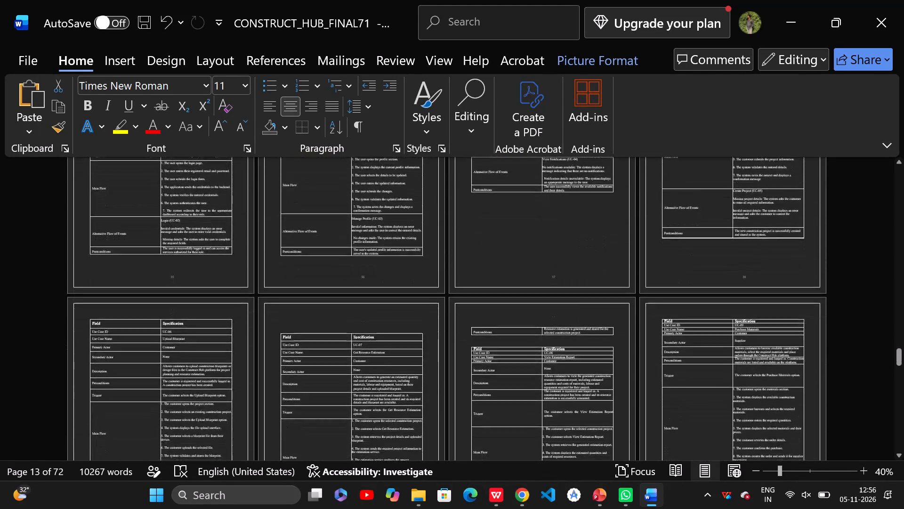
pyautogui.scroll(-12, 492, 321)
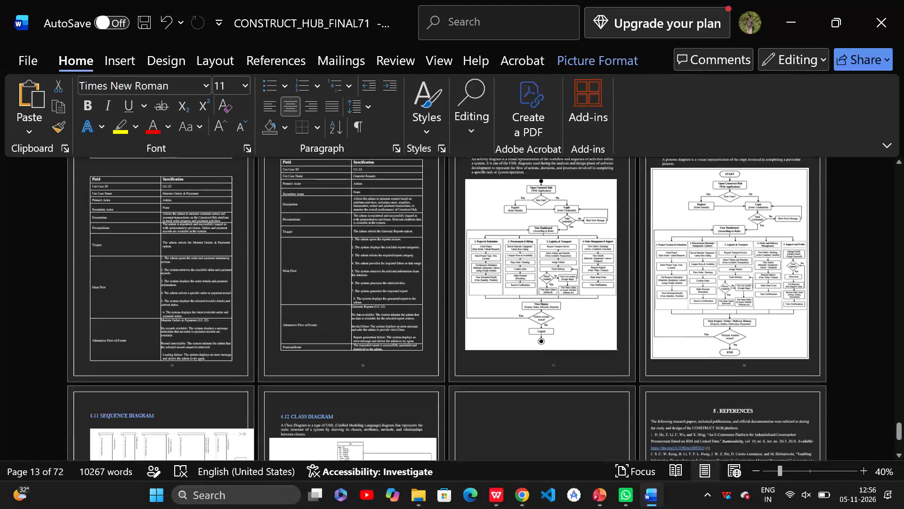
pyautogui.scroll(-1, 492, 321)
pyautogui.keyDown('ctrl'); pyautogui.scroll(3, 586, 243); pyautogui.keyUp('ctrl')
# Examine the activity, process and sequence diagram pages in sections 4.9 to 4.11.
pyautogui.hscroll(-1, 586, 243)
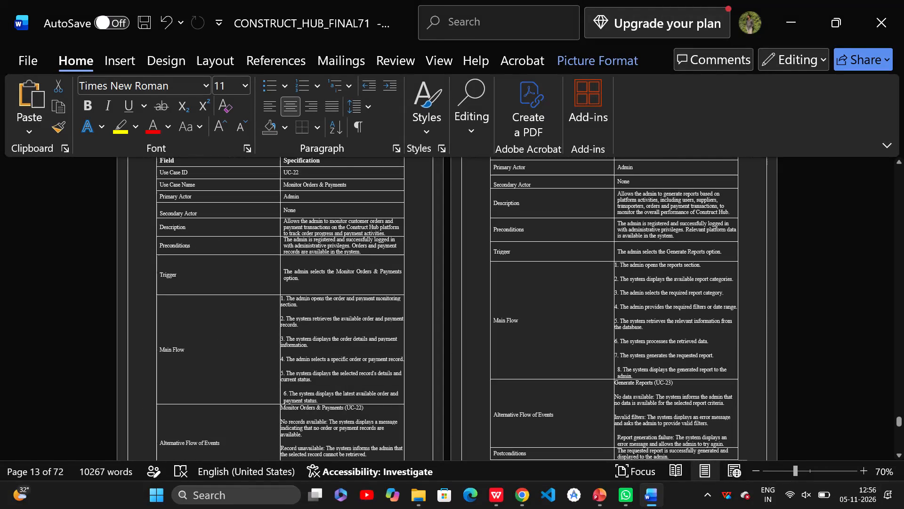
pyautogui.scroll(-4, 586, 243)
pyautogui.keyDown('ctrl'); pyautogui.scroll(1, 586, 243); pyautogui.keyUp('ctrl')
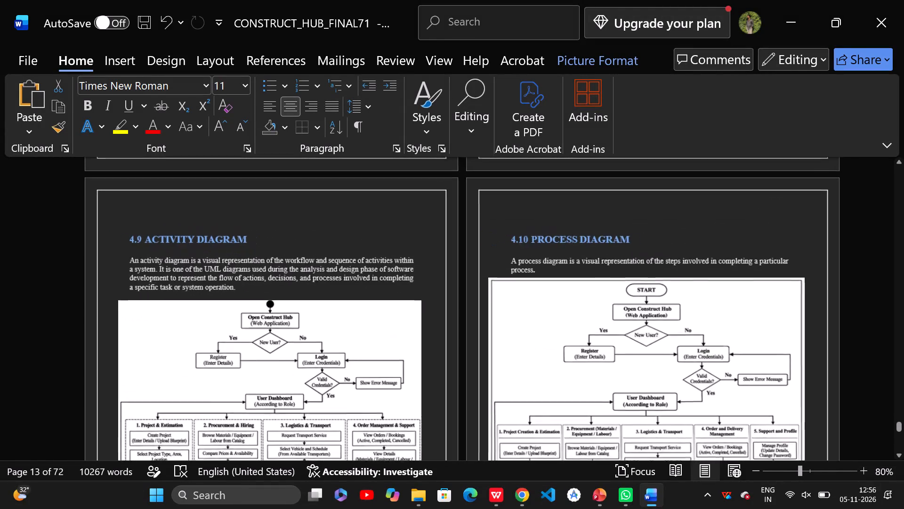
pyautogui.keyDown('ctrl'); pyautogui.scroll(1, 586, 243); pyautogui.keyUp('ctrl')
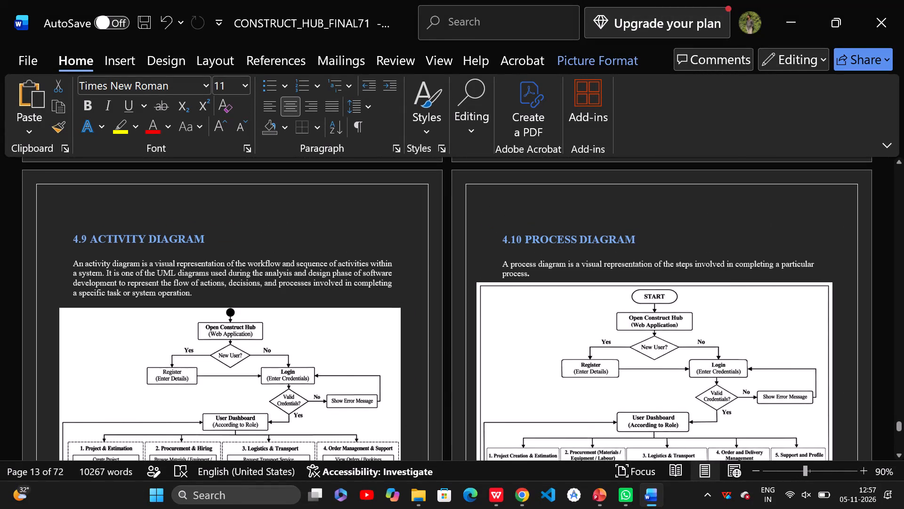
pyautogui.hscroll(1, 586, 243)
pyautogui.keyDown('ctrl'); pyautogui.scroll(2, 586, 243); pyautogui.keyUp('ctrl')
pyautogui.scroll(-1, 586, 243)
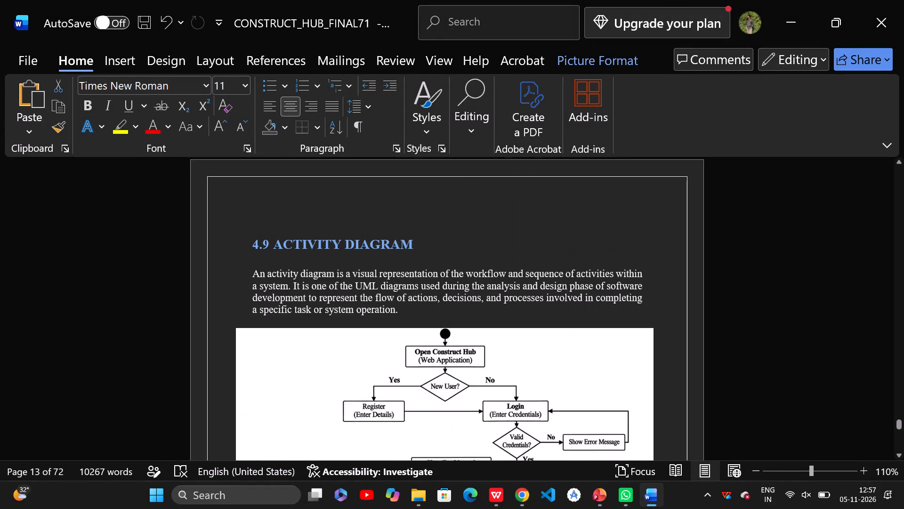
pyautogui.scroll(-1, 586, 243)
pyautogui.scroll(3, 586, 243)
pyautogui.keyDown('ctrl'); pyautogui.scroll(-3, 586, 243); pyautogui.keyUp('ctrl')
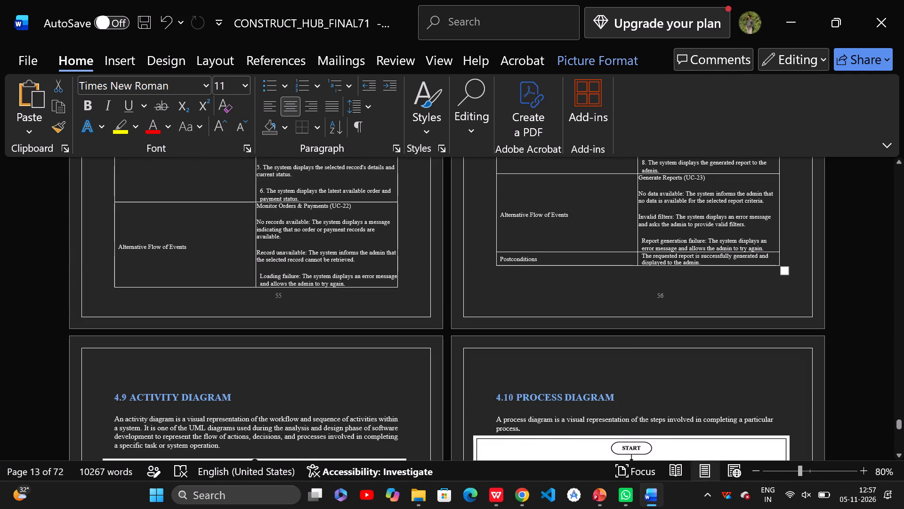
pyautogui.scroll(-4, 586, 243)
pyautogui.keyDown('ctrl'); pyautogui.scroll(-3, 586, 243); pyautogui.keyUp('ctrl')
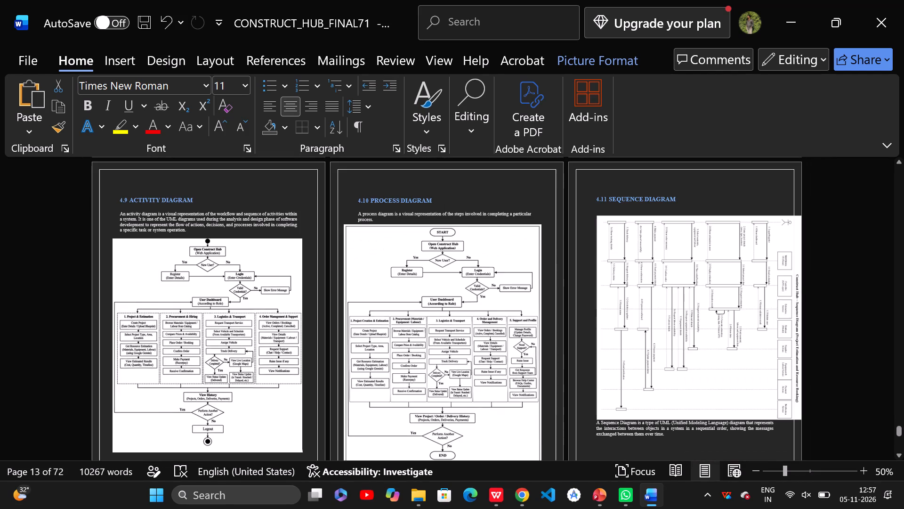
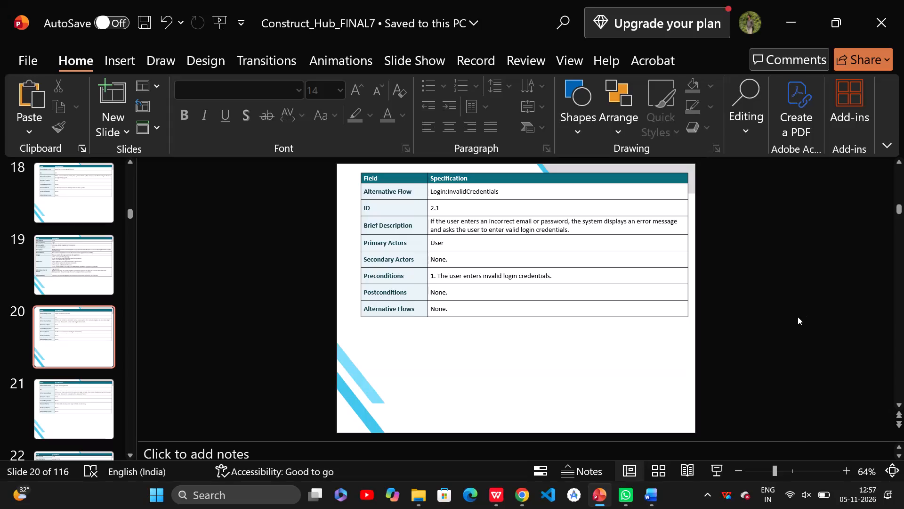
# Find the Activity Diagram slide near the end of the Construct_Hub_FINAL7 presentation and copy its diagram picture.
pyautogui.scroll(-14, 798, 318)
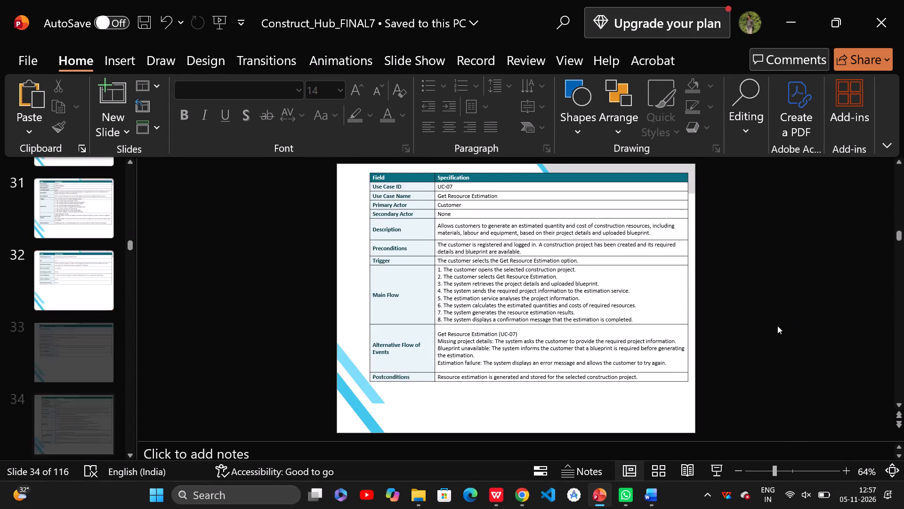
pyautogui.scroll(-2, 777, 326)
pyautogui.scroll(-8, 202, 273)
pyautogui.moveTo(125, 277); pyautogui.dragTo(143, 441)
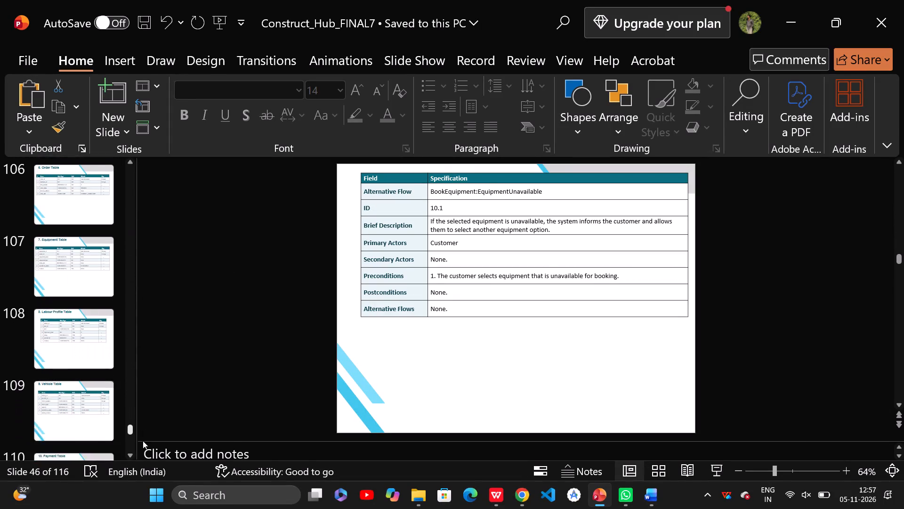
pyautogui.moveTo(143, 441); pyautogui.dragTo(143, 466)
pyautogui.click(79, 339)
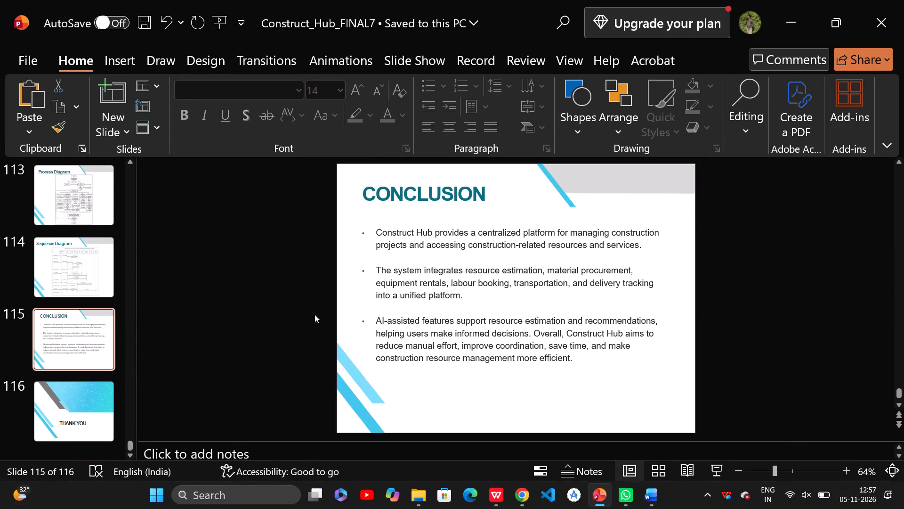
pyautogui.scroll(1, 308, 312)
pyautogui.scroll(2, 444, 338)
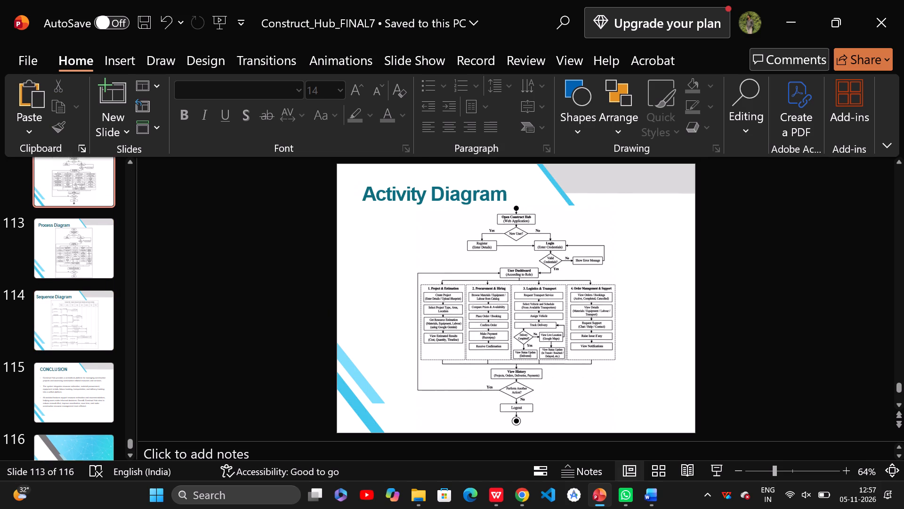
pyautogui.scroll(1, 444, 338)
pyautogui.scroll(-1, 444, 339)
pyautogui.click(476, 303)
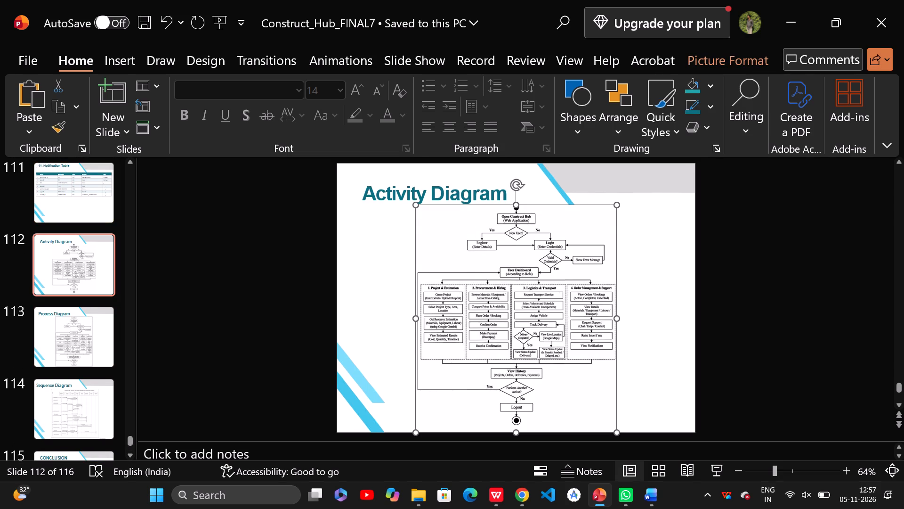
pyautogui.hotkey('ctrl', 'c')
# Switch to the CONSTRUCT_HUB_FINAL71 Word document and replace the activity diagram picture in section 4.9 with the copied one.
pyautogui.click(651, 497)
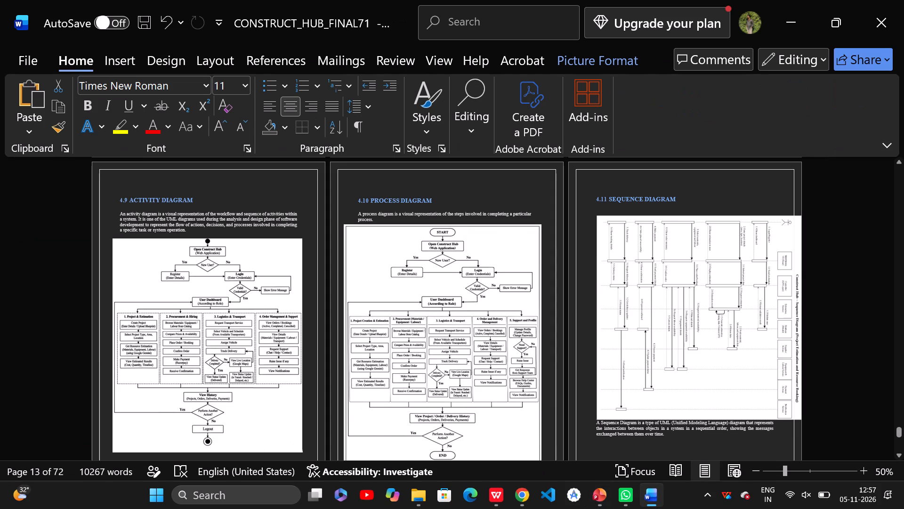
pyautogui.click(170, 298)
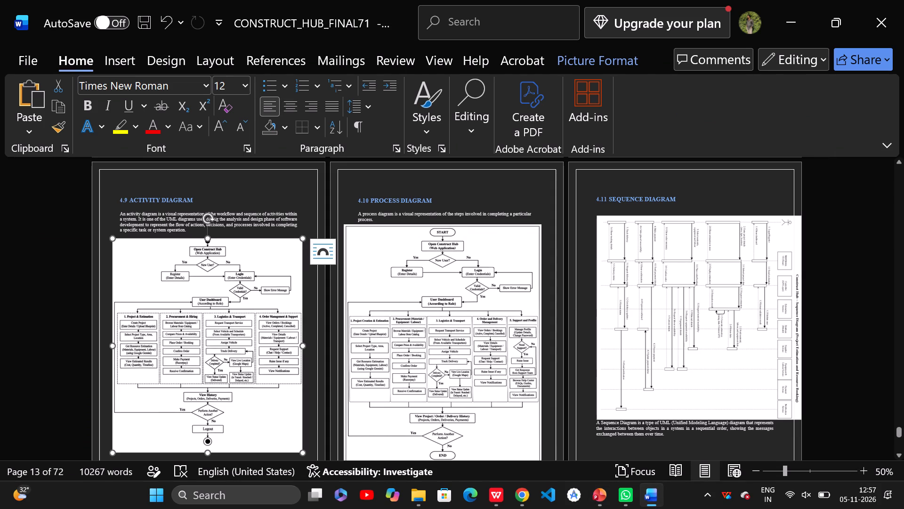
pyautogui.press('BackSpace')
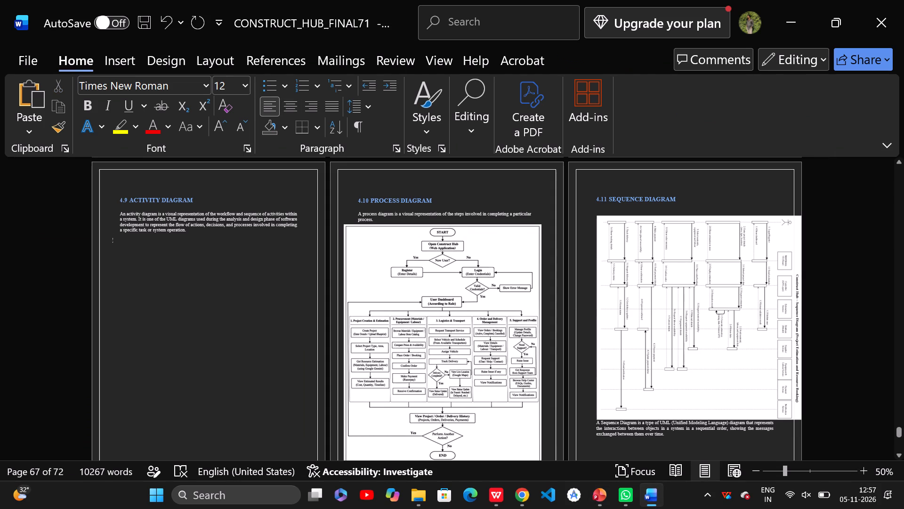
pyautogui.hotkey('ctrl', 'v')
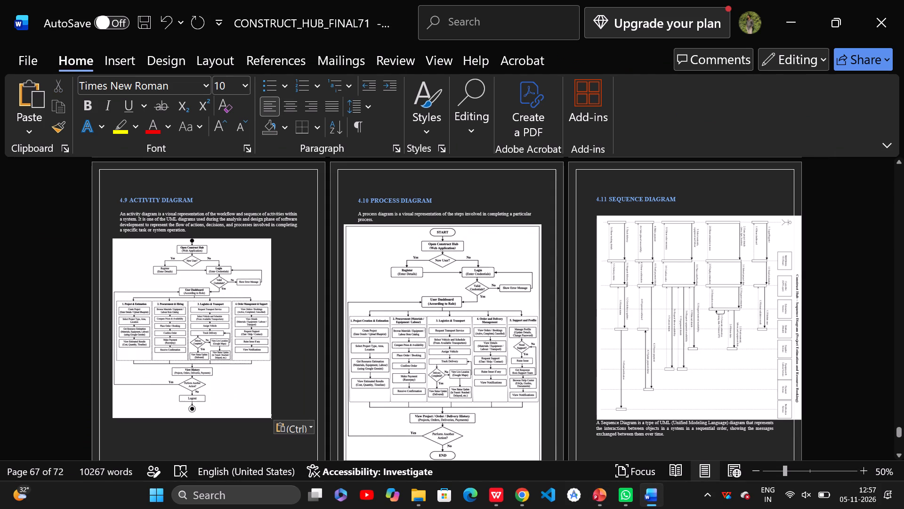
# Enlarge the pasted activity diagram in height and width so it fits on the page below the section 4.9 text.
pyautogui.click(207, 395)
pyautogui.moveTo(190, 418); pyautogui.dragTo(193, 472)
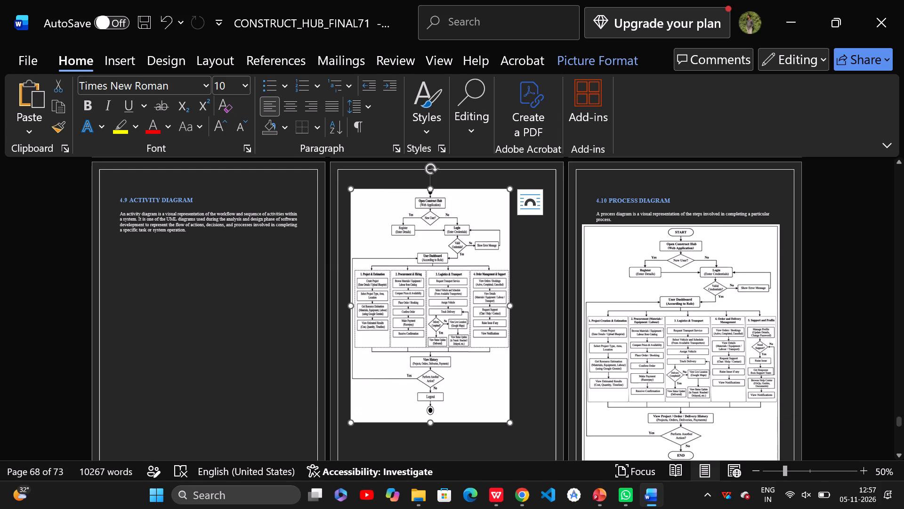
pyautogui.moveTo(510, 305); pyautogui.dragTo(542, 306)
pyautogui.moveTo(448, 419); pyautogui.dragTo(450, 410)
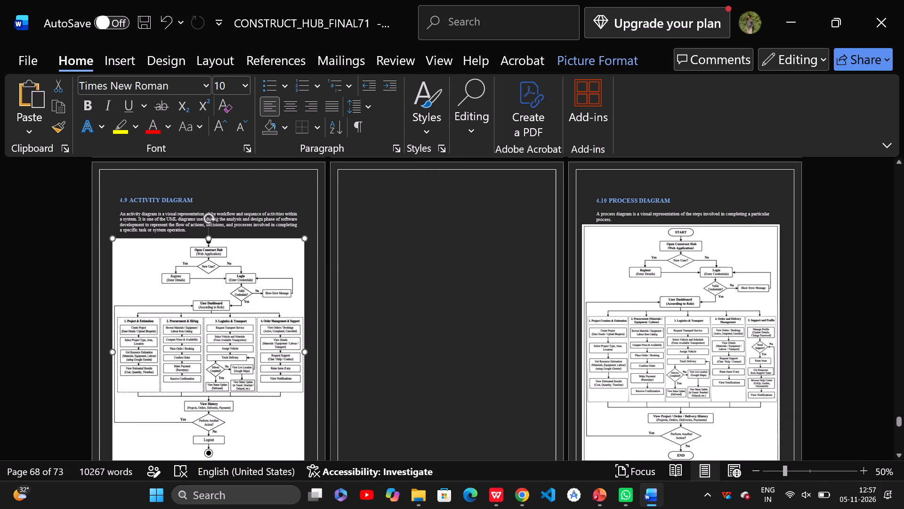
pyautogui.scroll(-3, 291, 334)
pyautogui.click(243, 322)
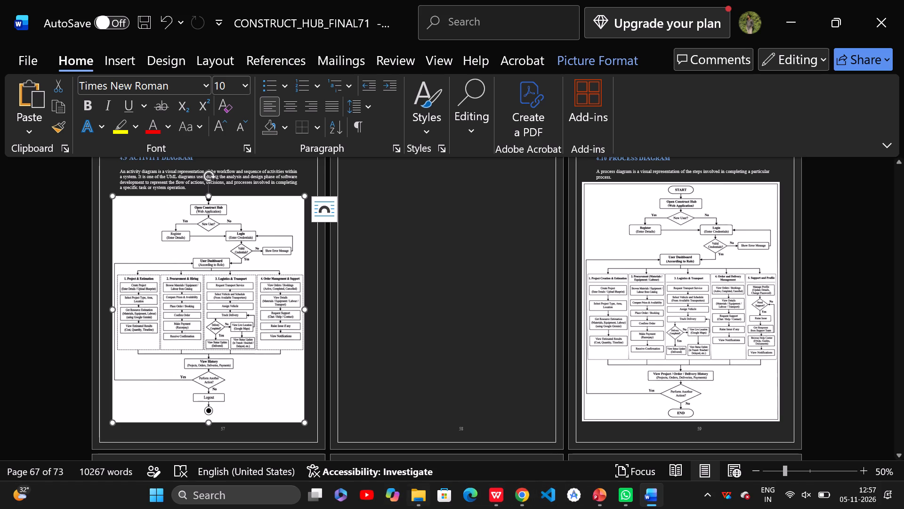
# Compare the resized activity diagram in section 4.9 with the one on slide 112 of the presentation.
pyautogui.click(597, 493)
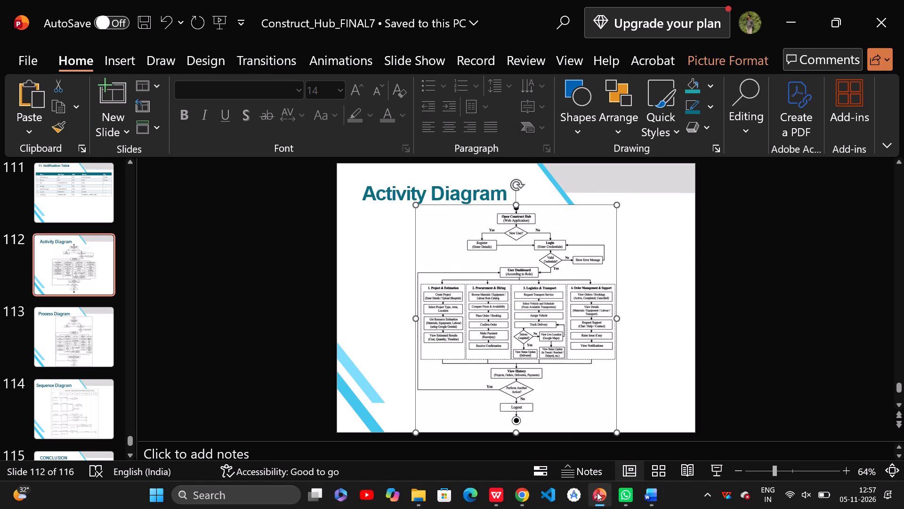
pyautogui.click(597, 493)
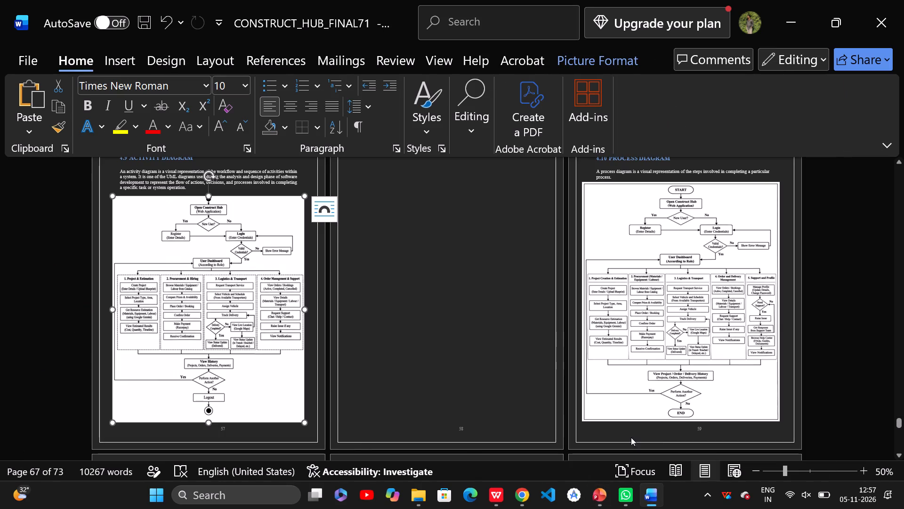
pyautogui.scroll(8, 445, 386)
pyautogui.scroll(-9, 445, 385)
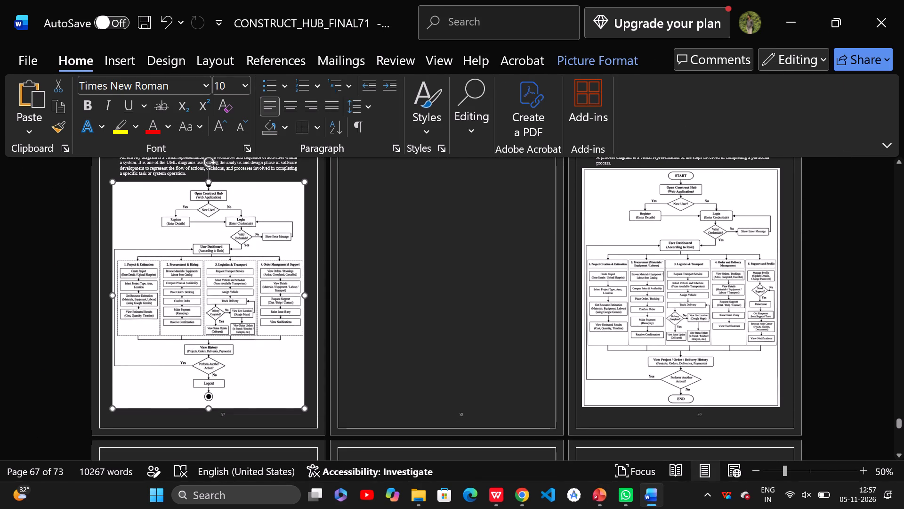
pyautogui.scroll(5, 361, 367)
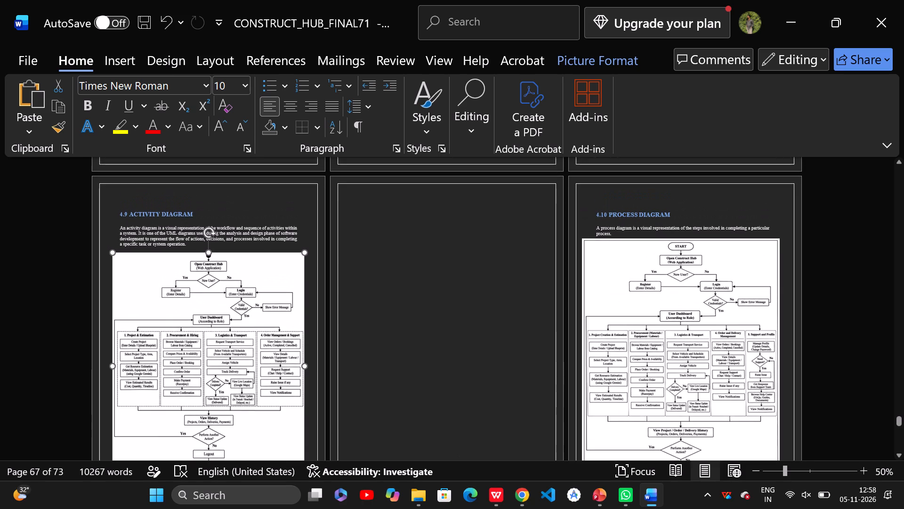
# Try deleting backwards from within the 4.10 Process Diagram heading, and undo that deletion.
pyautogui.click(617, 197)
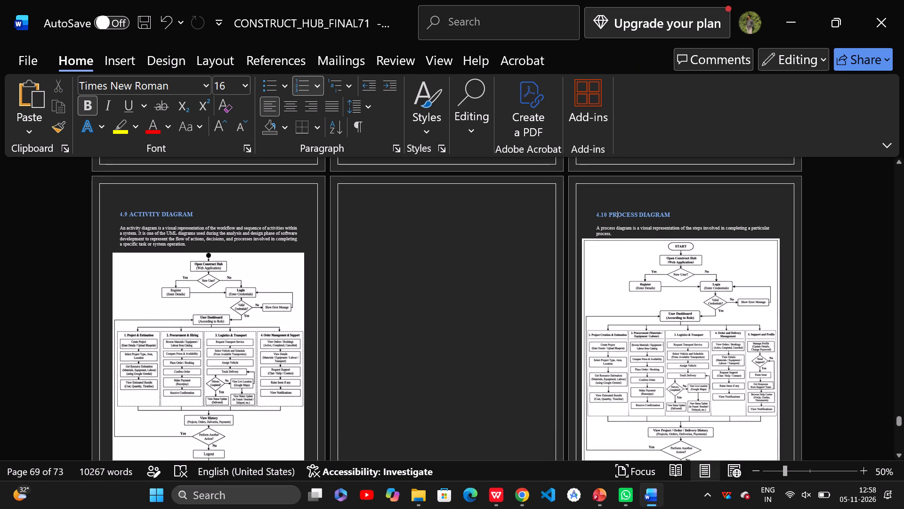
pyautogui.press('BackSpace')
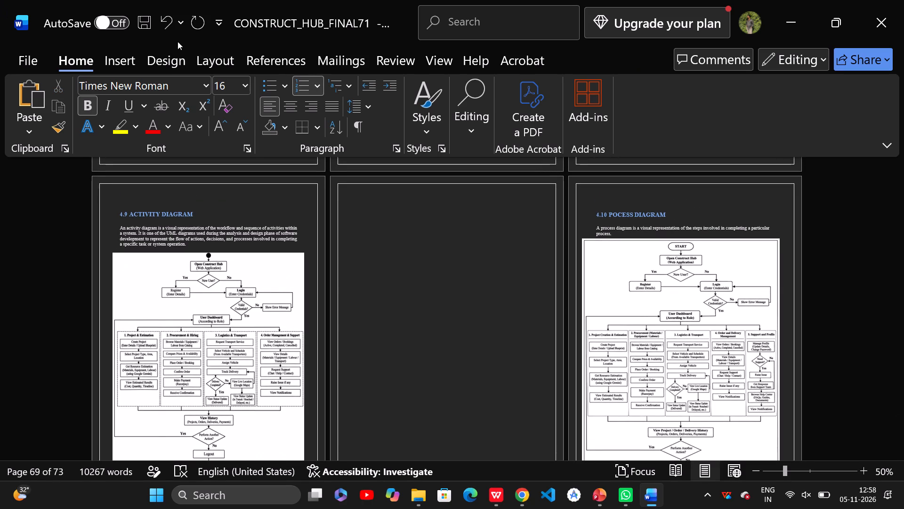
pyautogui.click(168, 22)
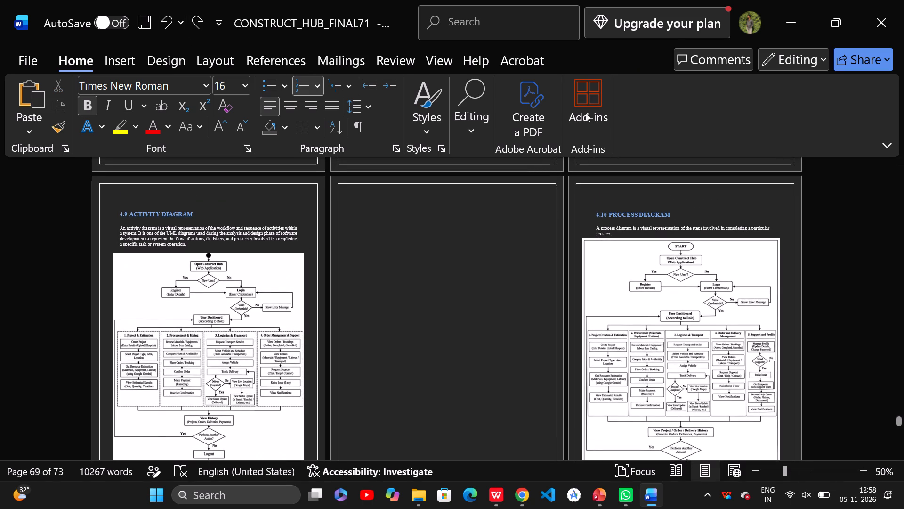
# Delete the blank page between section 4.9 Activity Diagram and section 4.10 Process Diagram.
pyautogui.doubleClick(602, 202)
pyautogui.click(600, 199)
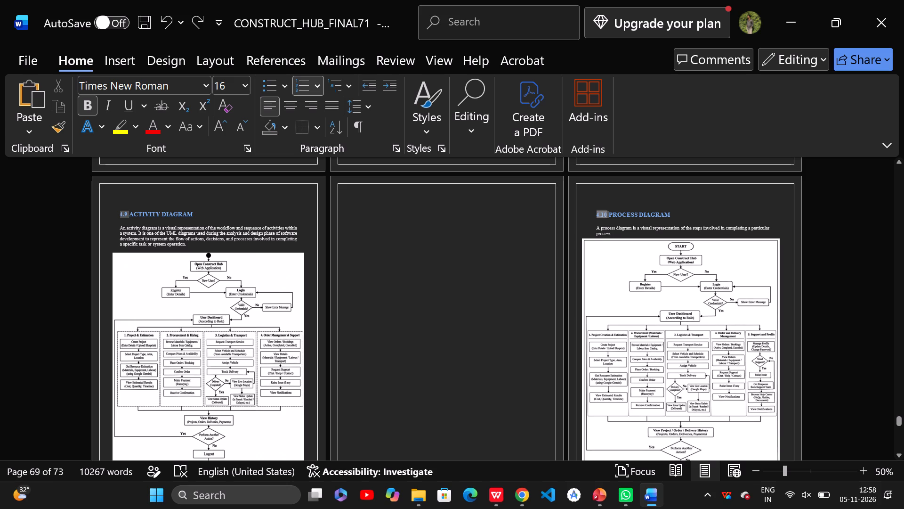
pyautogui.click(600, 203)
pyautogui.click(600, 204)
pyautogui.click(595, 211)
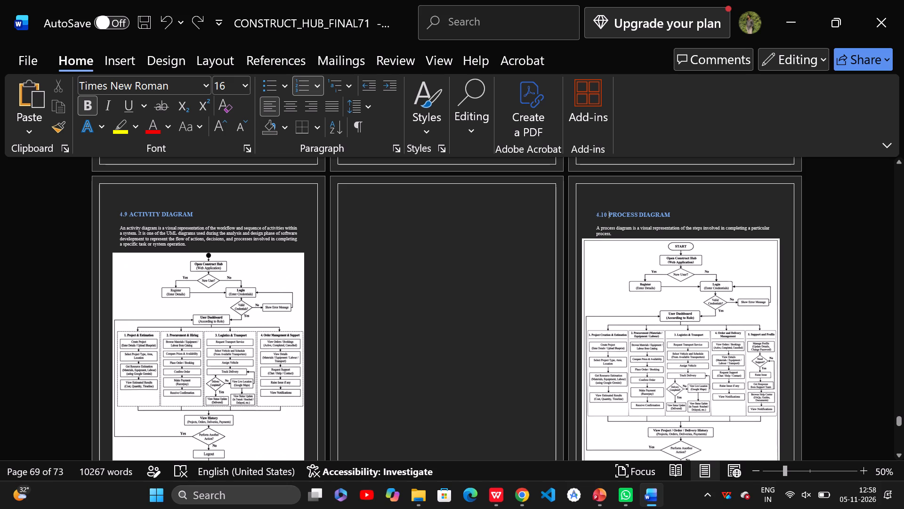
pyautogui.press('Left')
pyautogui.press('Left')
pyautogui.press('Left')
pyautogui.press('Left')
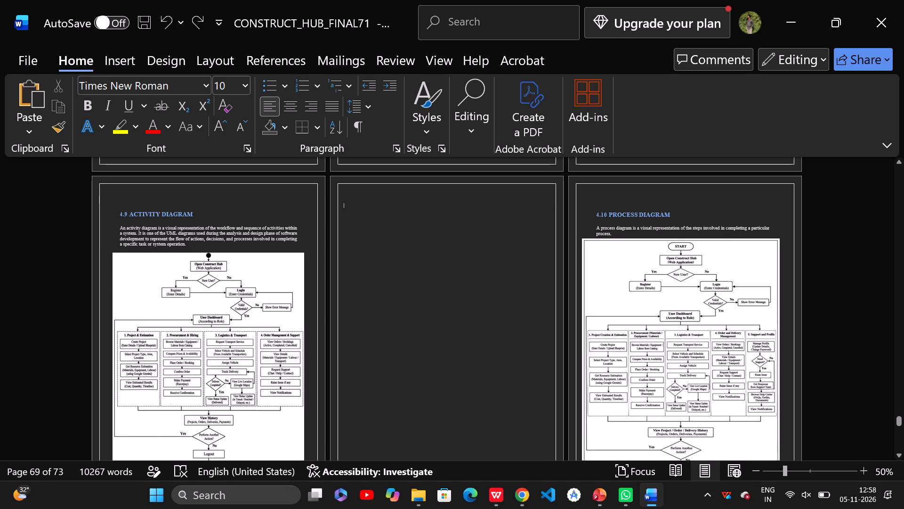
pyautogui.press('Left')
pyautogui.press('Left')
pyautogui.scroll(-4, 577, 245)
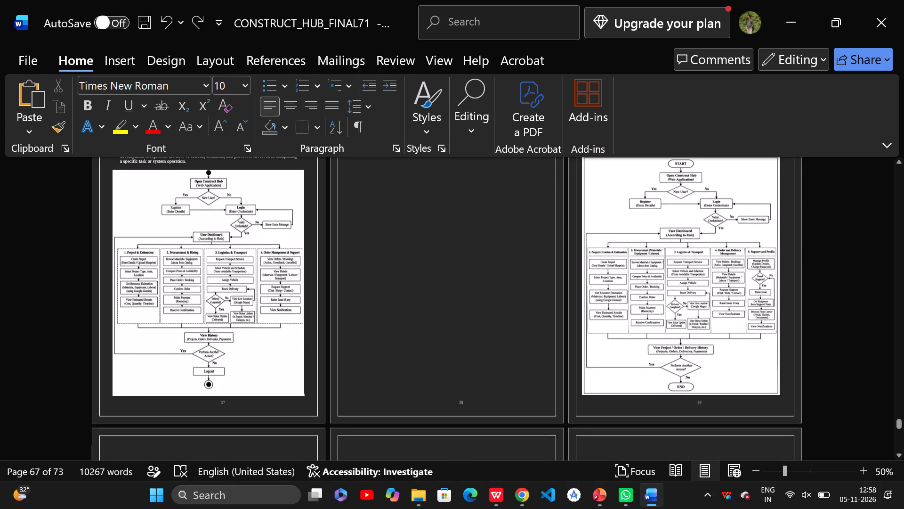
pyautogui.click(424, 369)
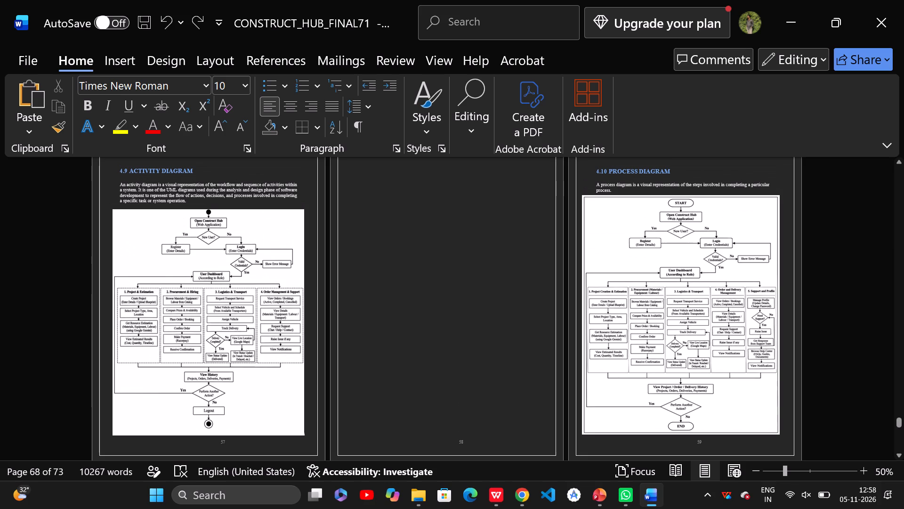
pyautogui.press('BackSpace')
pyautogui.press('BackSpace')
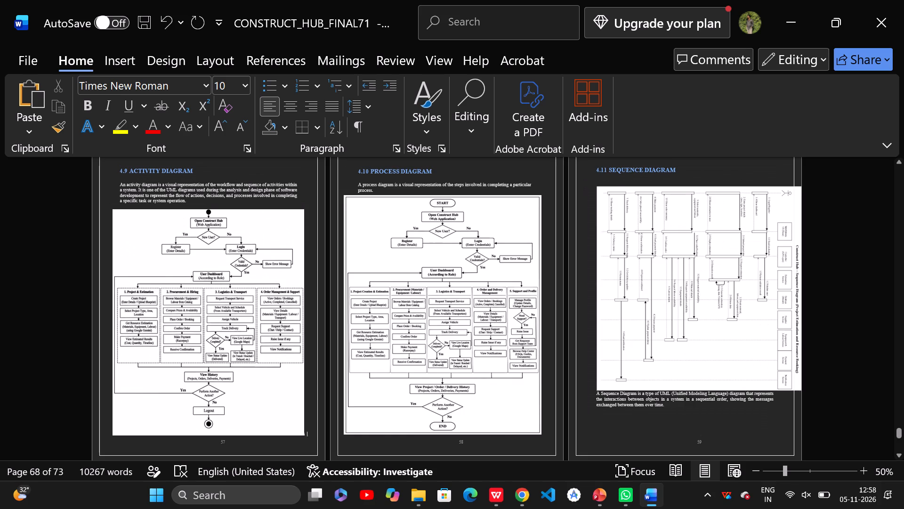
# Compare the process diagram on slide 113 of the presentation with the one in section 4.10 of the report.
pyautogui.scroll(2, 429, 371)
pyautogui.scroll(-3, 444, 347)
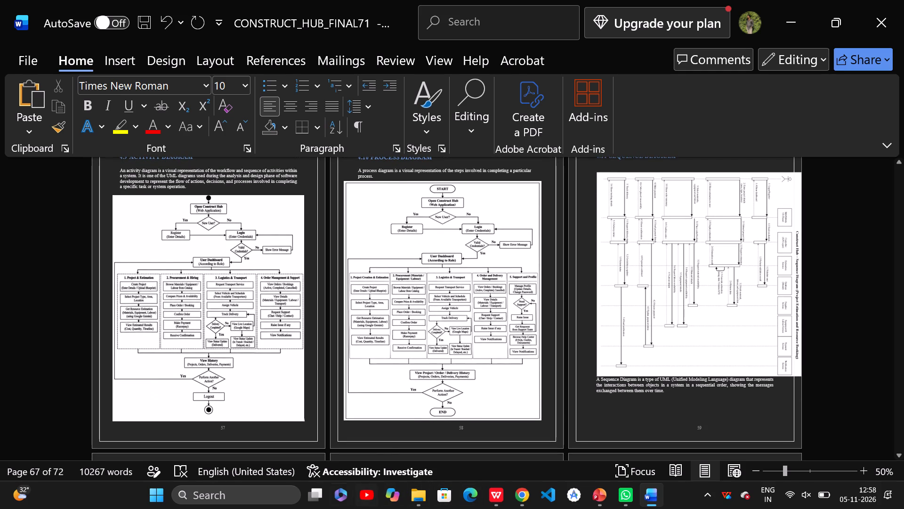
pyautogui.click(604, 492)
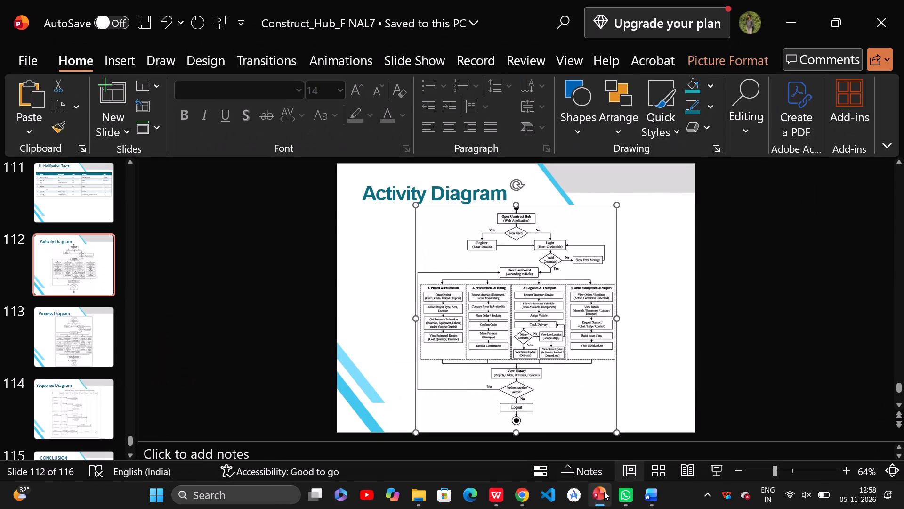
pyautogui.click(751, 351)
pyautogui.scroll(-1, 753, 345)
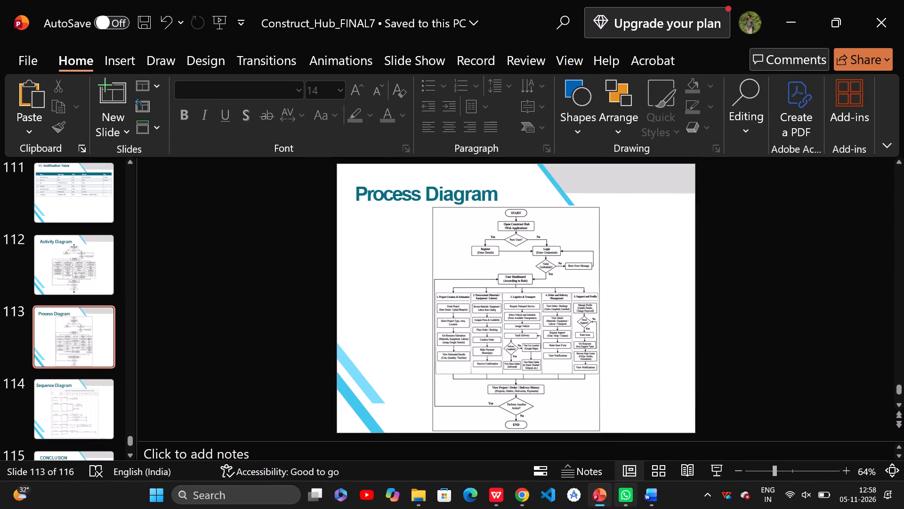
pyautogui.click(646, 499)
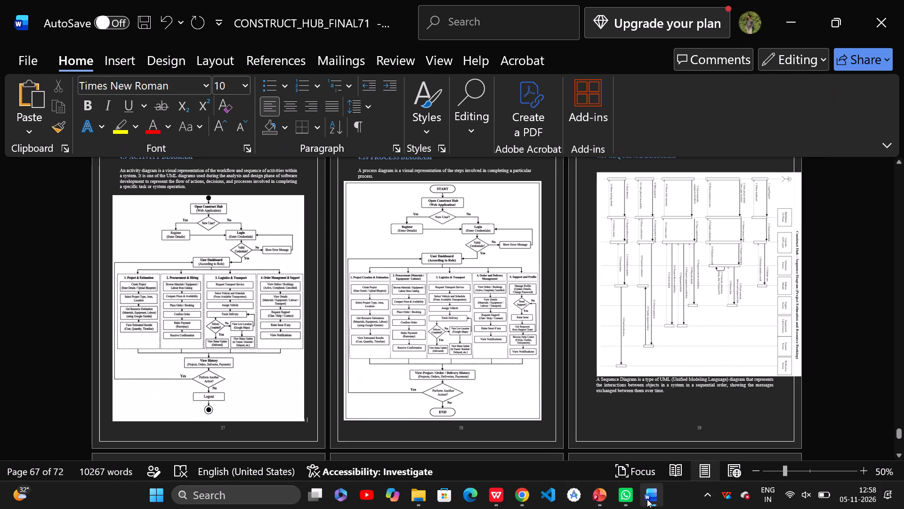
pyautogui.click(647, 499)
pyautogui.click(647, 499)
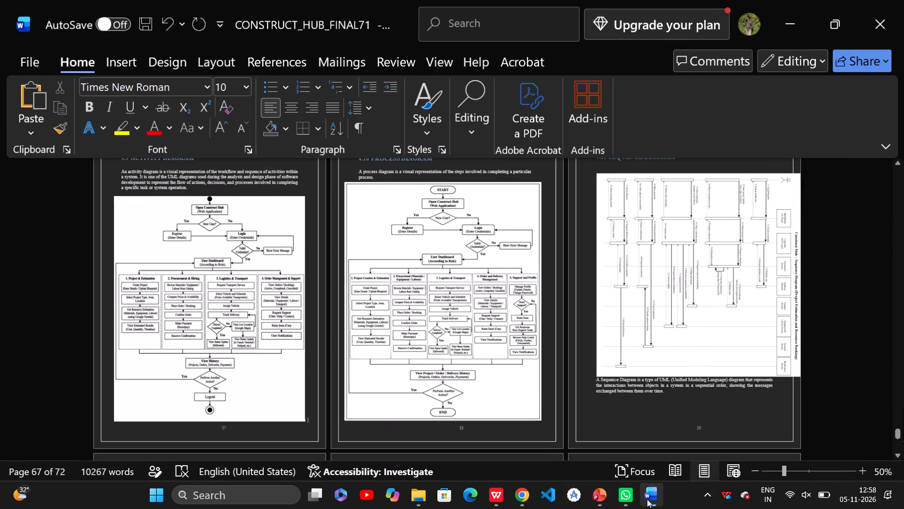
pyautogui.click(647, 499)
pyautogui.click(647, 499)
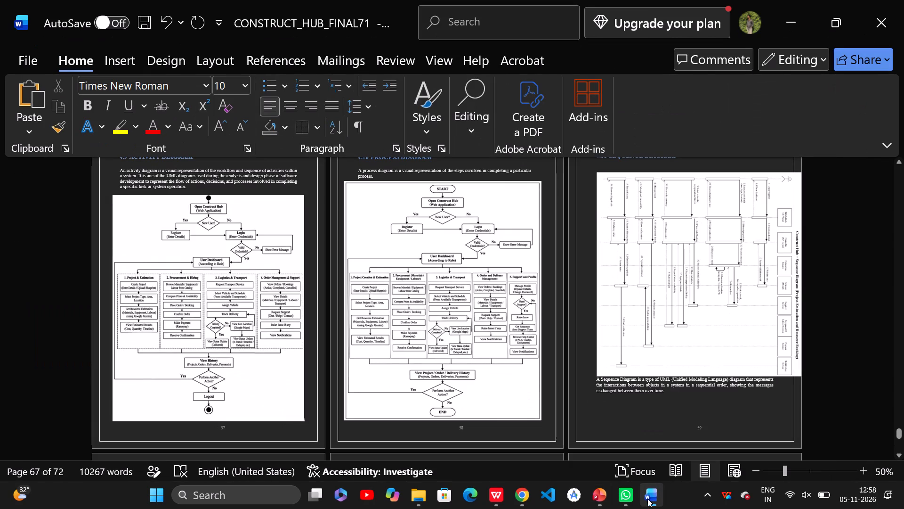
pyautogui.click(647, 499)
pyautogui.click(647, 499)
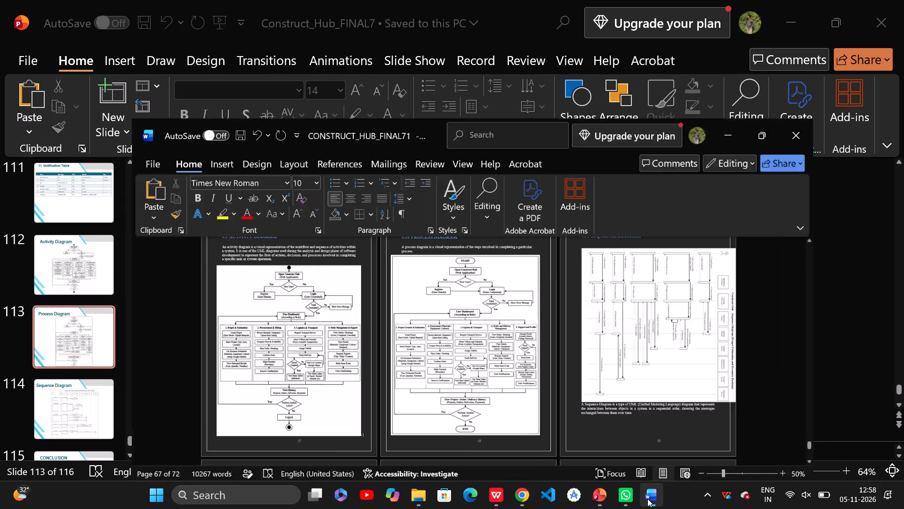
pyautogui.click(647, 499)
pyautogui.click(647, 498)
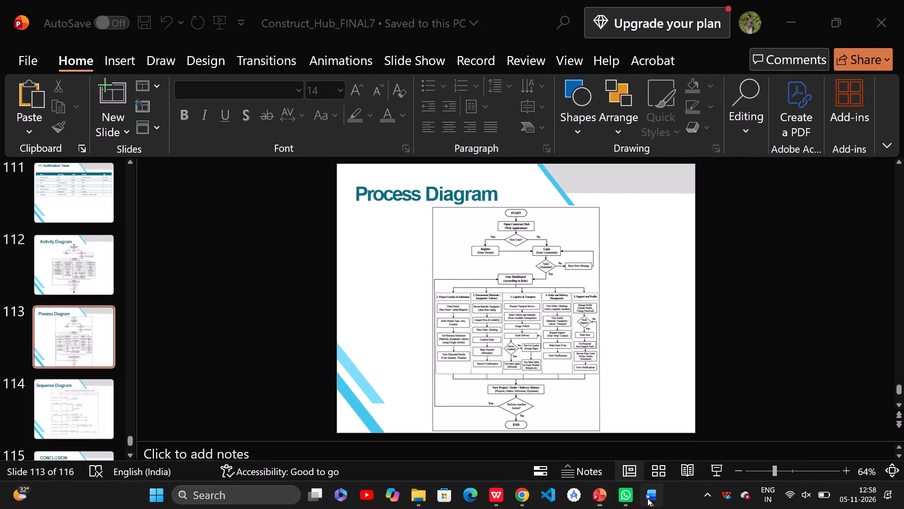
pyautogui.scroll(-1, 800, 309)
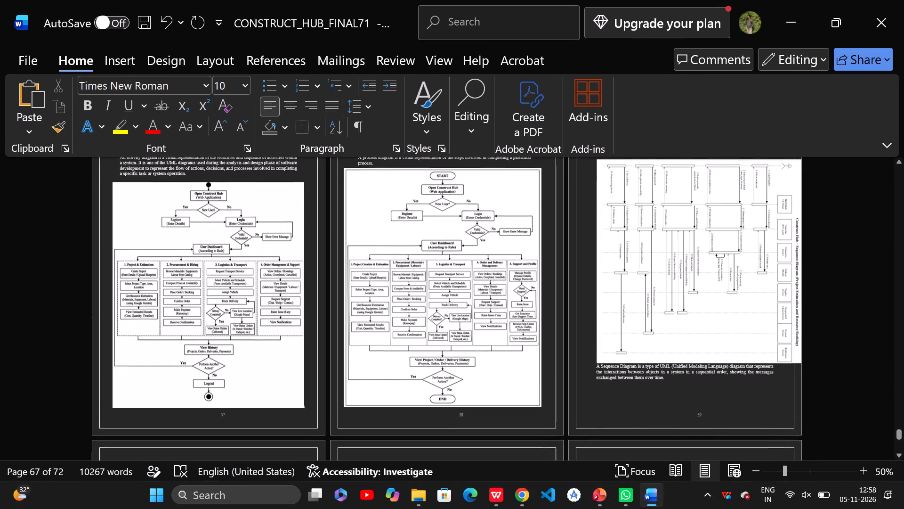
# Narrow the sequence diagram picture in section 4.11 so it fits inside the page border.
pyautogui.scroll(-2, 794, 310)
pyautogui.click(841, 331)
pyautogui.scroll(2, 838, 371)
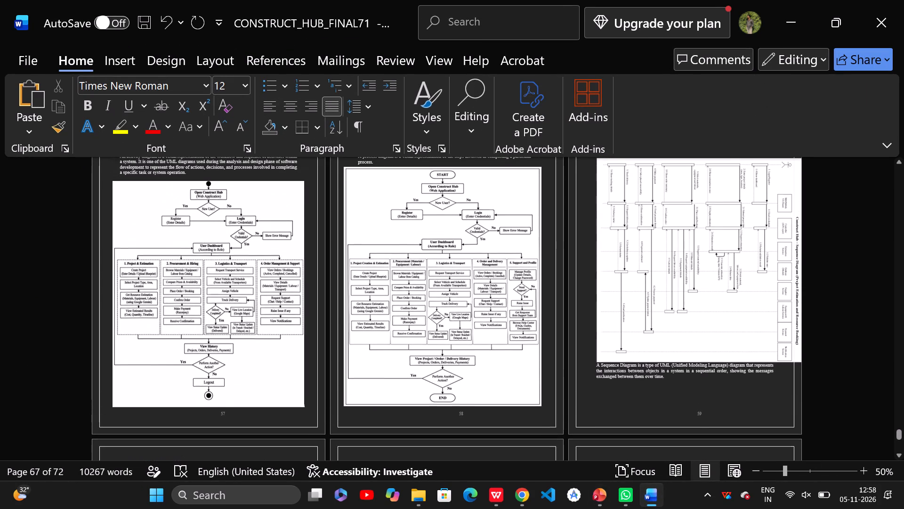
pyautogui.click(726, 287)
pyautogui.scroll(3, 727, 299)
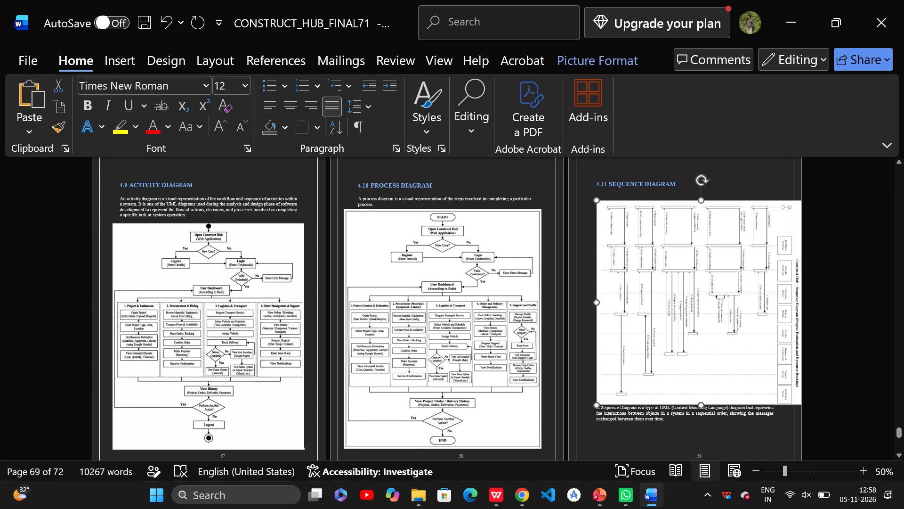
pyautogui.click(791, 305)
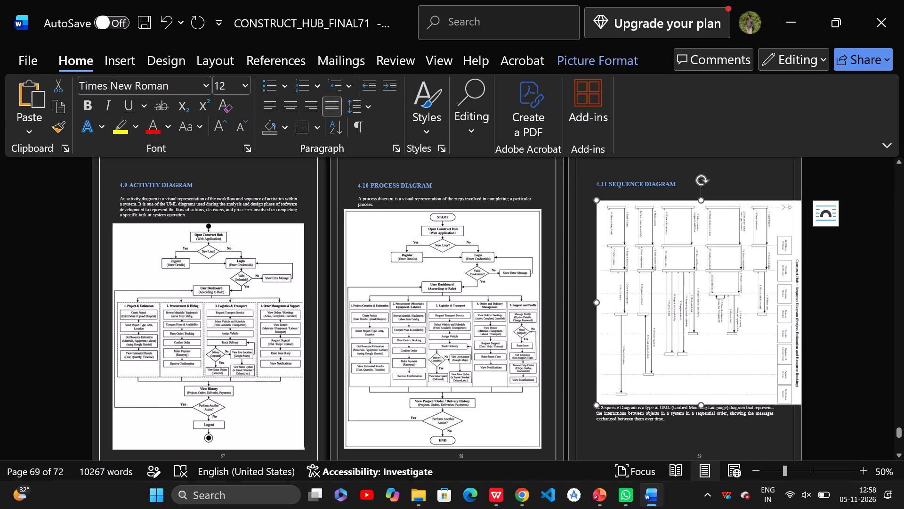
pyautogui.click(770, 336)
pyautogui.moveTo(597, 304); pyautogui.dragTo(620, 306)
pyautogui.moveTo(686, 311); pyautogui.dragTo(666, 306)
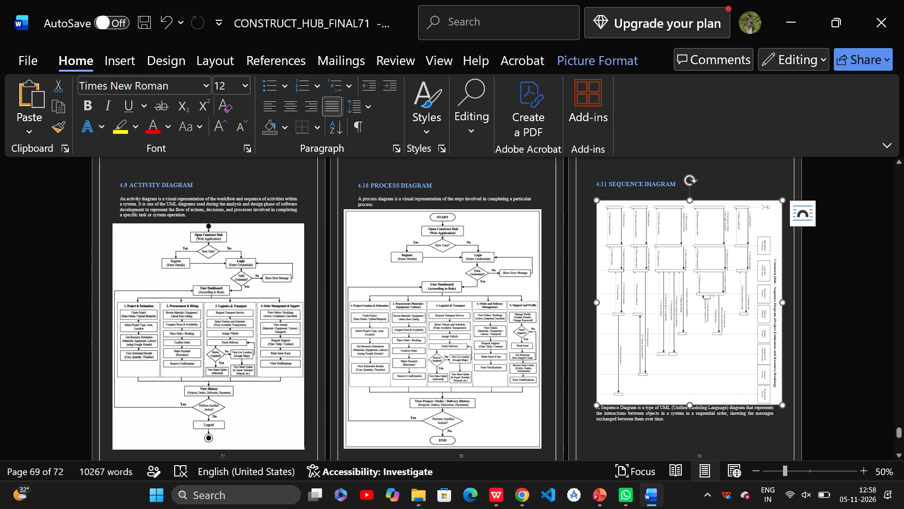
# Copy the description paragraph beneath the sequence diagram in section 4.11 and delete it from there.
pyautogui.scroll(-2, 678, 402)
pyautogui.scroll(3, 683, 400)
pyautogui.scroll(-3, 680, 399)
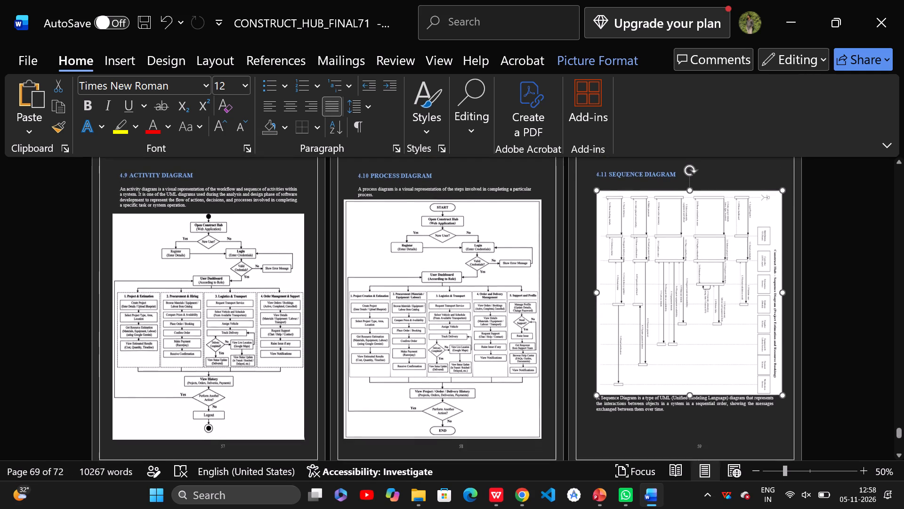
pyautogui.scroll(-9, 680, 399)
pyautogui.scroll(2, 677, 387)
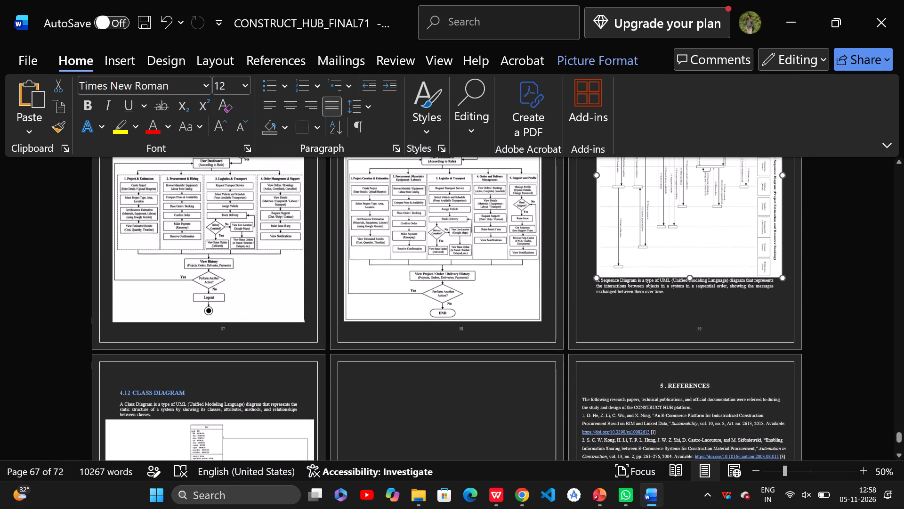
pyautogui.tripleClick(661, 297)
pyautogui.click(661, 297)
pyautogui.click(667, 296)
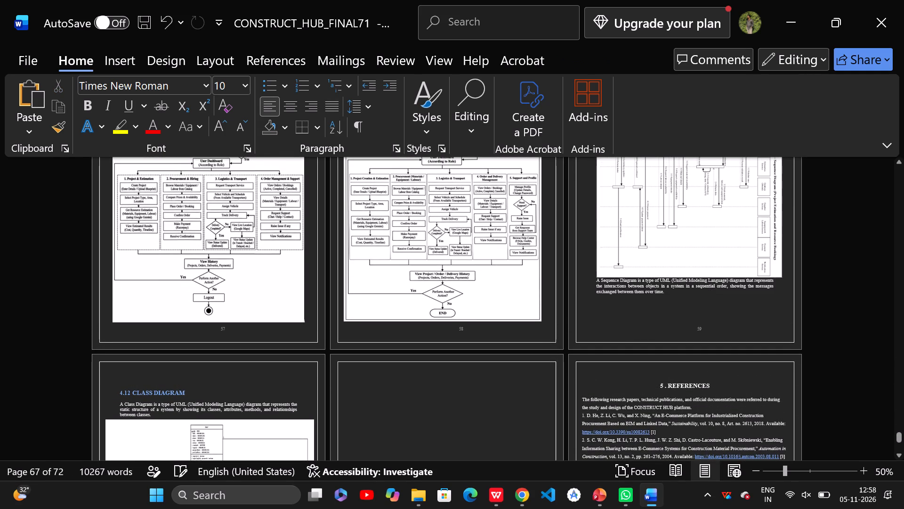
pyautogui.moveTo(668, 294); pyautogui.dragTo(591, 279)
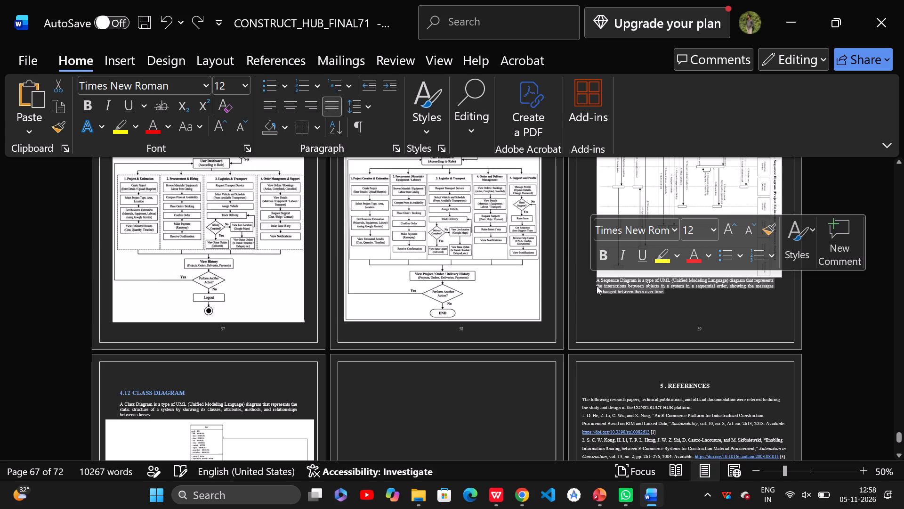
pyautogui.hotkey('ctrl', 'c')
pyautogui.press('BackSpace')
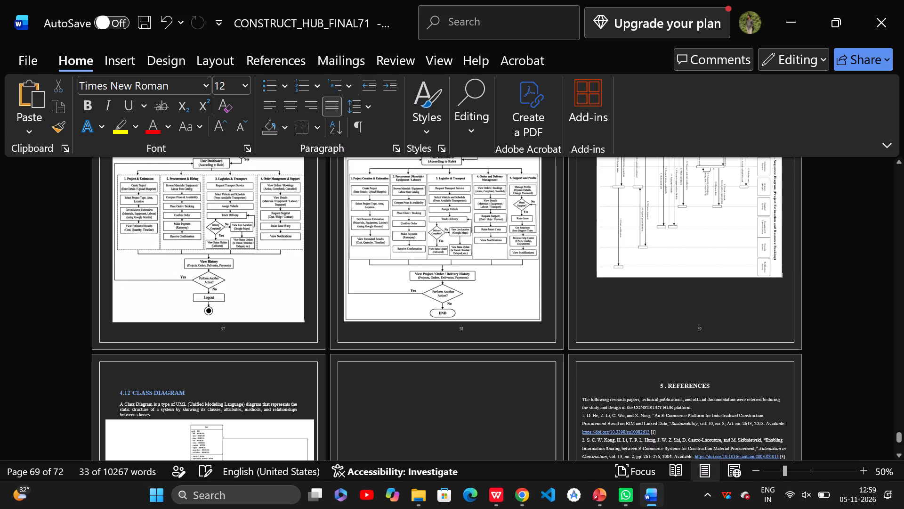
# Paste the copied description between the 4.11 Sequence Diagram heading and its picture, and remove the paragraph's indent.
pyautogui.scroll(8, 762, 370)
pyautogui.scroll(4, 711, 419)
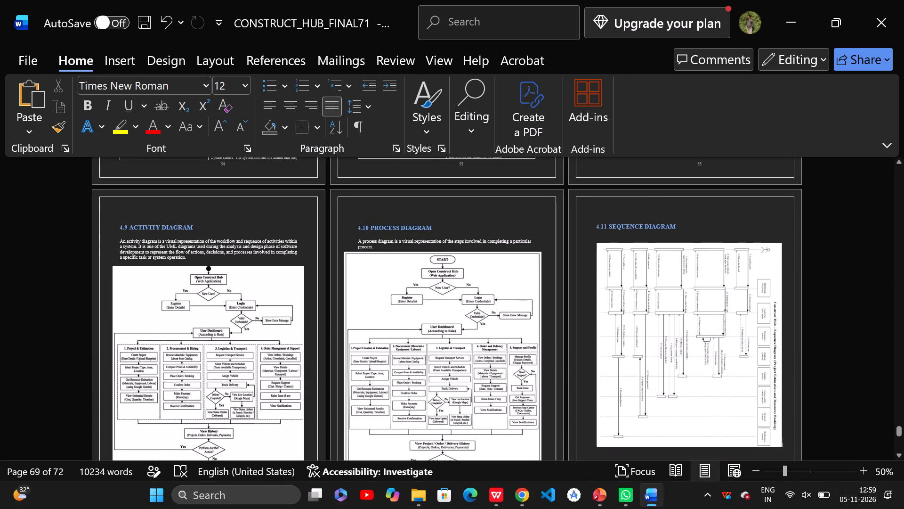
pyautogui.click(687, 225)
pyautogui.press('Return')
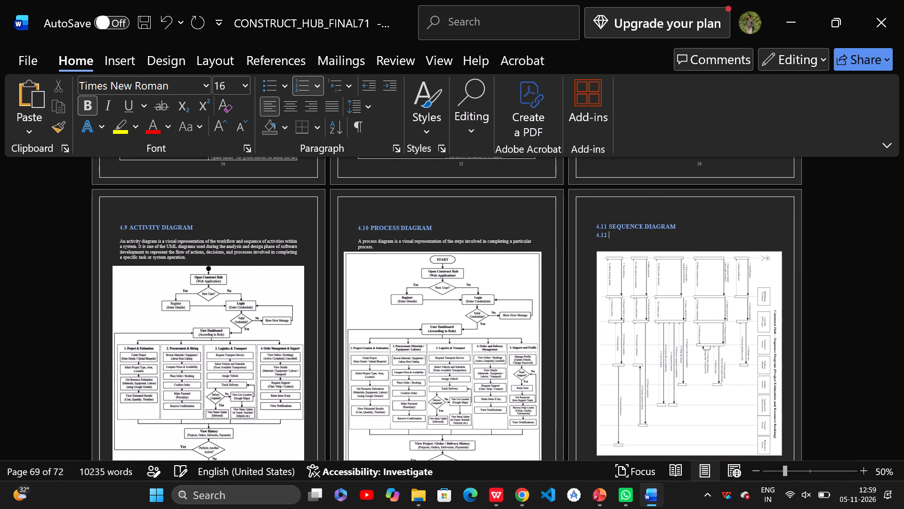
pyautogui.press('BackSpace')
pyautogui.hotkey('ctrl', 'v')
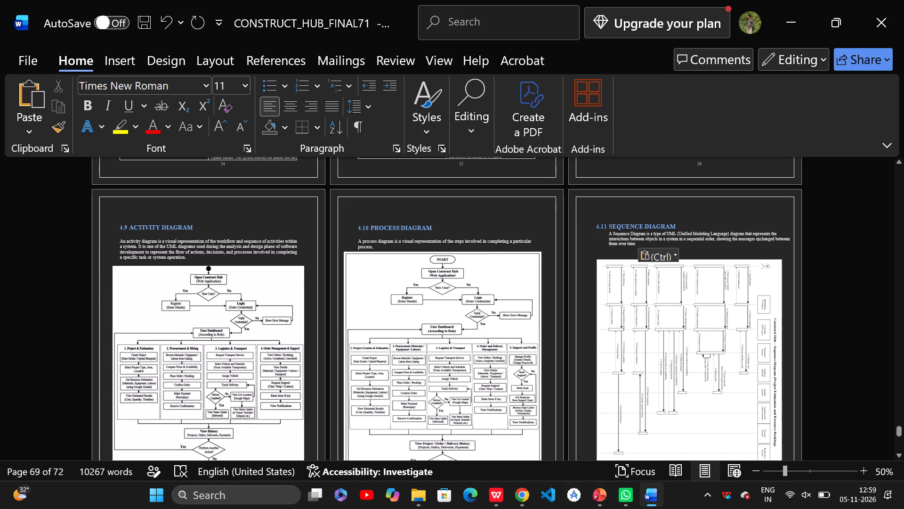
pyautogui.click(605, 234)
pyautogui.press('BackSpace')
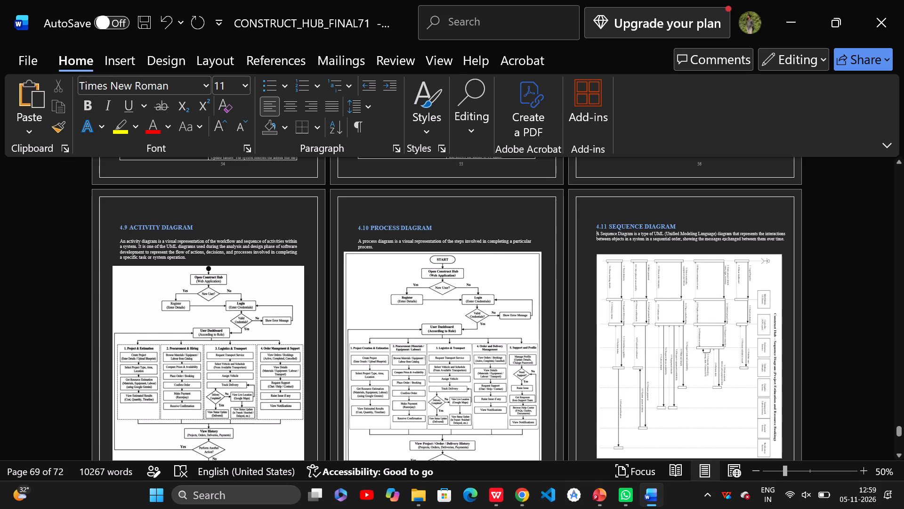
# Insert an unnumbered blank line between the 4.11 Sequence Diagram heading and its description.
pyautogui.click(695, 224)
pyautogui.press('Return')
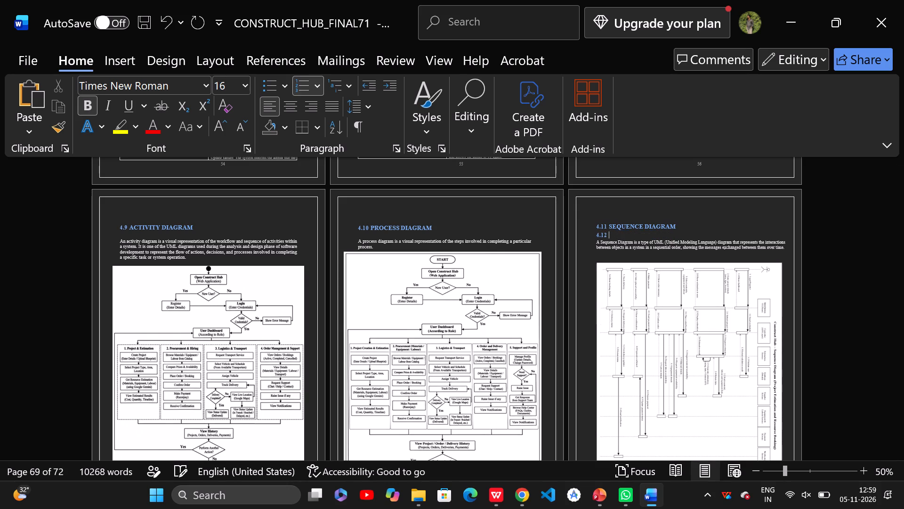
pyautogui.press('BackSpace')
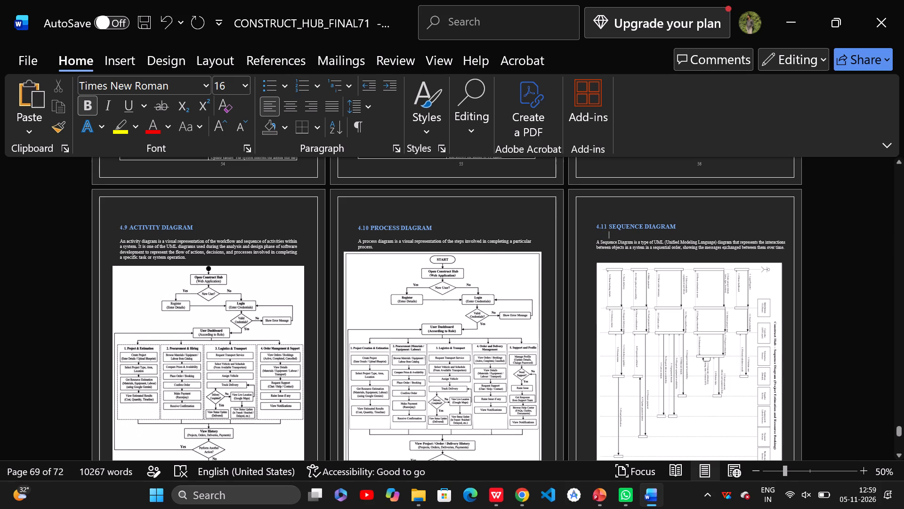
# Delete the class diagram picture from section 4.12 of the report.
pyautogui.scroll(-1, 680, 238)
pyautogui.scroll(-5, 495, 243)
pyautogui.scroll(3, 485, 216)
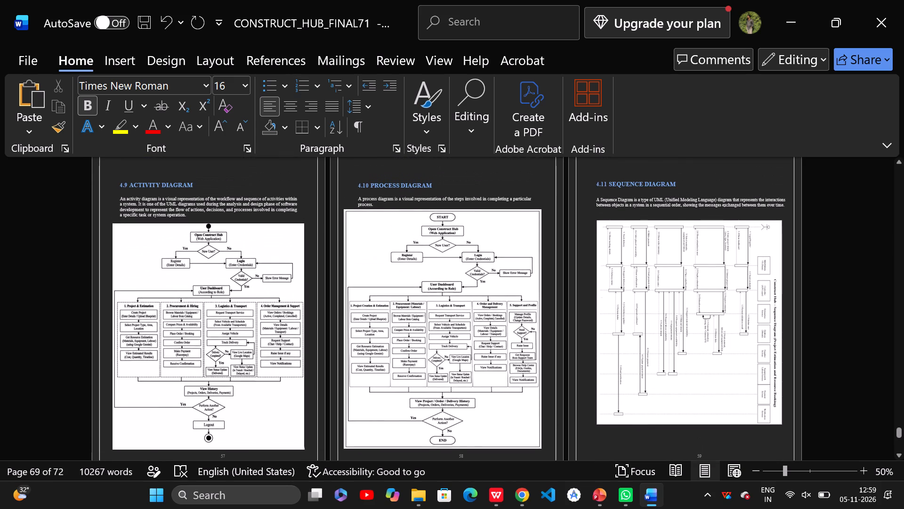
pyautogui.scroll(-4, 577, 190)
pyautogui.scroll(-1, 233, 308)
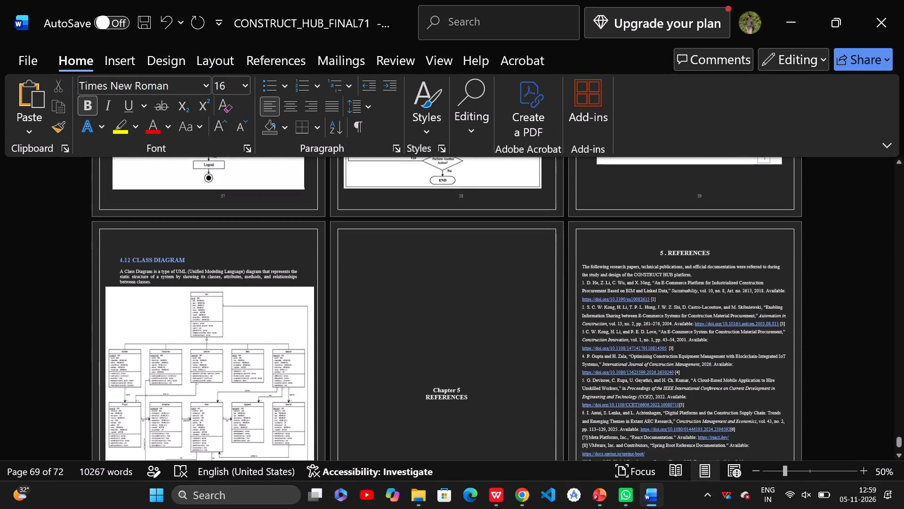
pyautogui.scroll(-1, 233, 308)
pyautogui.click(233, 308)
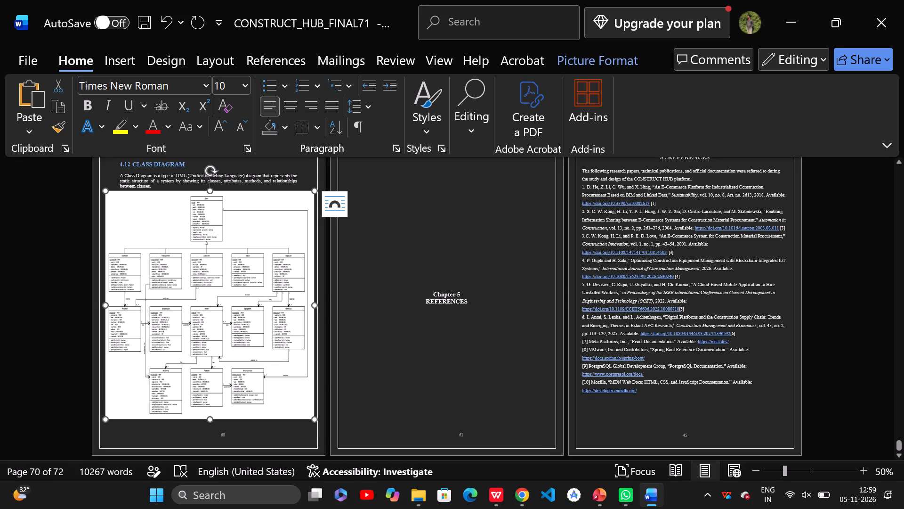
pyautogui.press('BackSpace')
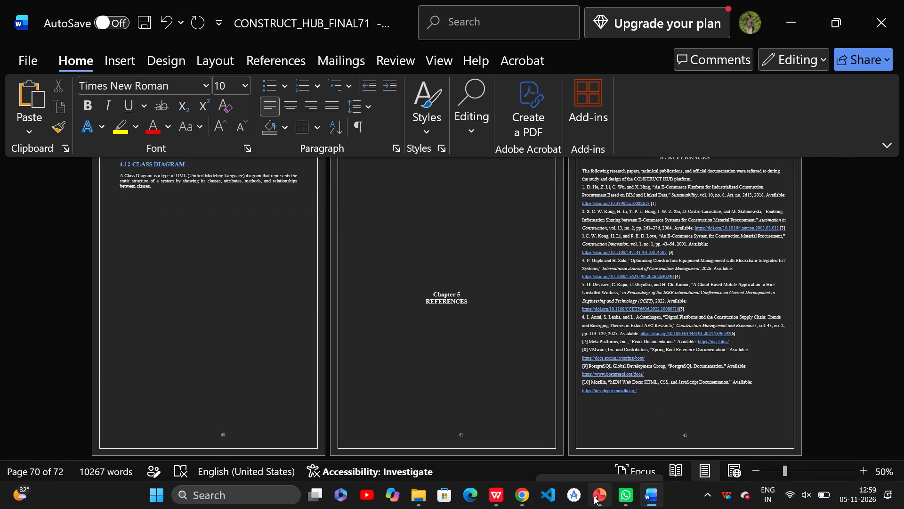
# Switch to the presentation and check its closing slides, 114 to 116, for a class diagram.
pyautogui.click(594, 496)
pyautogui.click(768, 320)
pyautogui.scroll(-4, 759, 325)
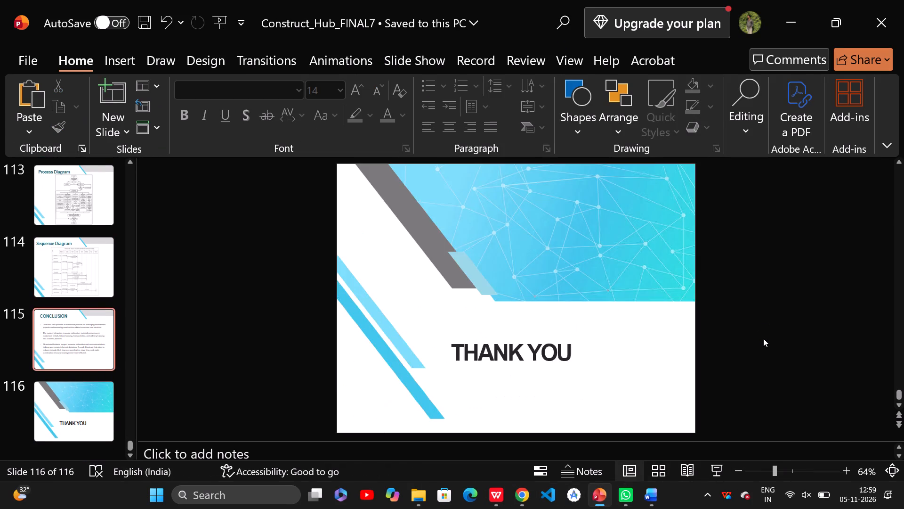
pyautogui.scroll(-1, 763, 338)
pyautogui.scroll(2, 763, 338)
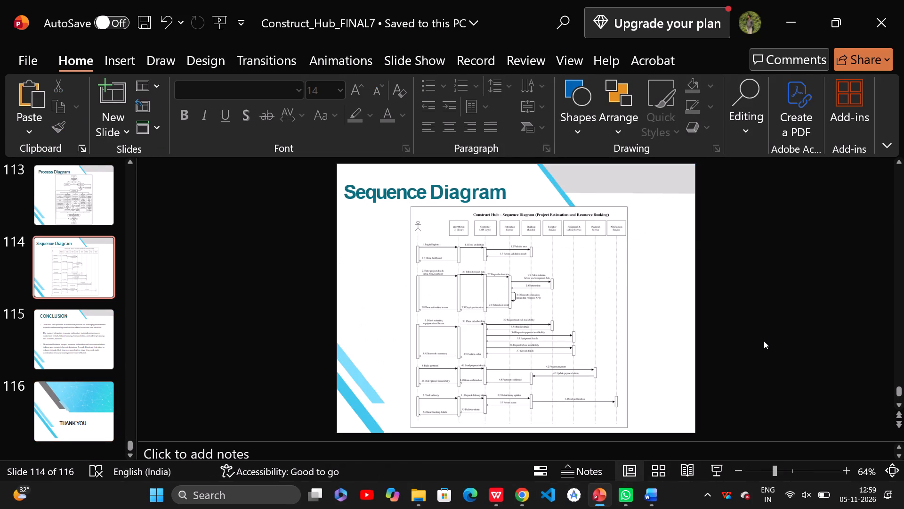
pyautogui.click(602, 489)
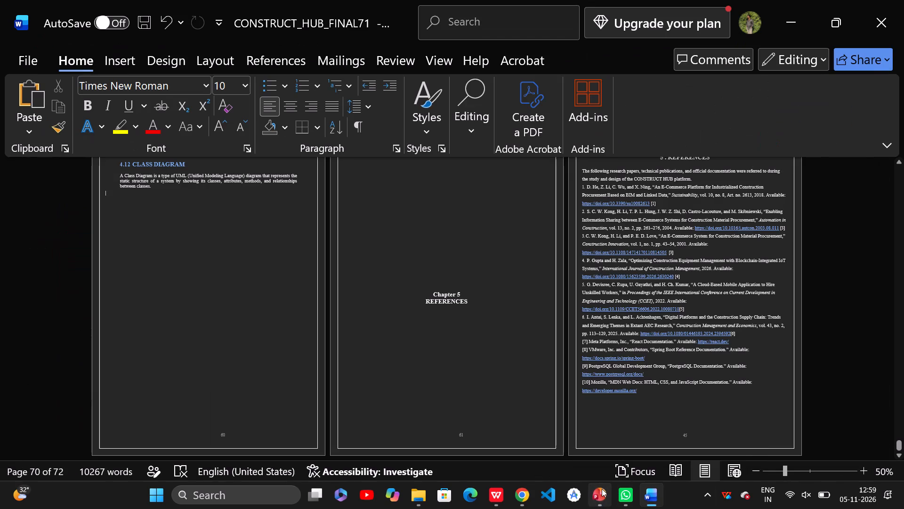
pyautogui.click(602, 489)
pyautogui.click(646, 492)
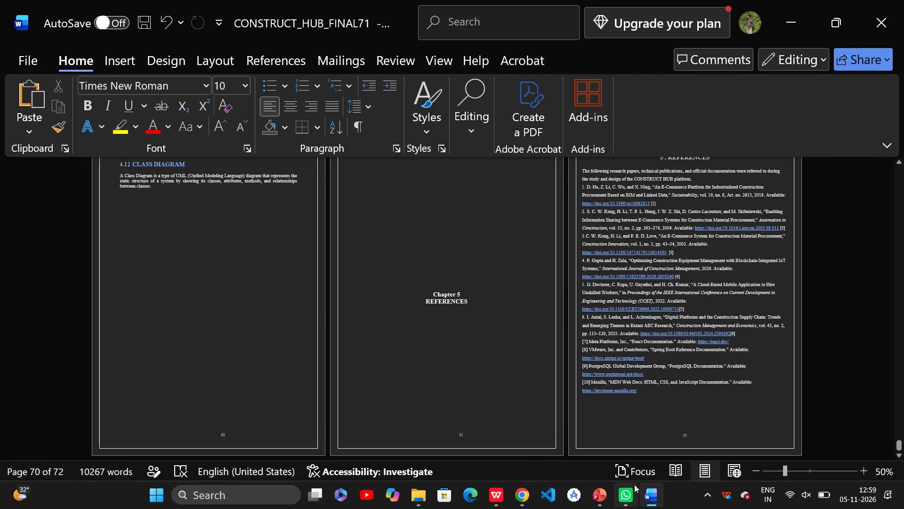
# Compare the sequence diagram in section 4.11 of the report with the one on slide 114 of the presentation.
pyautogui.scroll(-1, 503, 324)
pyautogui.scroll(19, 507, 328)
pyautogui.scroll(5, 539, 371)
pyautogui.scroll(-2, 573, 399)
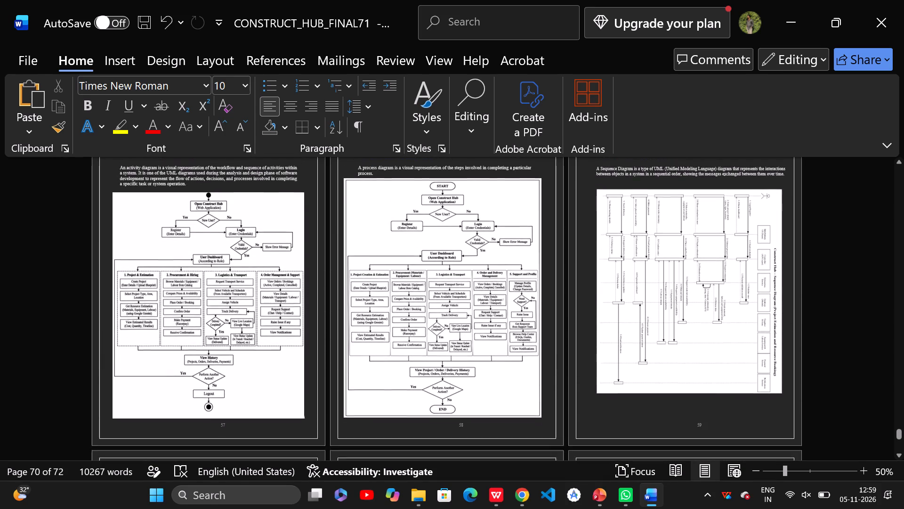
pyautogui.click(600, 496)
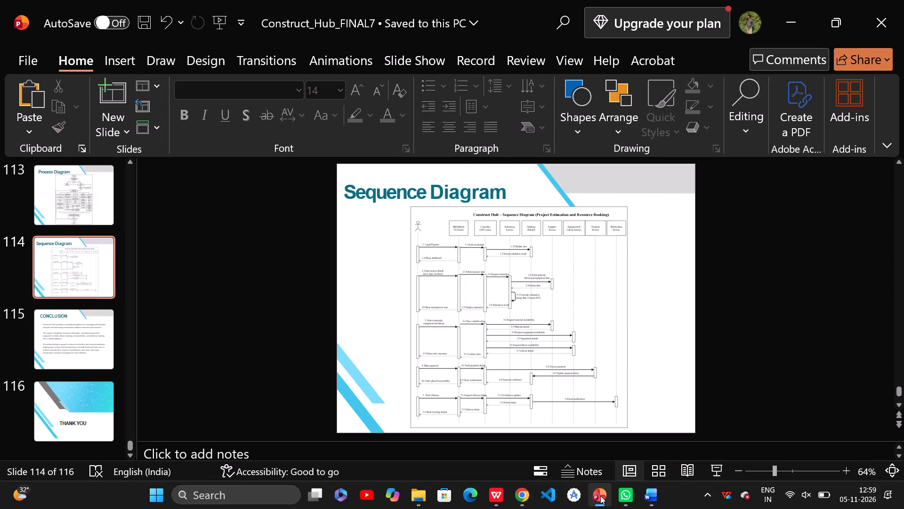
pyautogui.click(600, 496)
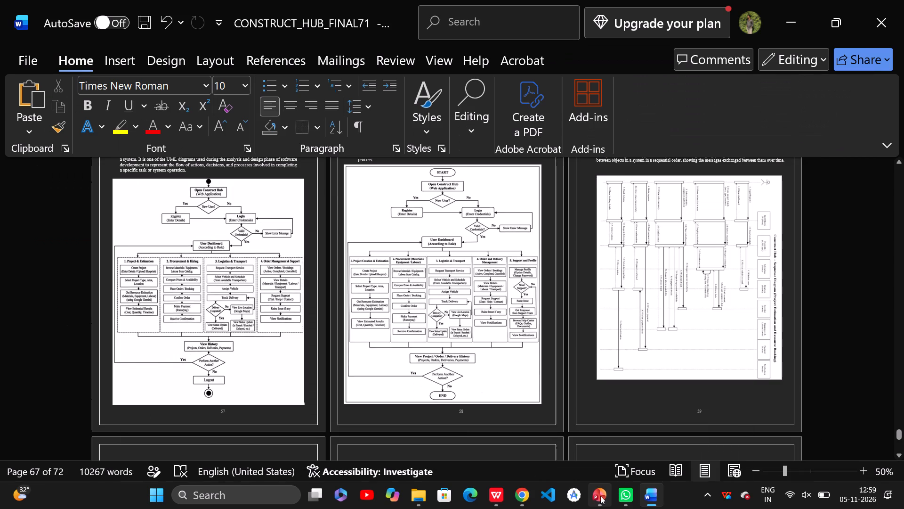
pyautogui.click(600, 496)
pyautogui.click(601, 495)
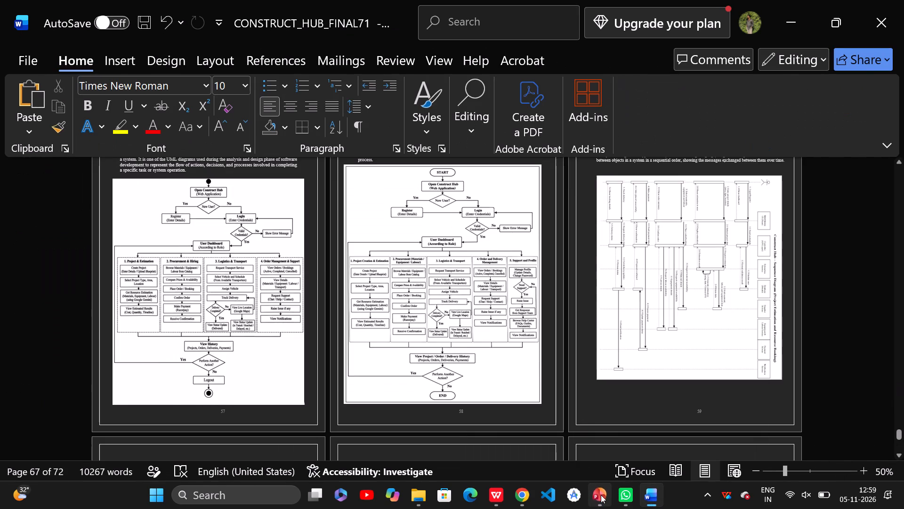
pyautogui.click(601, 495)
pyautogui.click(601, 495)
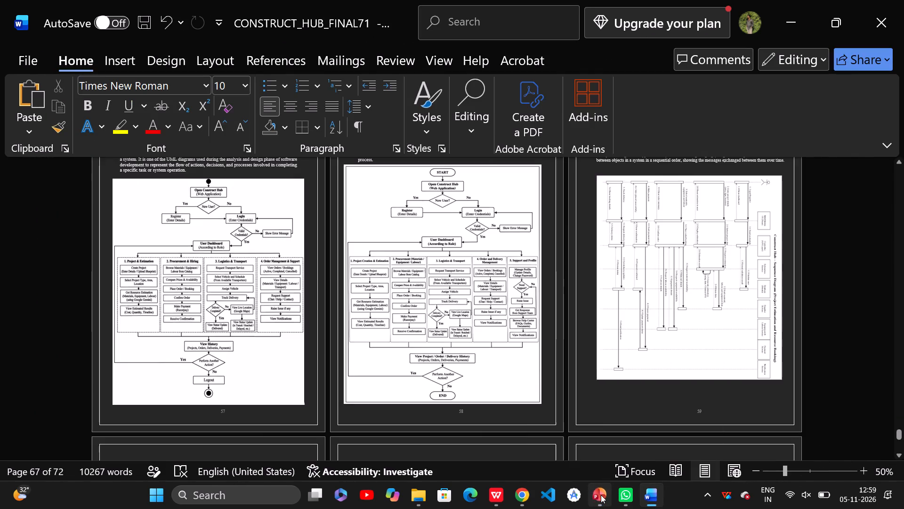
pyautogui.click(601, 495)
# Look back through the presentation's slides, from the sequence diagram towards the opening diagrams, for the class diagram.
pyautogui.scroll(-4, 696, 386)
pyautogui.scroll(2, 696, 386)
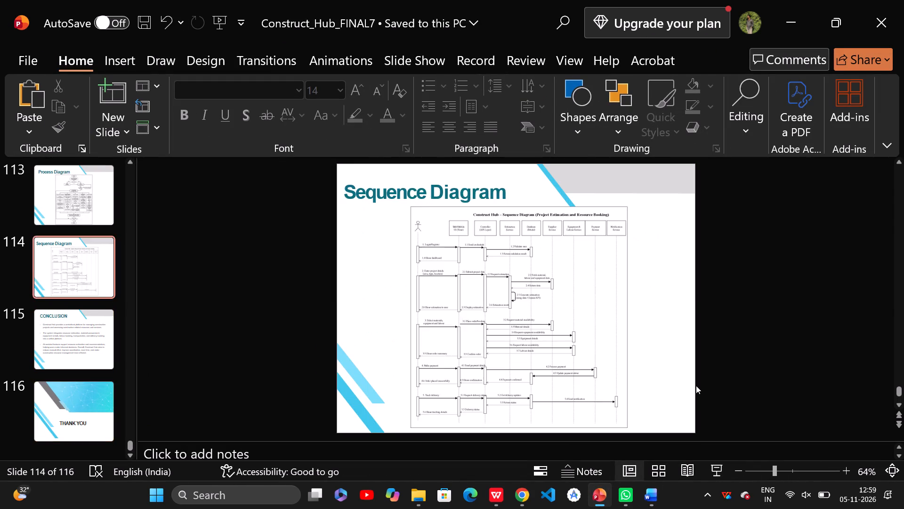
pyautogui.scroll(5, 696, 386)
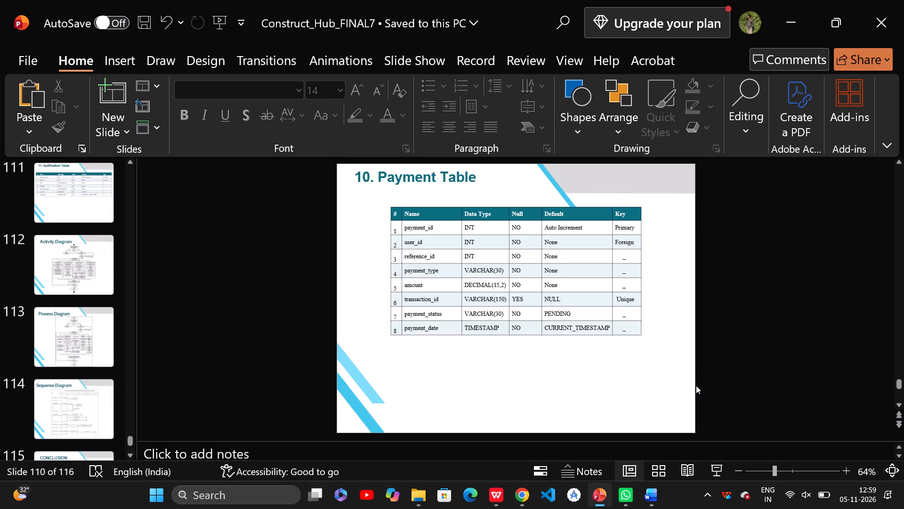
pyautogui.scroll(7, 696, 386)
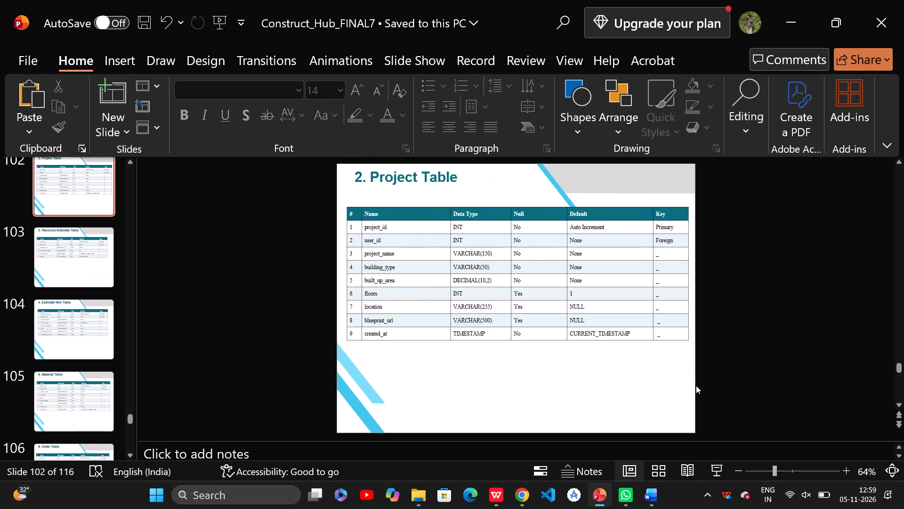
pyautogui.scroll(8, 696, 386)
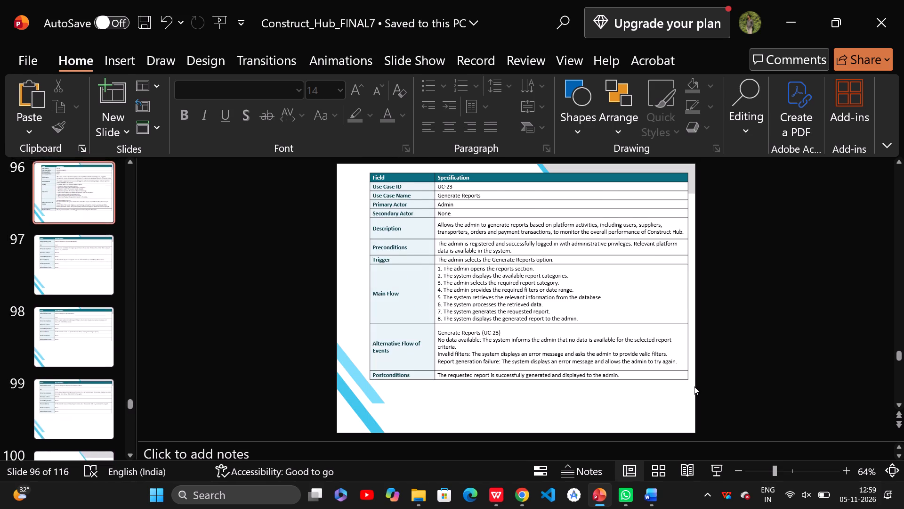
pyautogui.scroll(18, 694, 386)
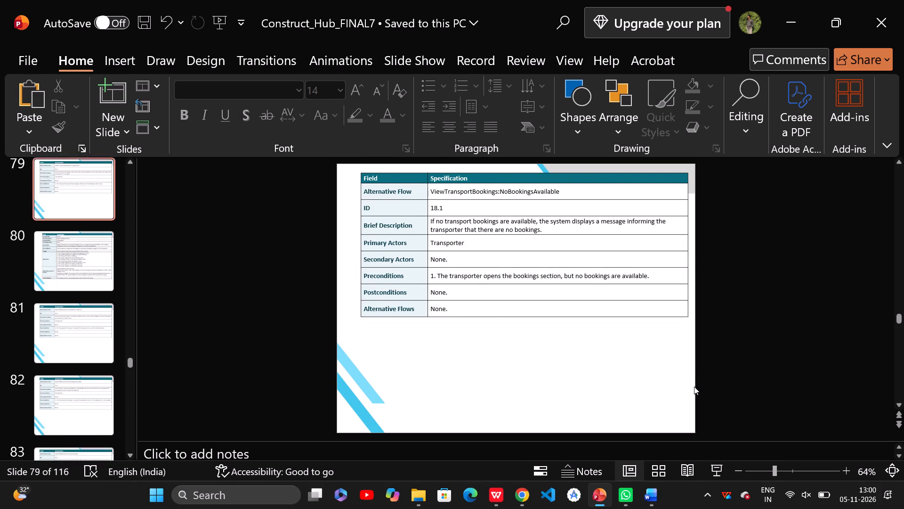
pyautogui.scroll(13, 694, 386)
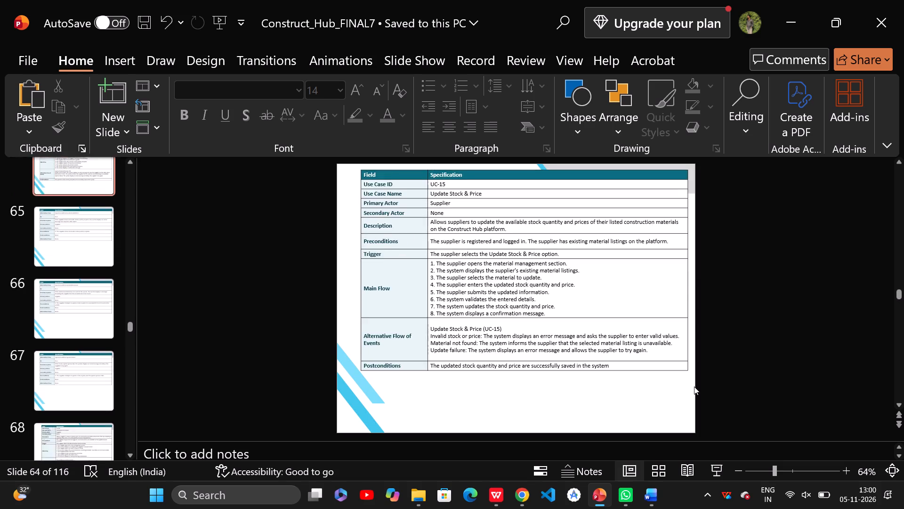
pyautogui.scroll(10, 694, 386)
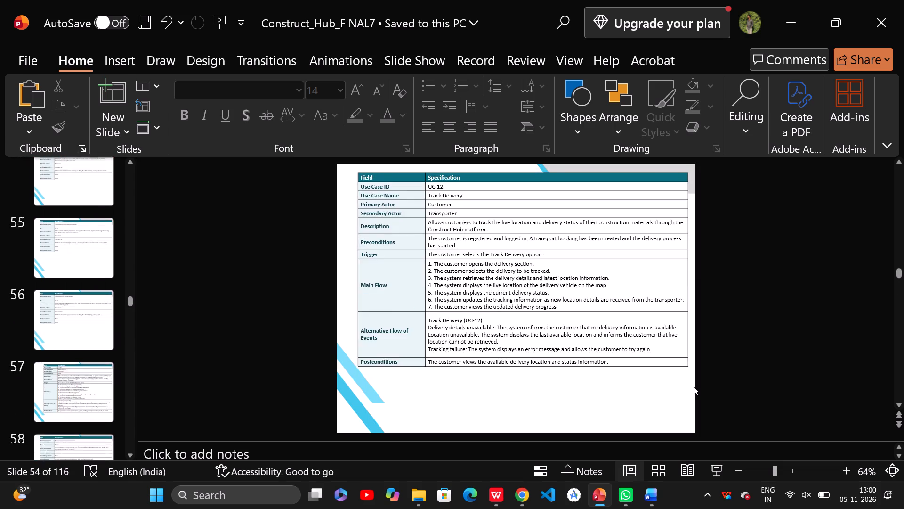
pyautogui.scroll(16, 694, 386)
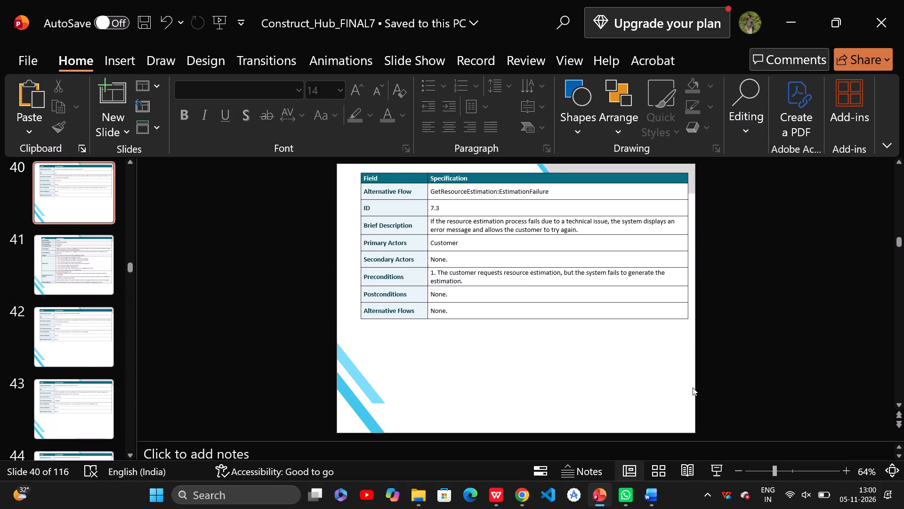
pyautogui.scroll(14, 693, 387)
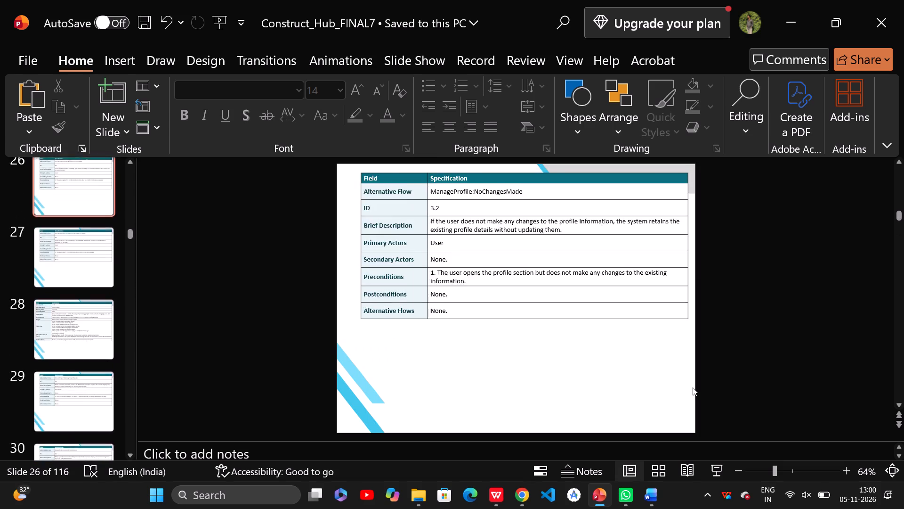
pyautogui.scroll(13, 693, 387)
pyautogui.scroll(-1, 693, 387)
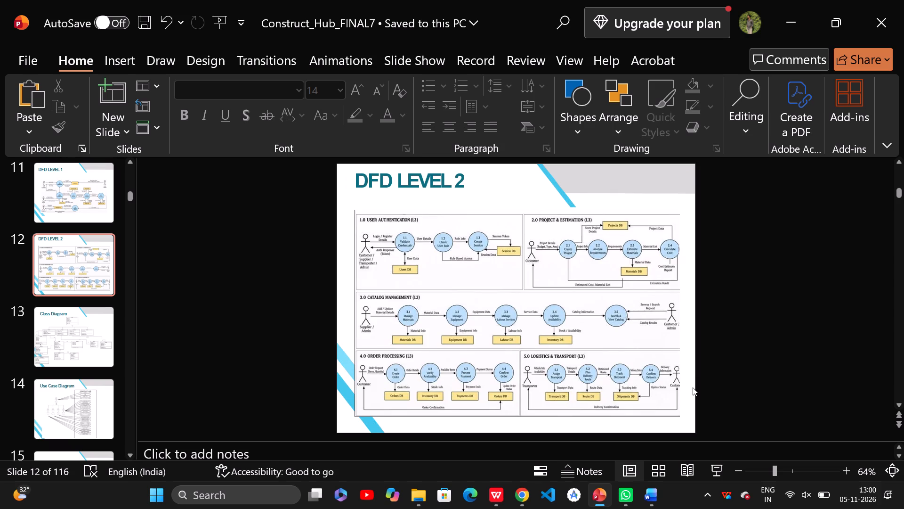
pyautogui.scroll(-2, 693, 394)
pyautogui.scroll(1, 693, 399)
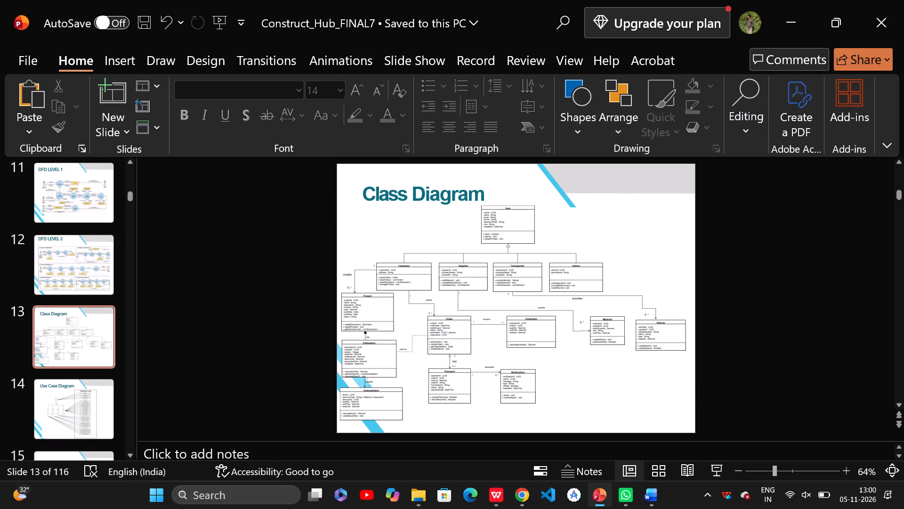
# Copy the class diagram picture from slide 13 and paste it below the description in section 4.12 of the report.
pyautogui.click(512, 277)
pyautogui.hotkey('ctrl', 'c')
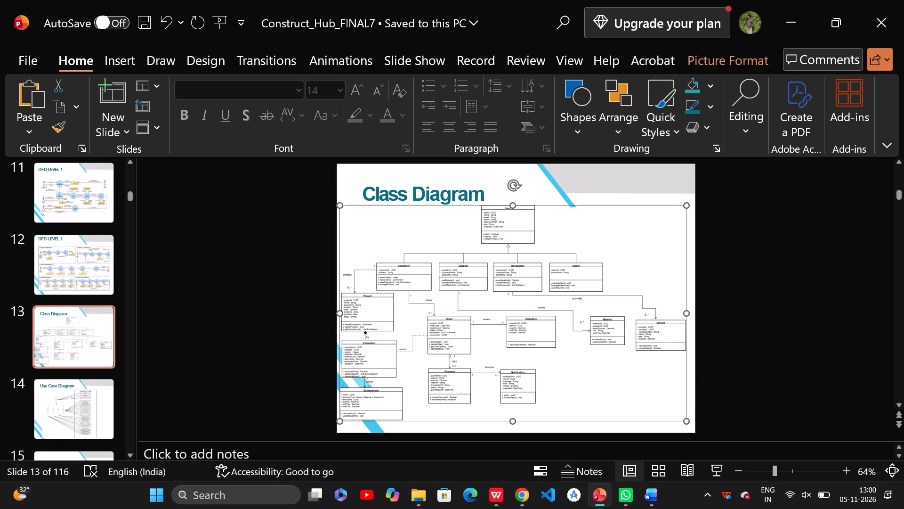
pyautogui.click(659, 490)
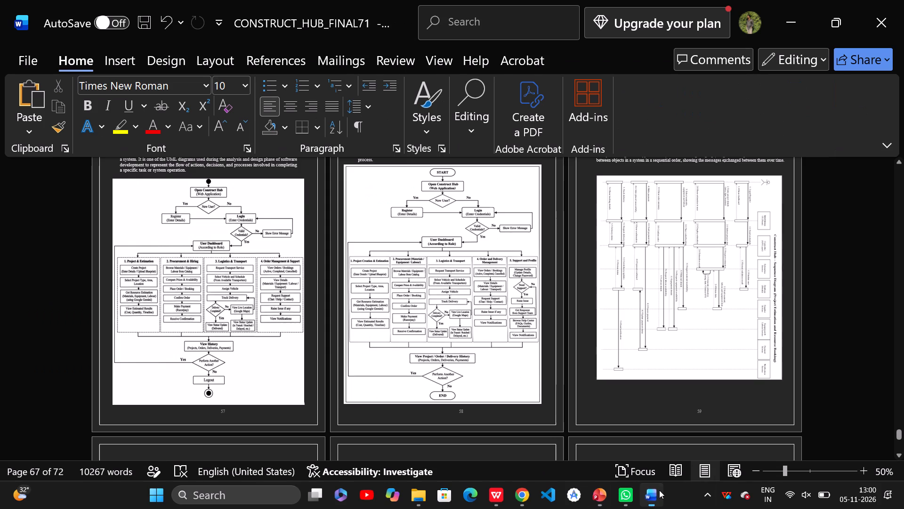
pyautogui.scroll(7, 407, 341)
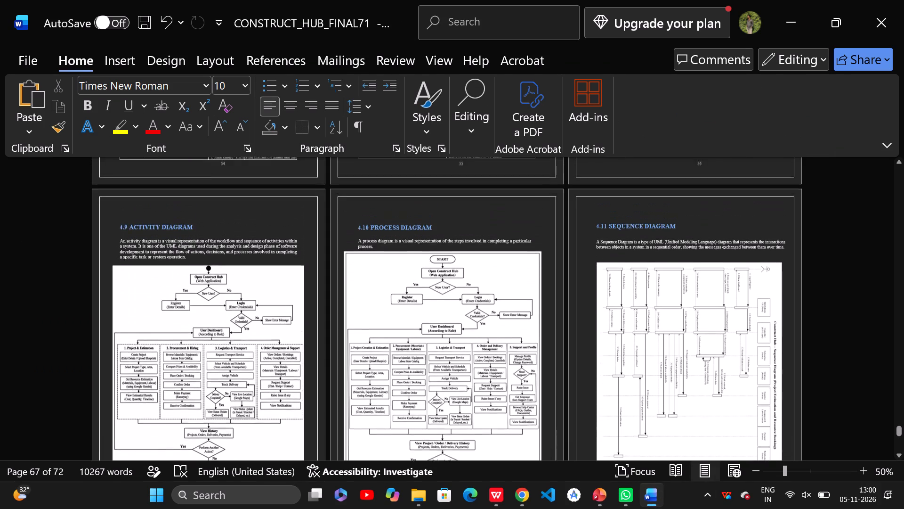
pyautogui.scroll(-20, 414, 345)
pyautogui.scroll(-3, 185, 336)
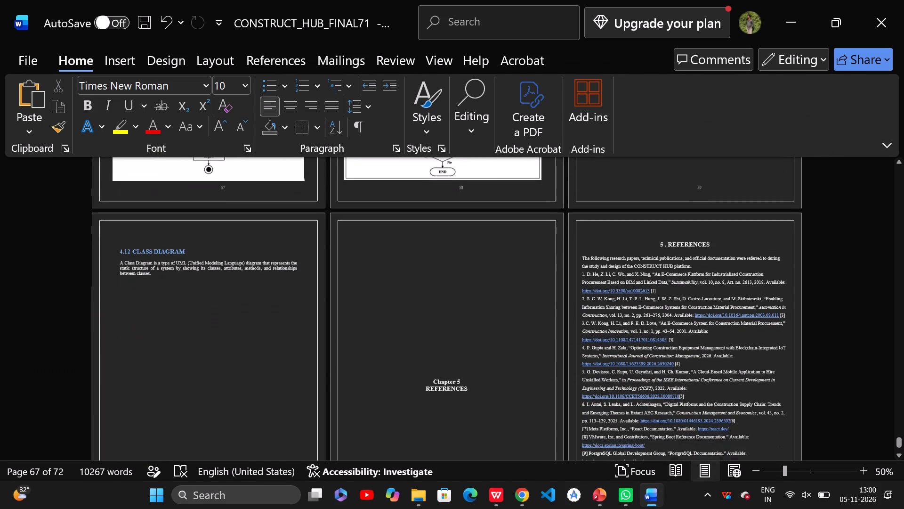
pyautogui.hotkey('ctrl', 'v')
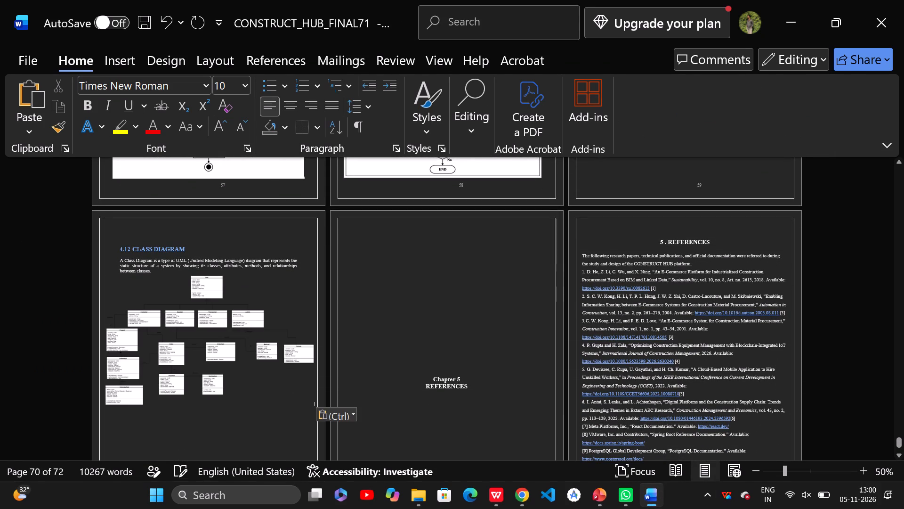
# Inspect the pasted class diagram in section 4.12 and replace it with a fresh copy of the picture from slide 13.
pyautogui.click(198, 337)
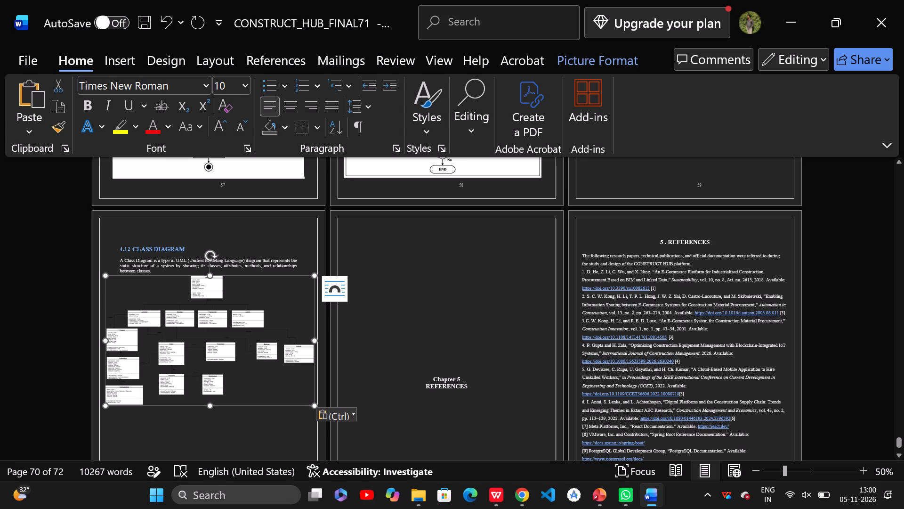
pyautogui.keyDown('ctrl'); pyautogui.scroll(4, 212, 340); pyautogui.keyUp('ctrl')
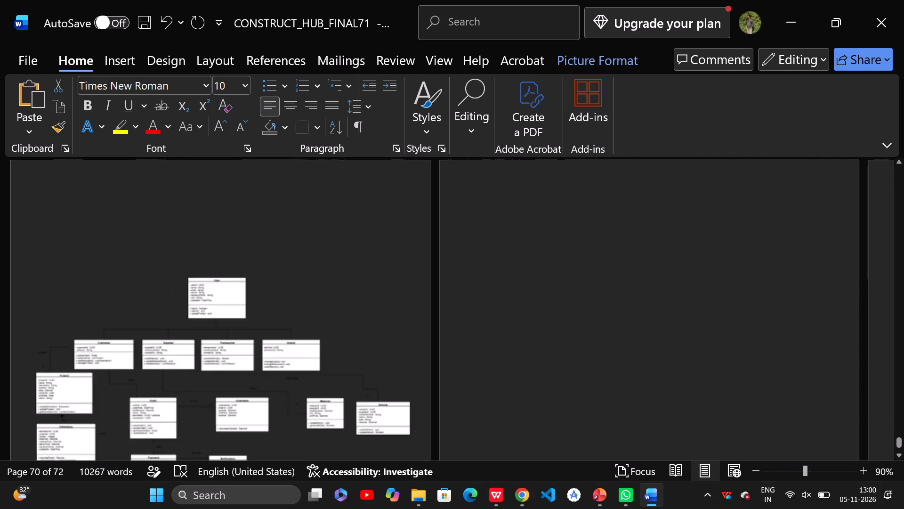
pyautogui.keyDown('ctrl'); pyautogui.scroll(-4, 332, 325); pyautogui.keyUp('ctrl')
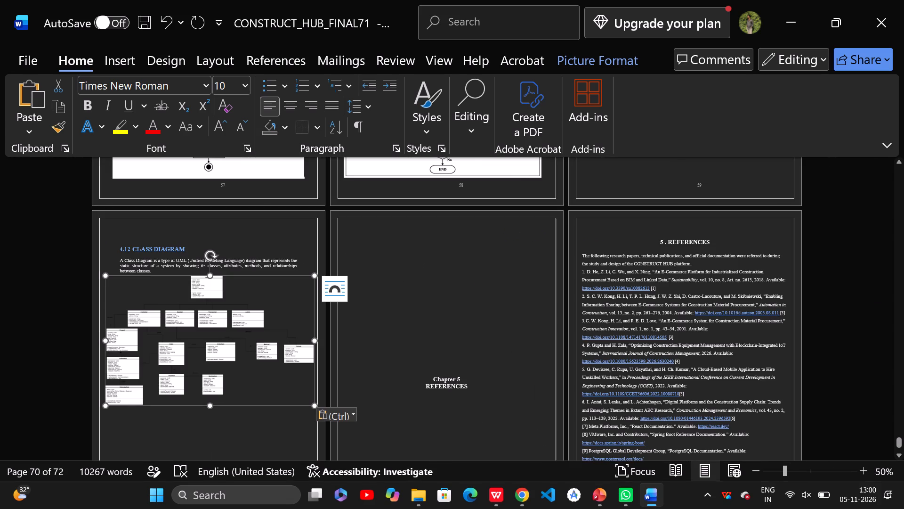
pyautogui.scroll(-2, 222, 309)
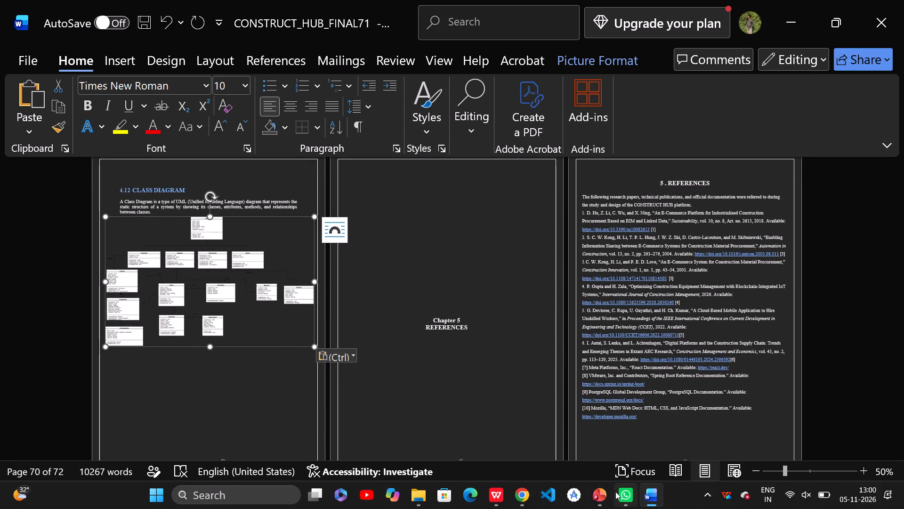
pyautogui.click(594, 498)
pyautogui.click(549, 308)
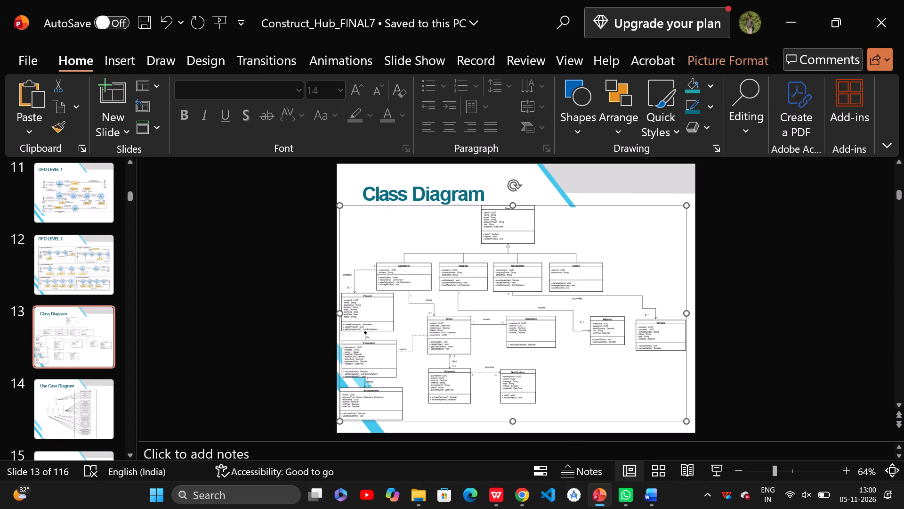
pyautogui.rightClick(539, 308)
pyautogui.click(571, 173)
pyautogui.click(658, 495)
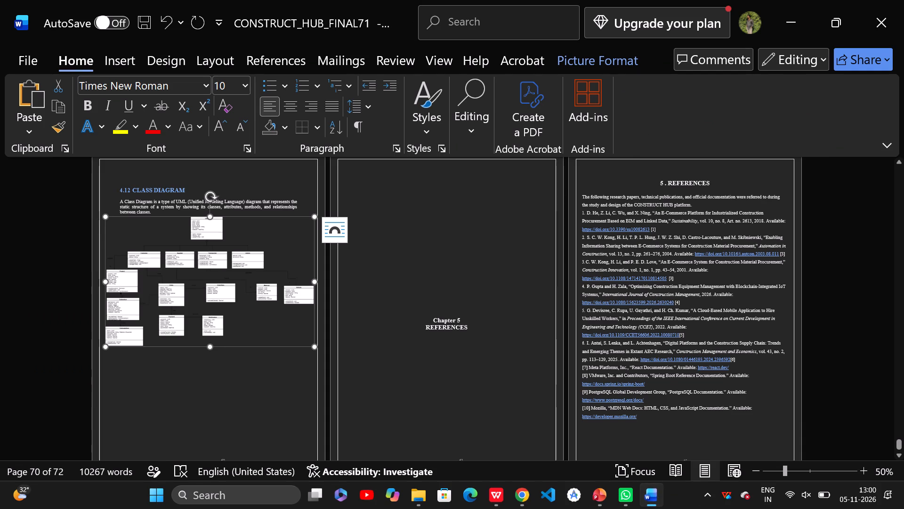
pyautogui.press('BackSpace')
pyautogui.hotkey('ctrl', 'v')
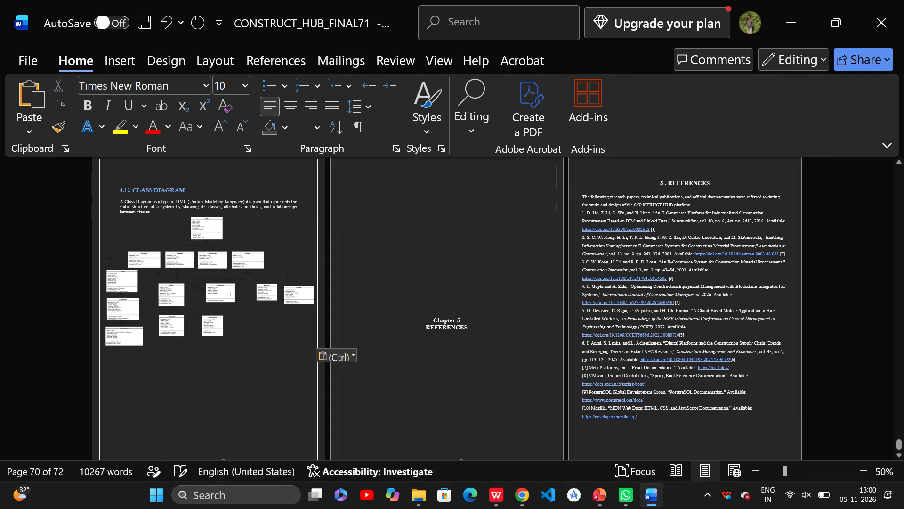
pyautogui.press('BackSpace')
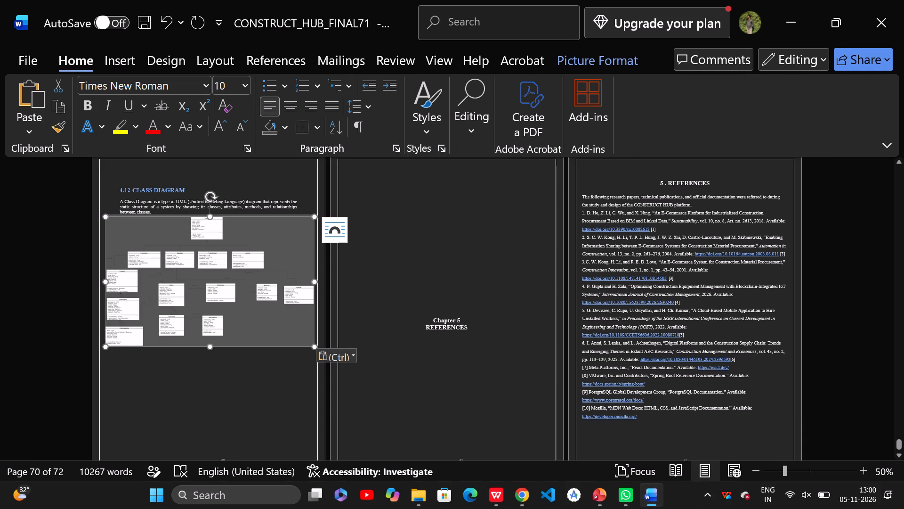
pyautogui.click(243, 375)
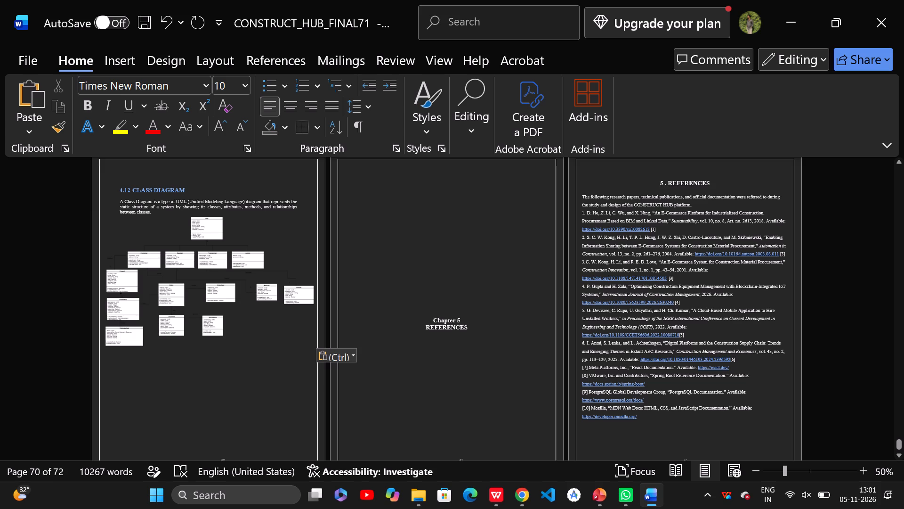
# Stretch the class diagram picture in section 4.12 vertically, keeping its width, so it fills most of the page below the description.
pyautogui.moveTo(150, 317); pyautogui.dragTo(165, 326)
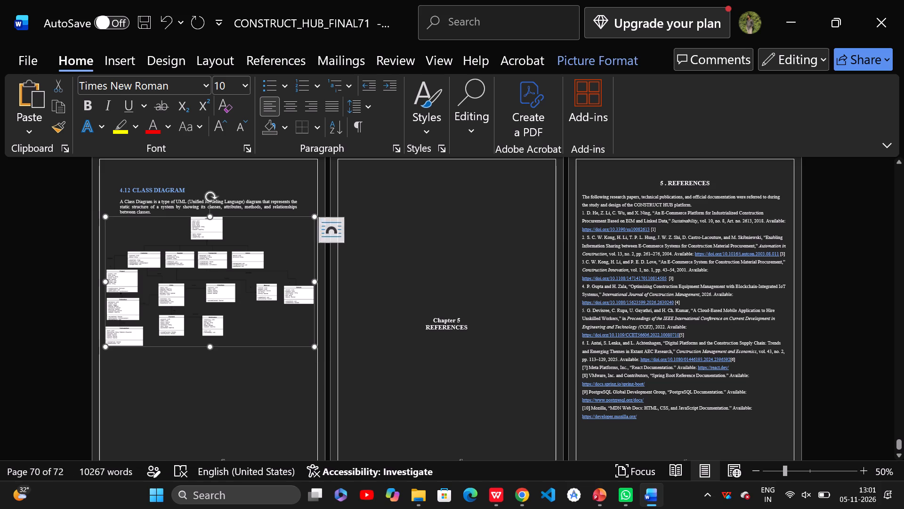
pyautogui.moveTo(165, 320); pyautogui.dragTo(173, 361)
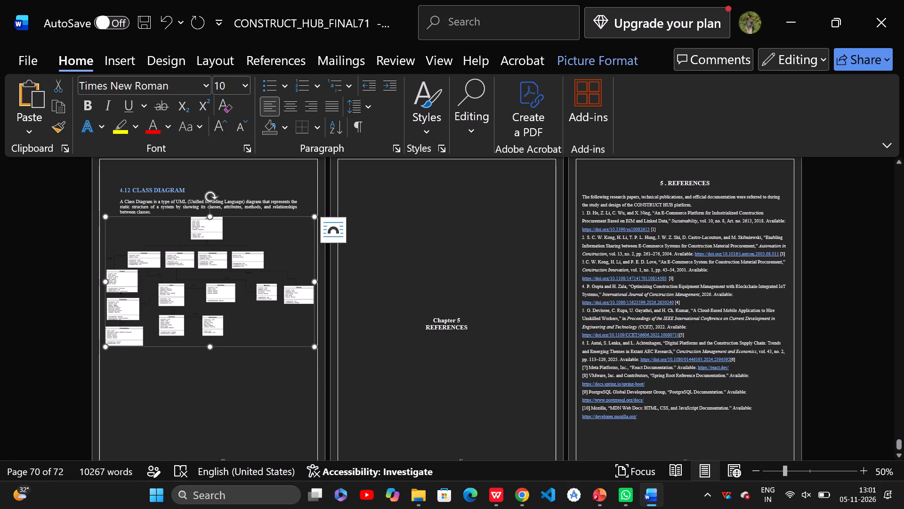
pyautogui.moveTo(209, 347); pyautogui.dragTo(213, 376)
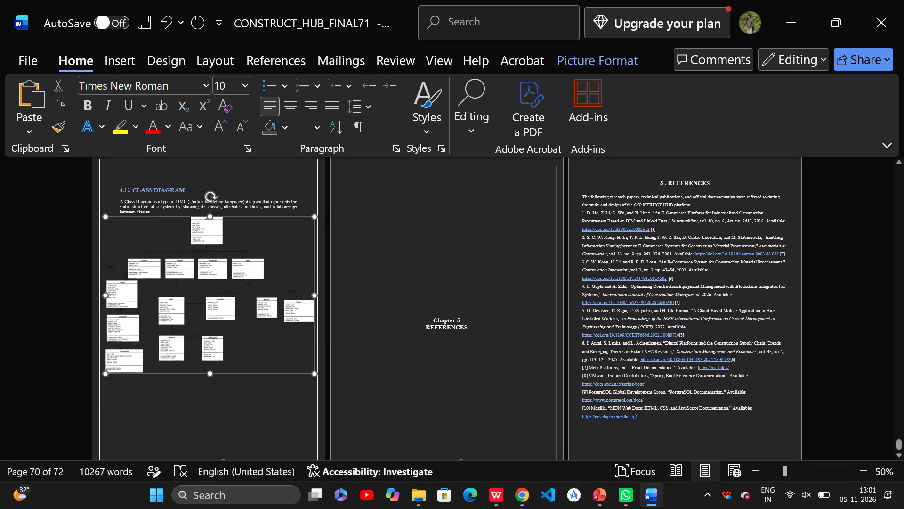
pyautogui.moveTo(213, 376); pyautogui.dragTo(226, 441)
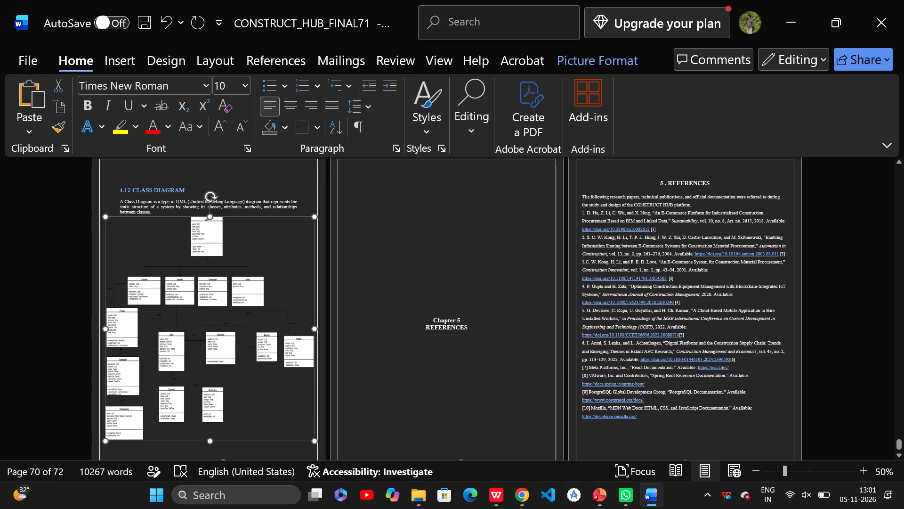
pyautogui.moveTo(226, 441); pyautogui.dragTo(226, 422)
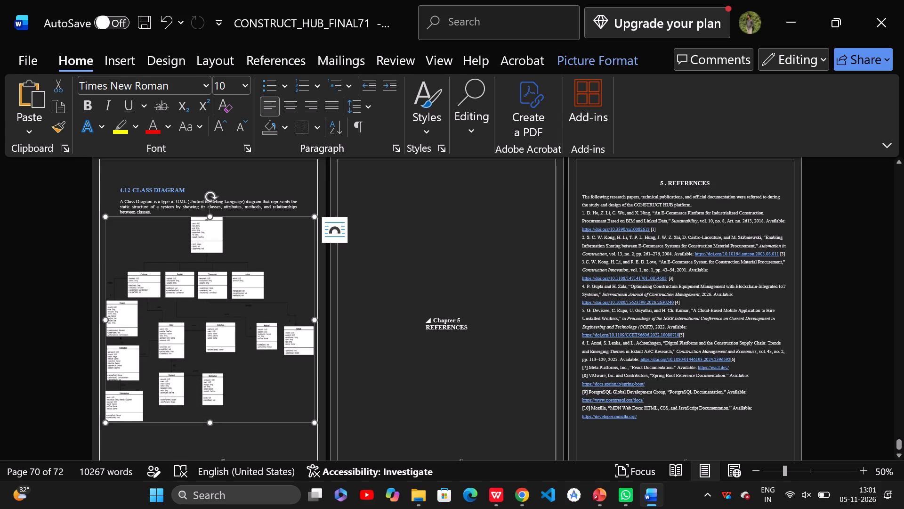
# Check the stretched class diagram's page layout against the activity, process and sequence diagram pages before it.
pyautogui.scroll(3, 590, 300)
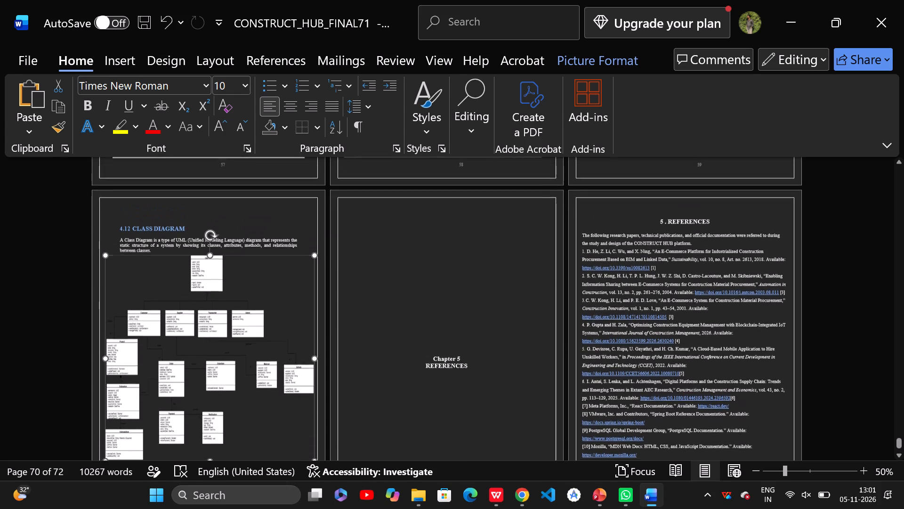
pyautogui.scroll(6, 589, 299)
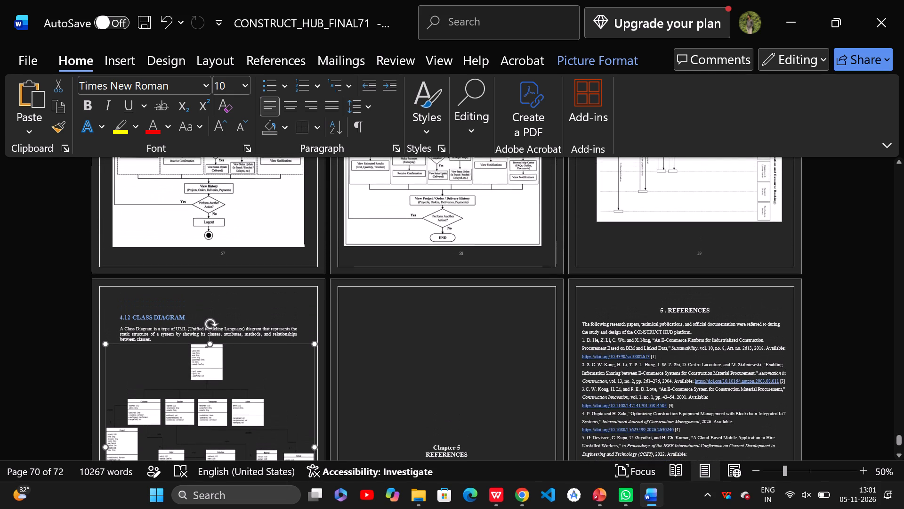
pyautogui.scroll(-7, 299, 386)
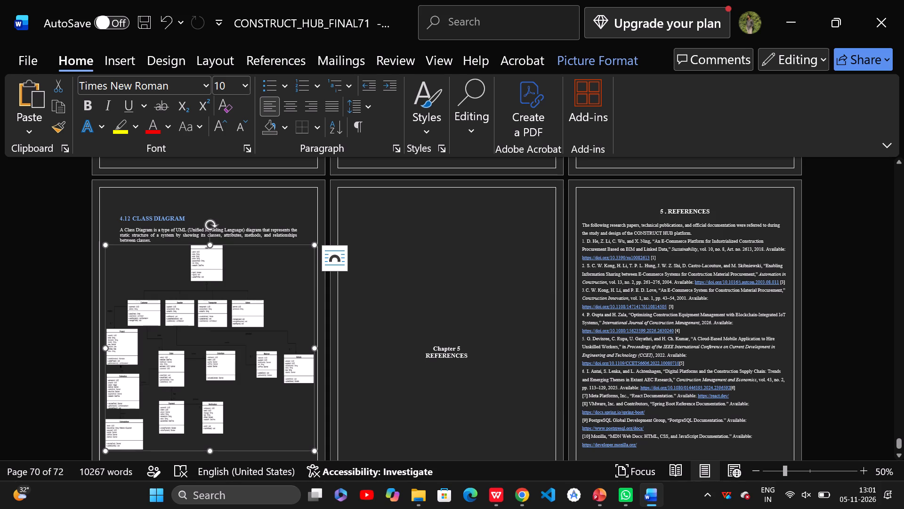
# Undo the vertical stretch and the paste of the class diagram picture in section 4.12 of the report.
pyautogui.click(168, 281)
pyautogui.hotkey('ctrl', 'z')
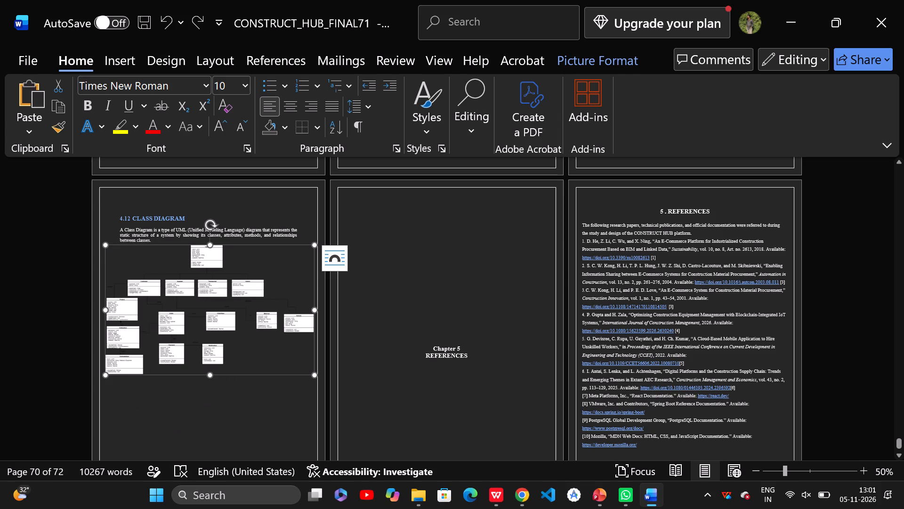
pyautogui.hotkey('ctrl', 'z')
# Add spacing with an extra line below the section 4.12 description and paste the class diagram picture there.
pyautogui.press('space')
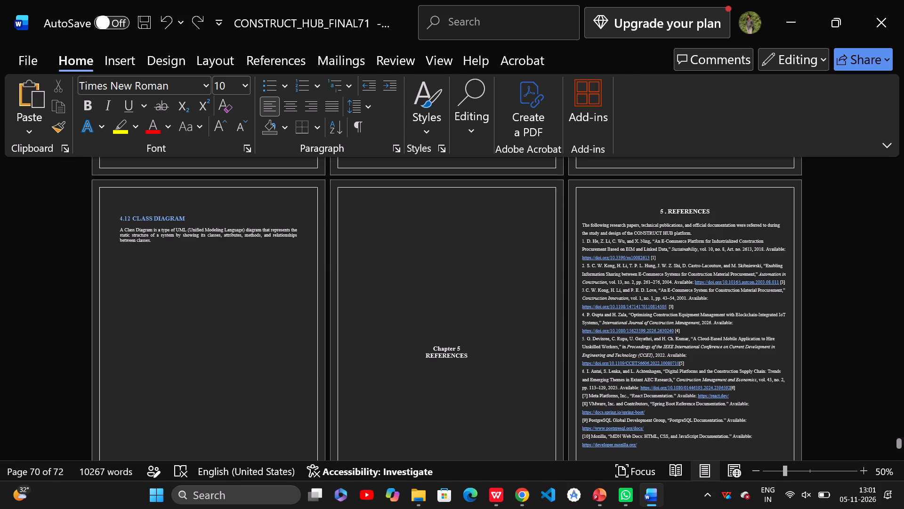
pyautogui.press('space')
pyautogui.press('space')
pyautogui.press('space')
pyautogui.press('space')
pyautogui.press('space')
pyautogui.press('space')
pyautogui.press('space')
pyautogui.press('space')
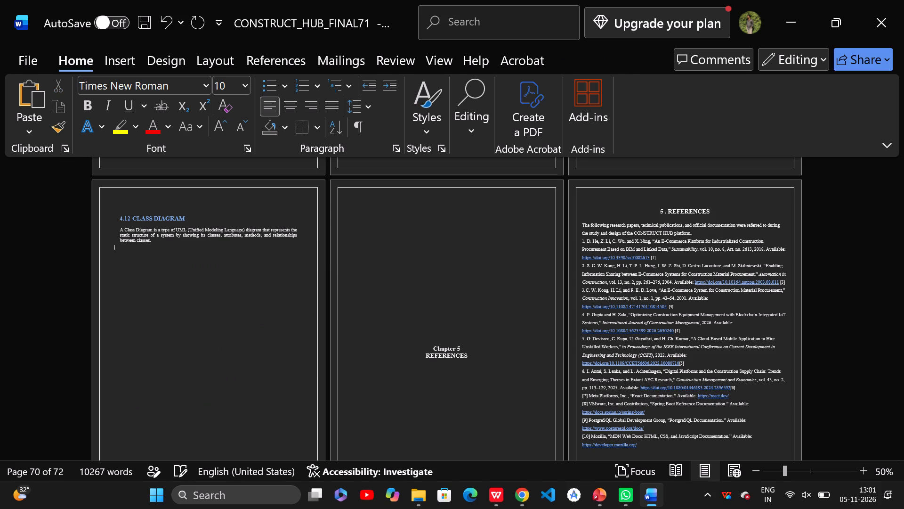
pyautogui.press('space')
pyautogui.press('space')
pyautogui.press('space')
pyautogui.press('space')
pyautogui.press('space')
pyautogui.press('Return')
pyautogui.press('space')
pyautogui.press('space')
pyautogui.press('space')
pyautogui.press('space')
pyautogui.press('space')
pyautogui.hotkey('ctrl', 'v')
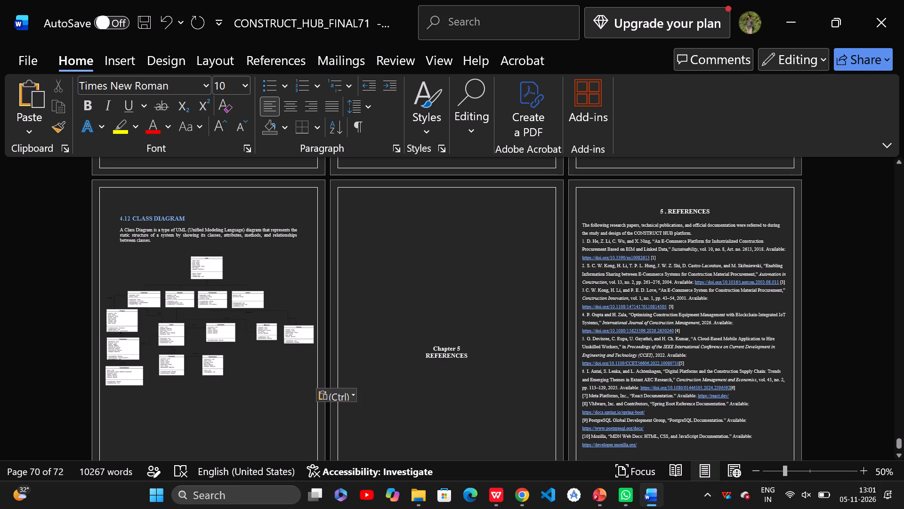
# Stretch the class diagram in section 4.12 moderately in height, and shrink it slightly from its lower corner to fit inside the page border.
pyautogui.moveTo(194, 329); pyautogui.dragTo(193, 361)
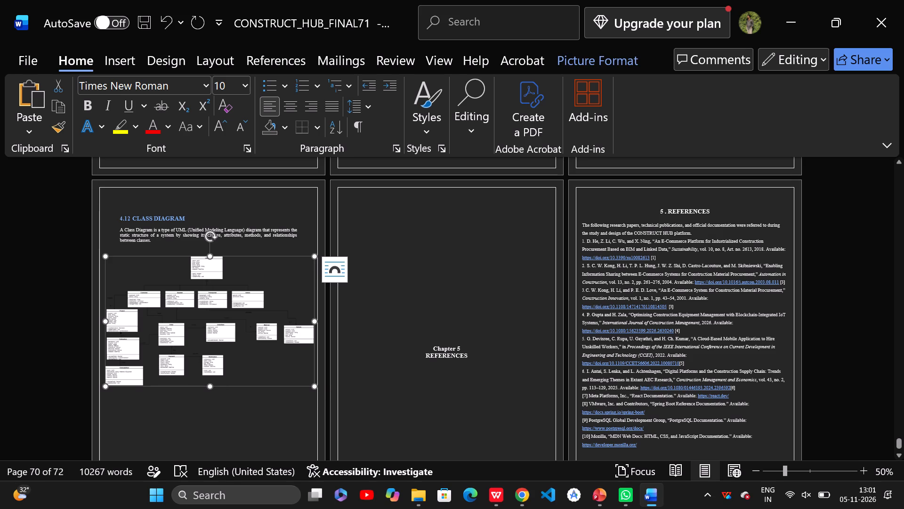
pyautogui.moveTo(210, 387); pyautogui.dragTo(215, 414)
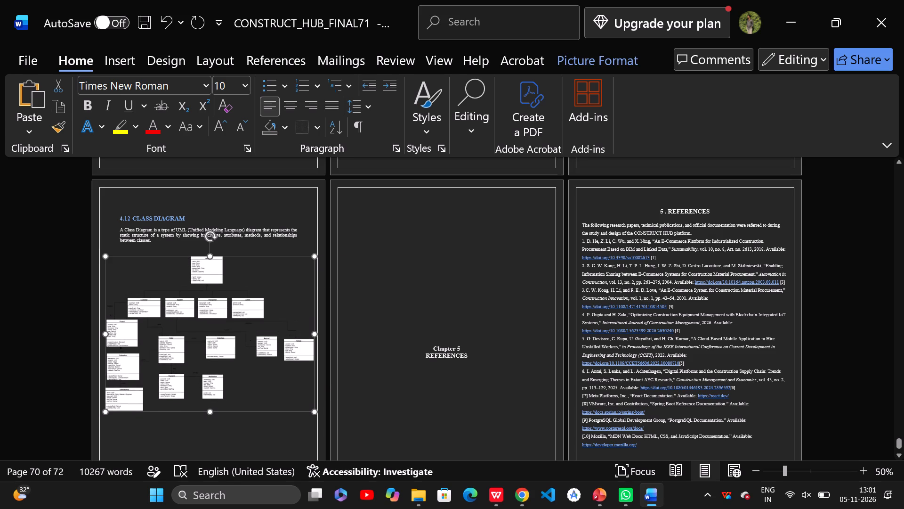
pyautogui.moveTo(215, 414); pyautogui.dragTo(214, 422)
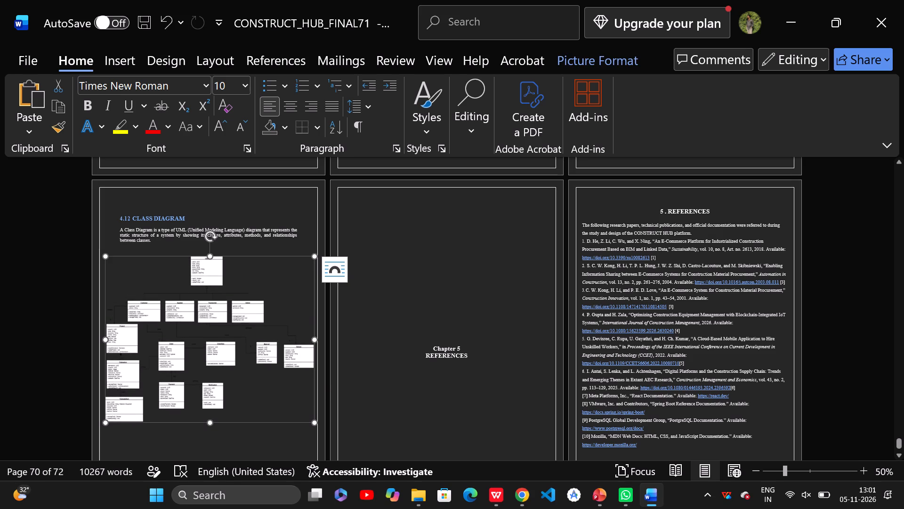
pyautogui.moveTo(315, 422); pyautogui.dragTo(310, 420)
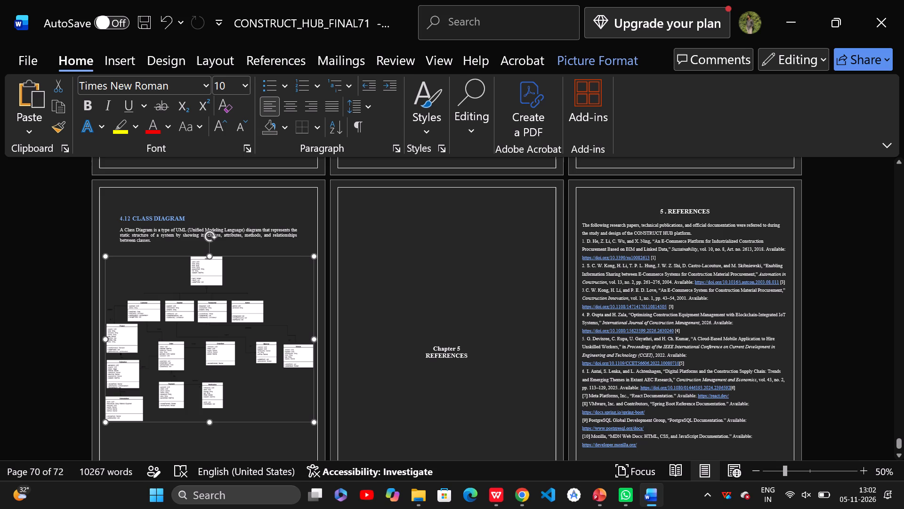
pyautogui.moveTo(310, 420); pyautogui.dragTo(303, 417)
pyautogui.click(56, 332)
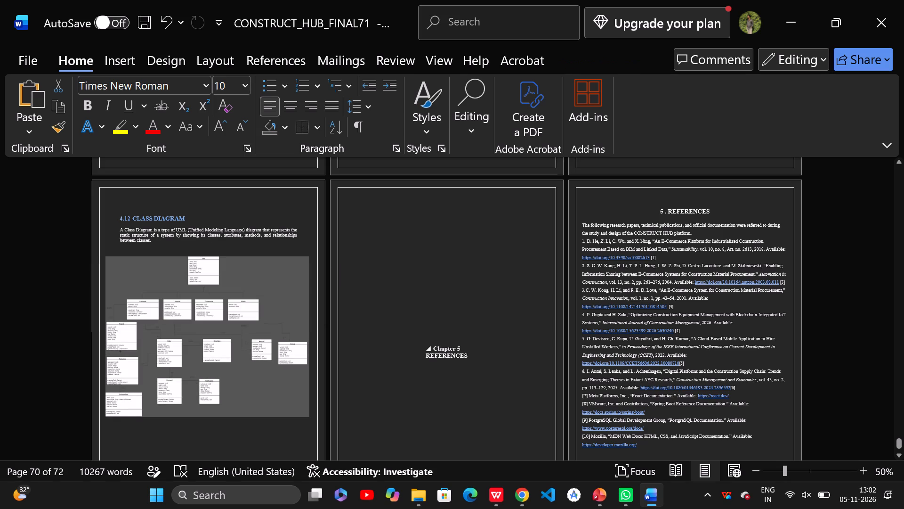
pyautogui.click(435, 303)
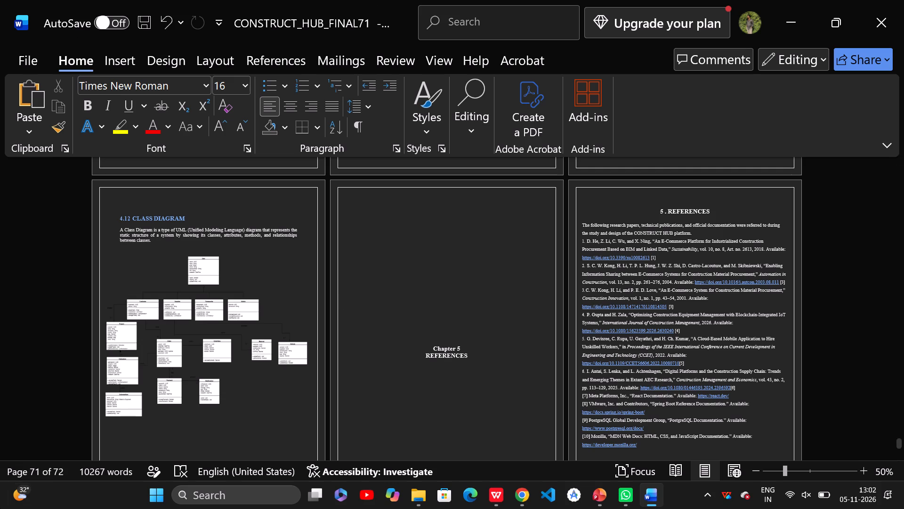
# Review the report's earlier diagram pages and use case tables, examining the use case diagram in 4.7 and specifications in 4.8 closely.
pyautogui.scroll(20, 37, 195)
pyautogui.scroll(12, 37, 195)
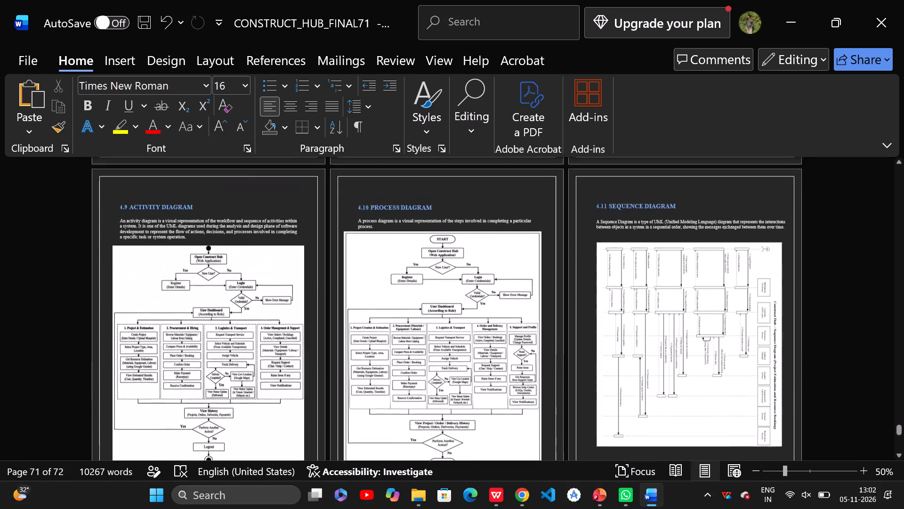
pyautogui.scroll(20, 37, 193)
pyautogui.scroll(20, 37, 193)
pyautogui.scroll(11, 37, 193)
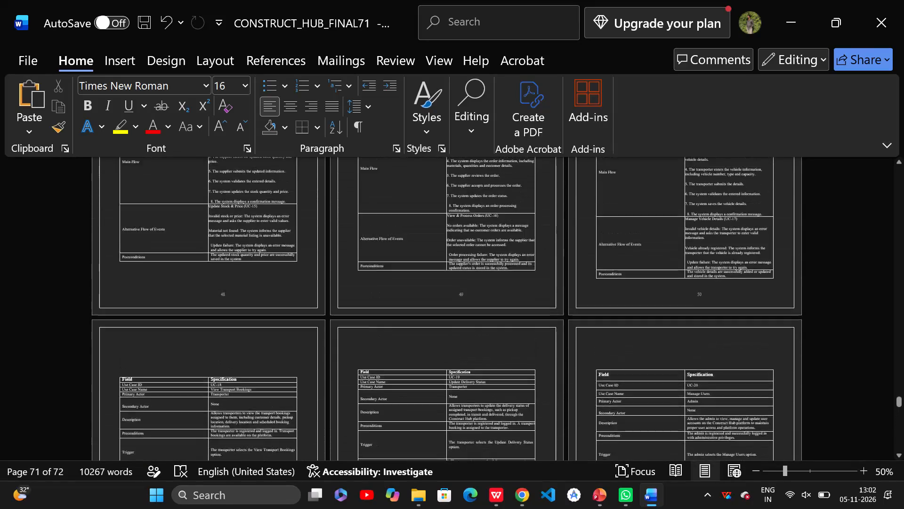
pyautogui.scroll(20, 37, 195)
pyautogui.scroll(20, 37, 195)
pyautogui.scroll(11, 37, 195)
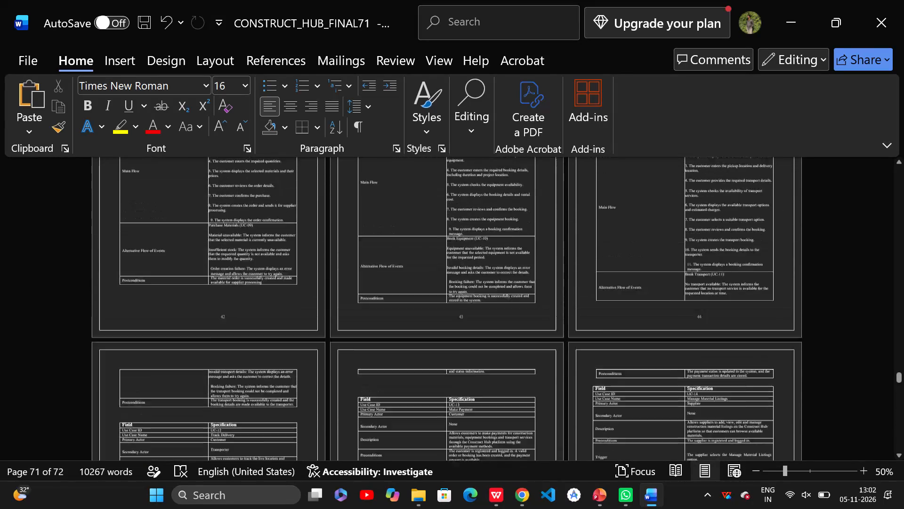
pyautogui.scroll(20, 29, 207)
pyautogui.scroll(2, 29, 207)
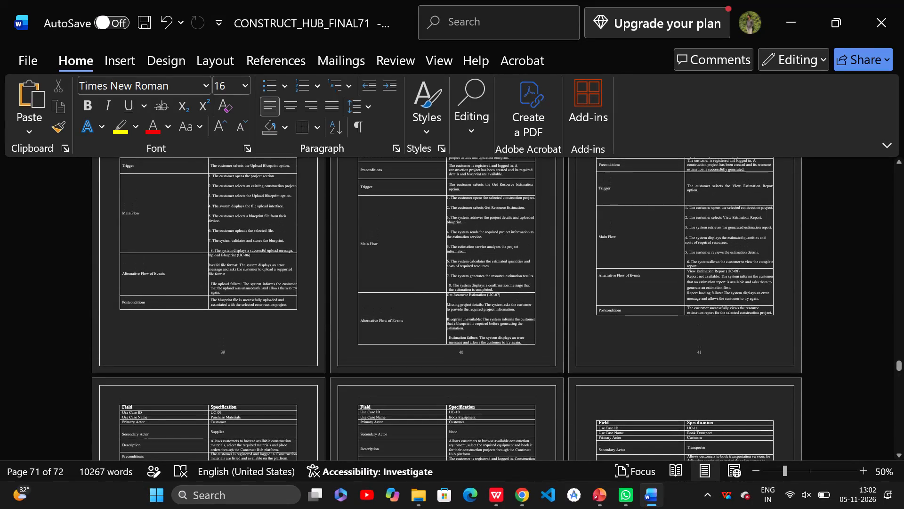
pyautogui.scroll(20, 29, 208)
pyautogui.scroll(20, 29, 208)
pyautogui.scroll(3, 29, 208)
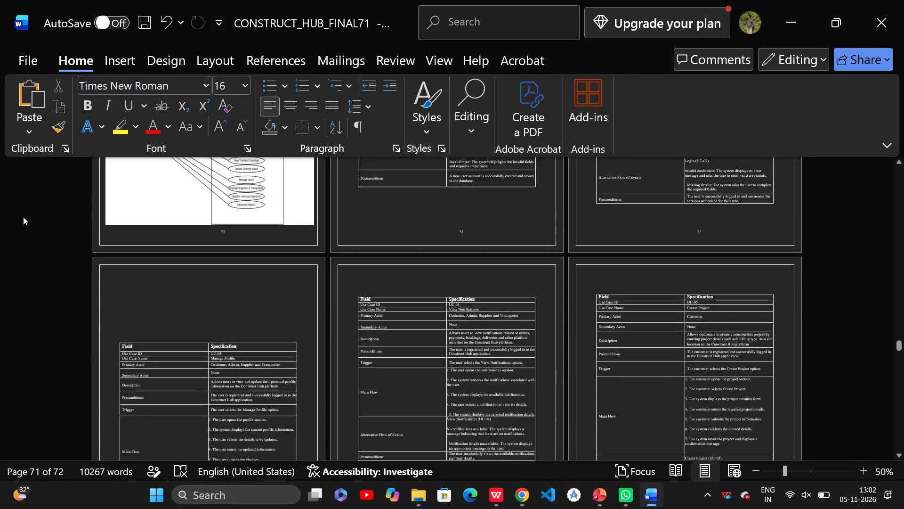
pyautogui.scroll(7, 23, 217)
pyautogui.scroll(16, 23, 217)
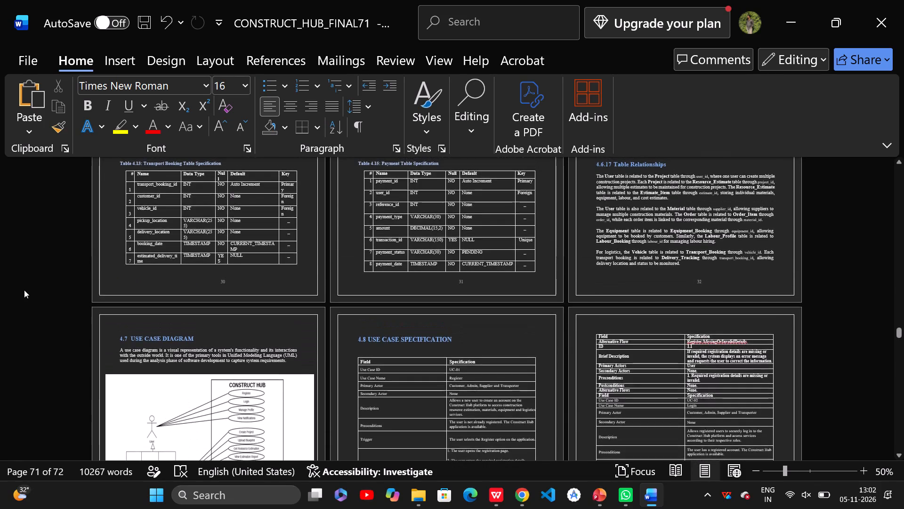
pyautogui.scroll(8, 24, 290)
pyautogui.scroll(-17, 2, 293)
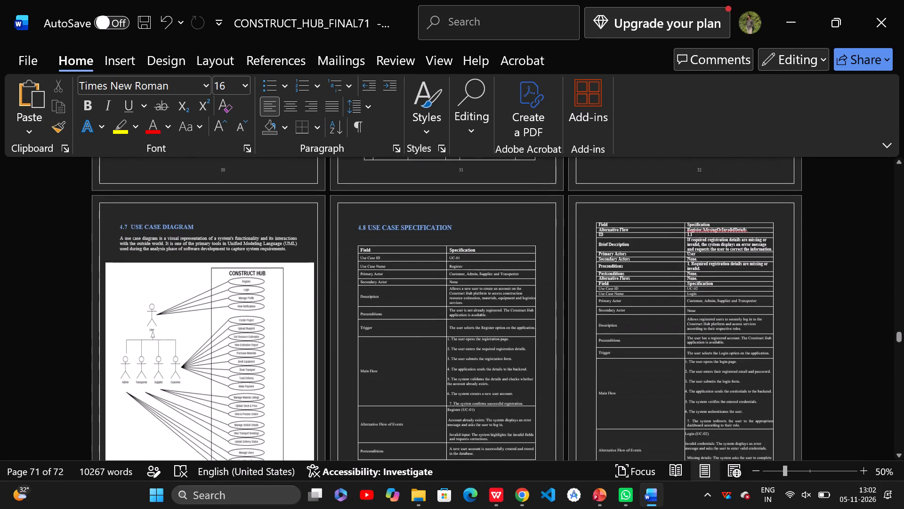
pyautogui.scroll(-3, 0, 246)
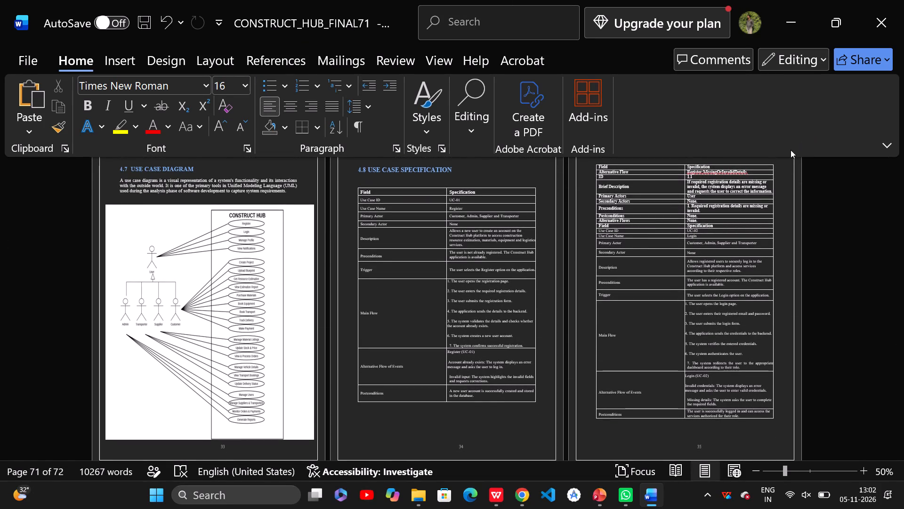
pyautogui.keyDown('ctrl'); pyautogui.scroll(3, 775, 200); pyautogui.keyUp('ctrl')
pyautogui.hscroll(-1, 775, 200)
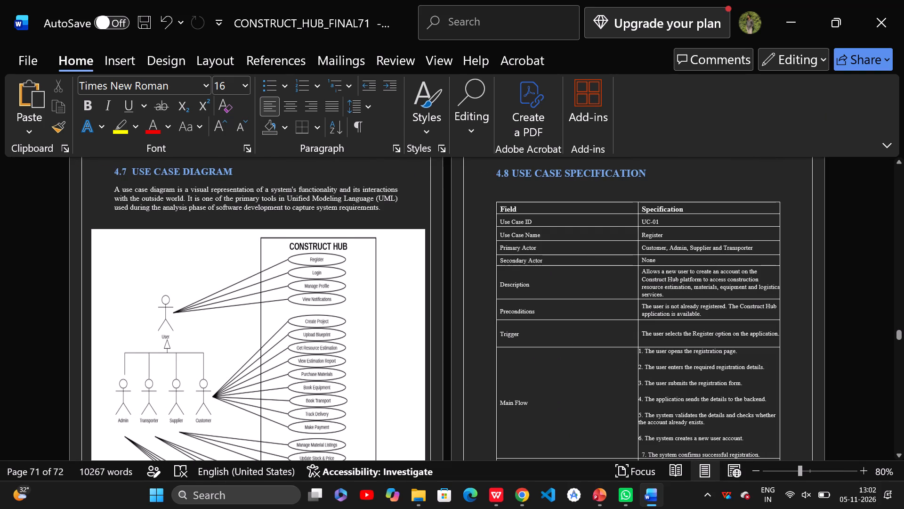
pyautogui.scroll(-2, 775, 200)
pyautogui.keyDown('ctrl'); pyautogui.scroll(3, 775, 200); pyautogui.keyUp('ctrl')
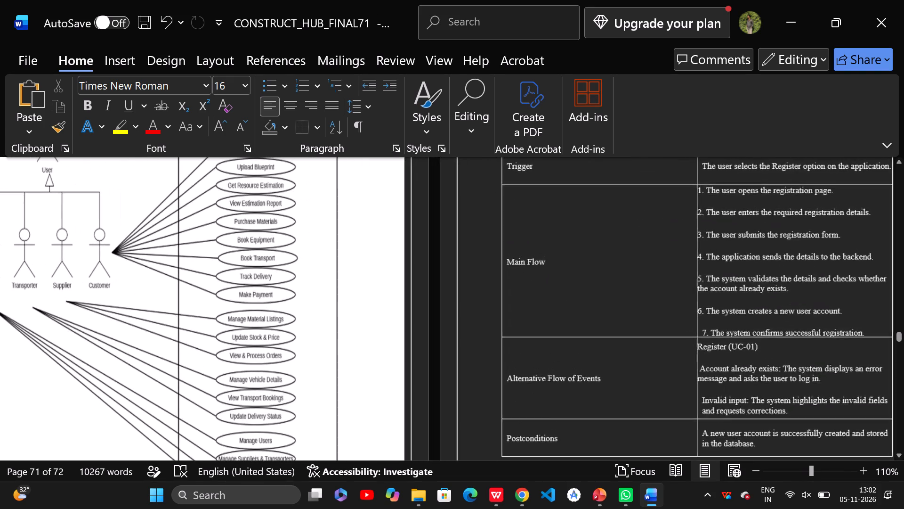
pyautogui.scroll(-2, 775, 200)
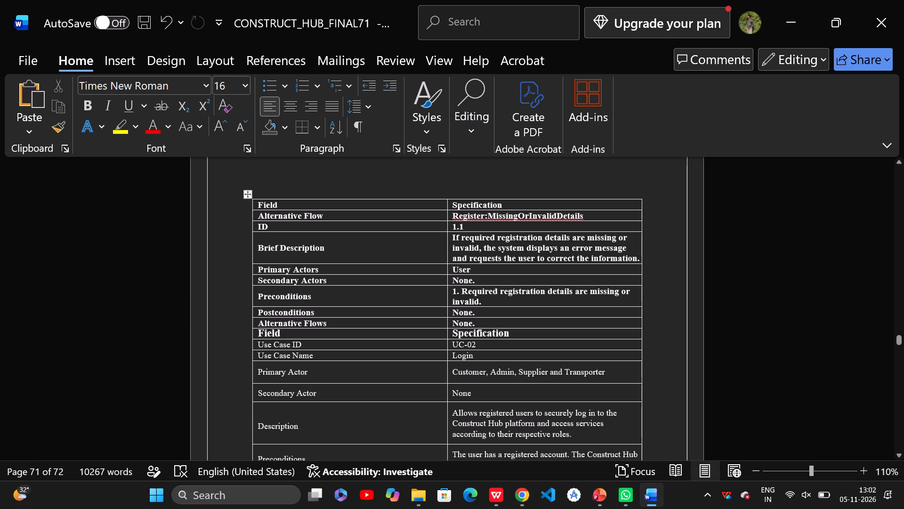
# Delete the entire Field/Specification header row directly above the UC-02 Login row in the use case specification table.
pyautogui.tripleClick(496, 334)
pyautogui.click(496, 334)
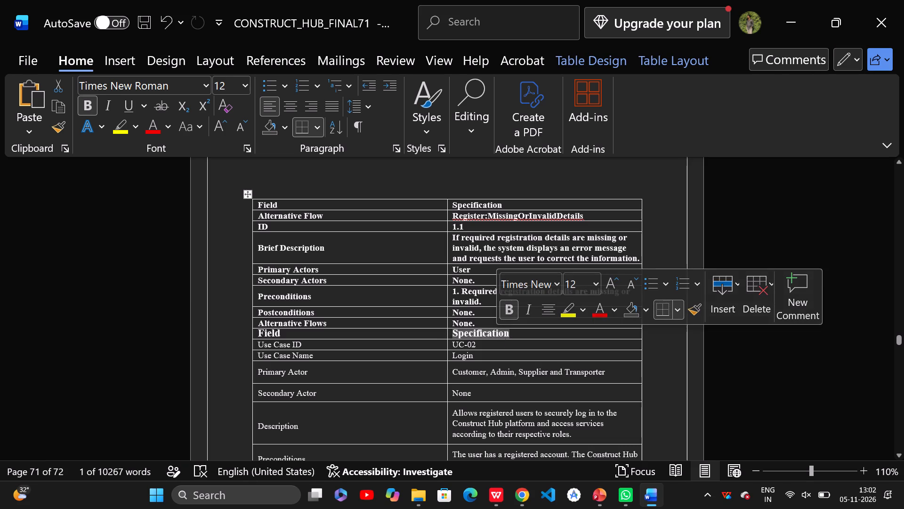
pyautogui.moveTo(520, 335); pyautogui.dragTo(368, 320)
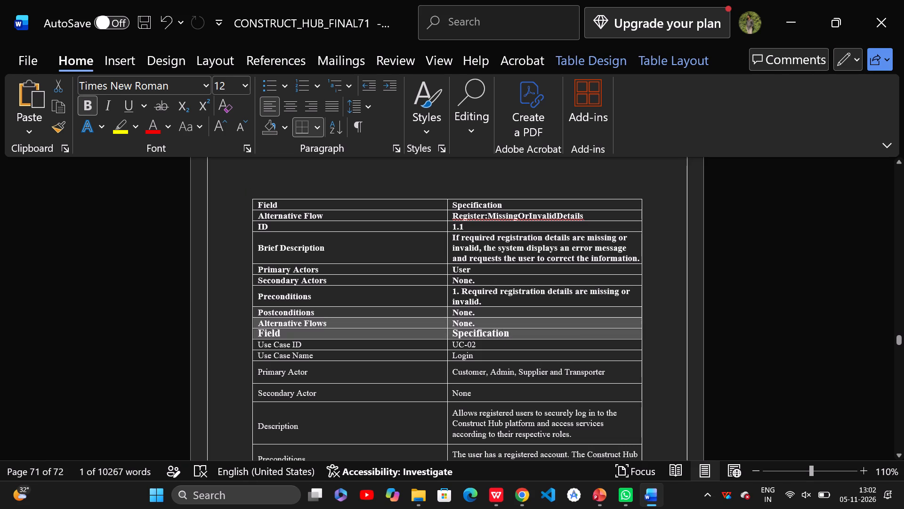
pyautogui.moveTo(368, 320); pyautogui.dragTo(310, 336)
pyautogui.press('BackSpace')
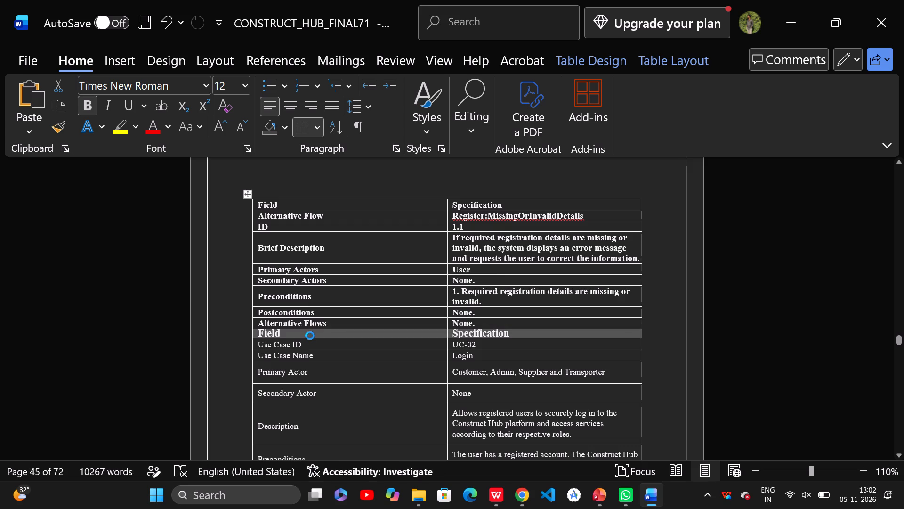
pyautogui.click(427, 235)
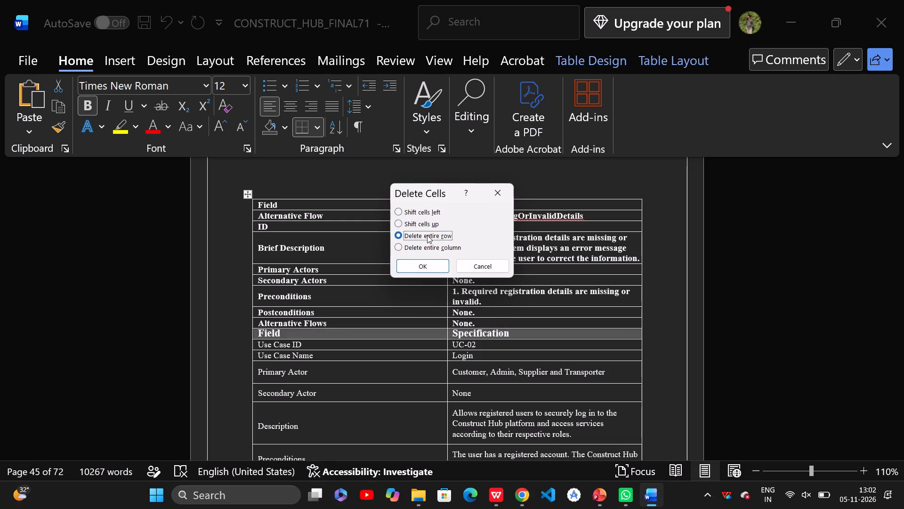
pyautogui.click(427, 262)
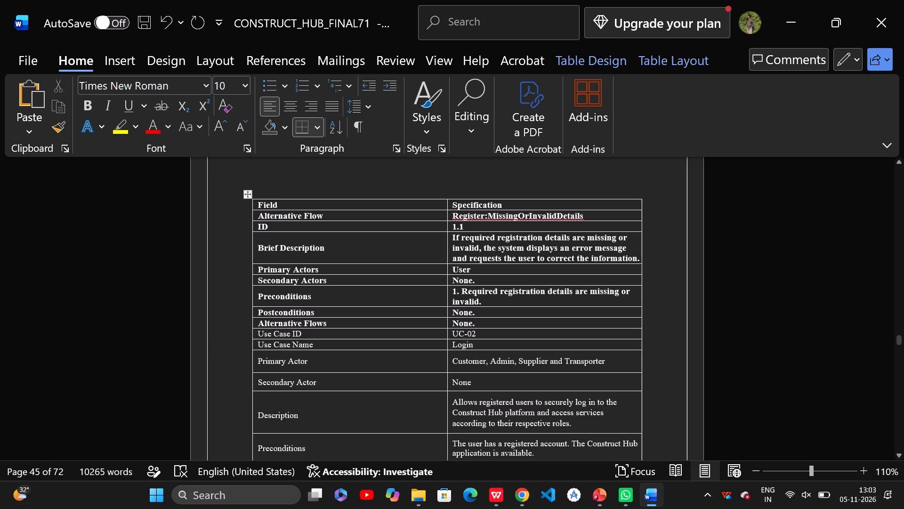
# Compare the report's UC-02 and UC-03 tables with the PowerPoint presentation's use case specification slides, examining the Register and Login alternative flow tables.
pyautogui.scroll(-6, 694, 338)
pyautogui.scroll(-18, 623, 262)
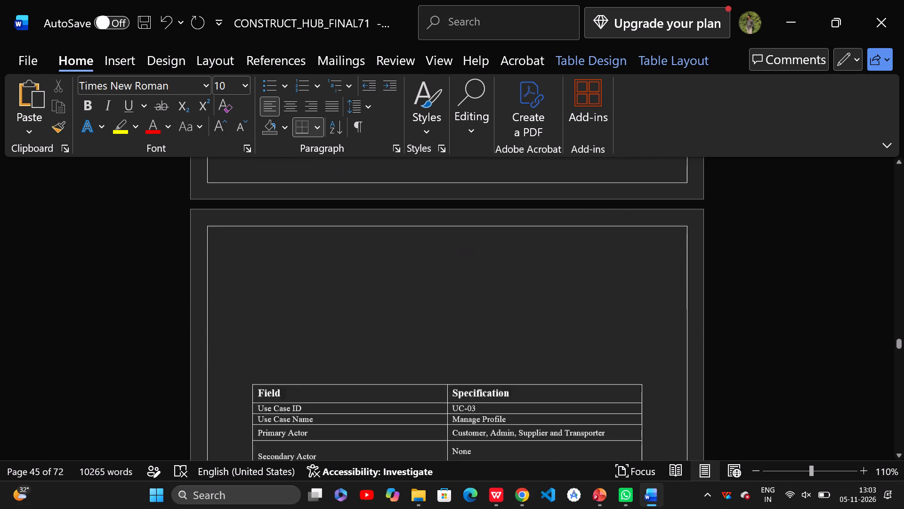
pyautogui.scroll(-5, 578, 275)
pyautogui.scroll(1, 485, 194)
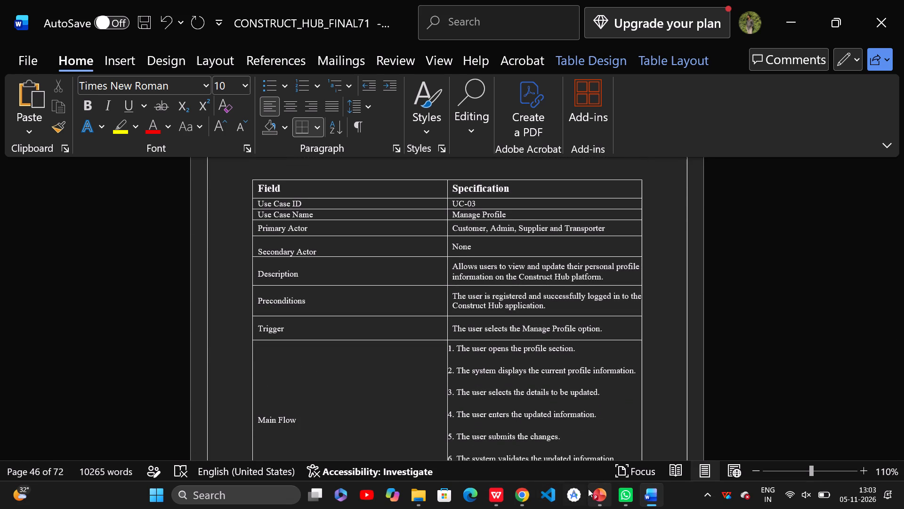
pyautogui.click(600, 495)
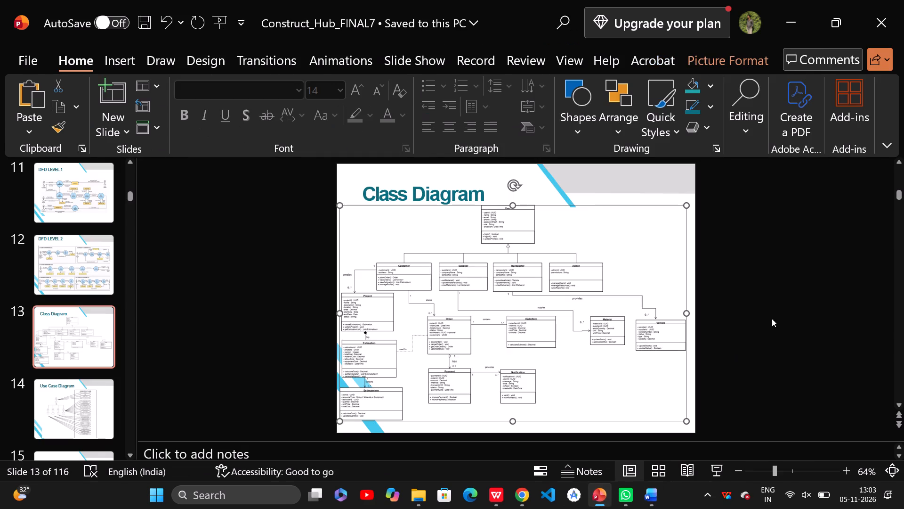
pyautogui.scroll(10, 777, 312)
pyautogui.scroll(-8, 776, 313)
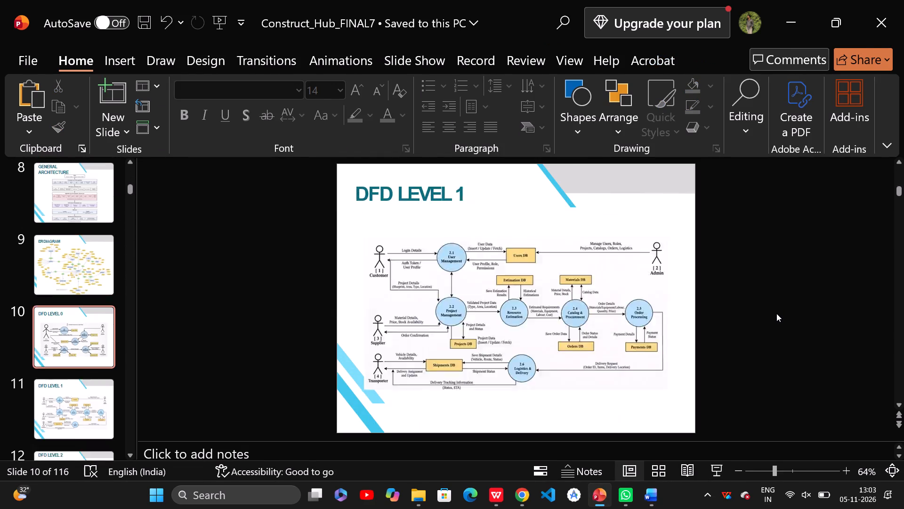
pyautogui.scroll(-5, 776, 313)
pyautogui.scroll(1, 776, 313)
pyautogui.scroll(-1, 776, 313)
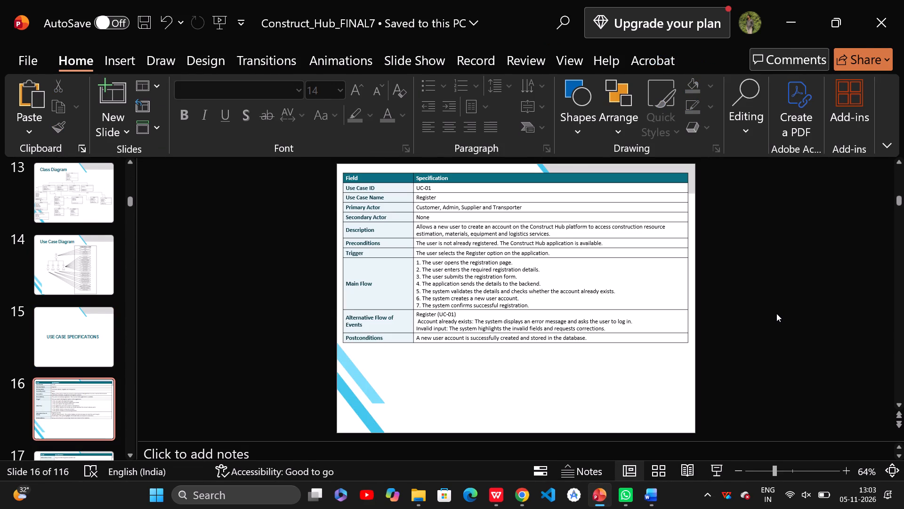
pyautogui.scroll(-2, 627, 293)
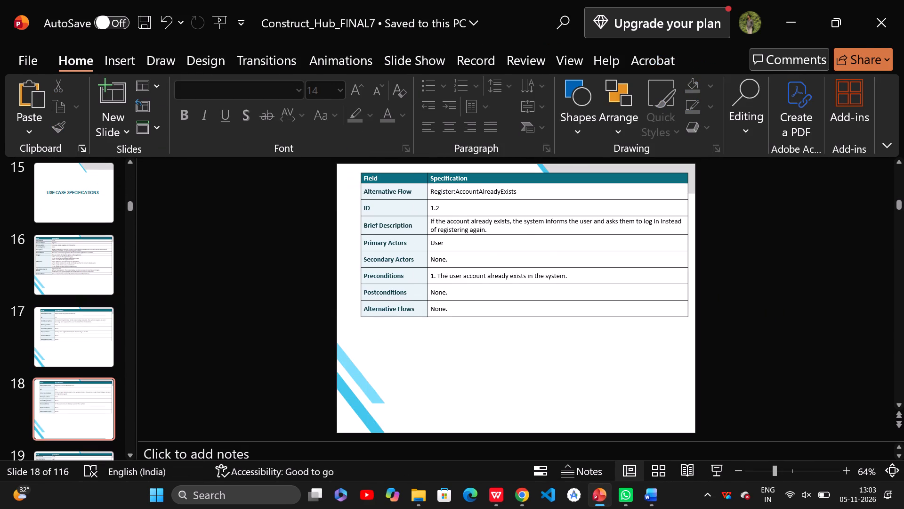
pyautogui.scroll(2, 626, 289)
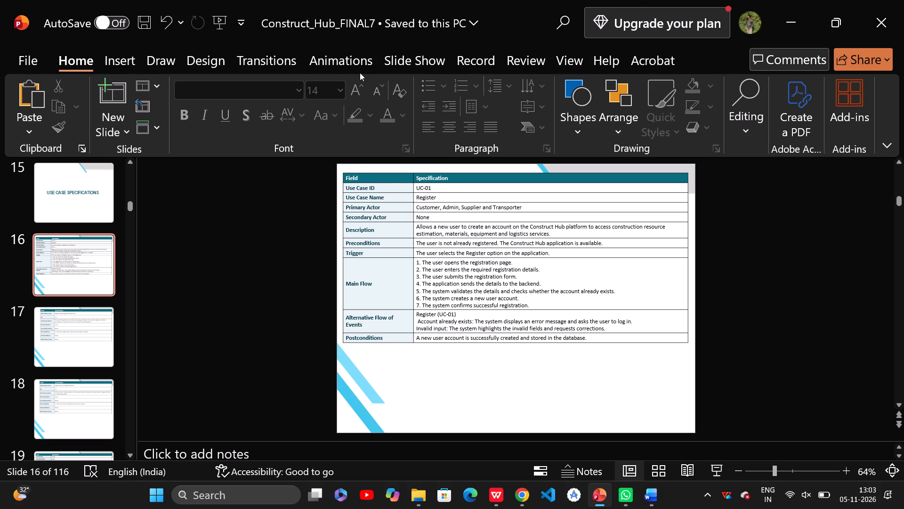
pyautogui.scroll(-1, 448, 174)
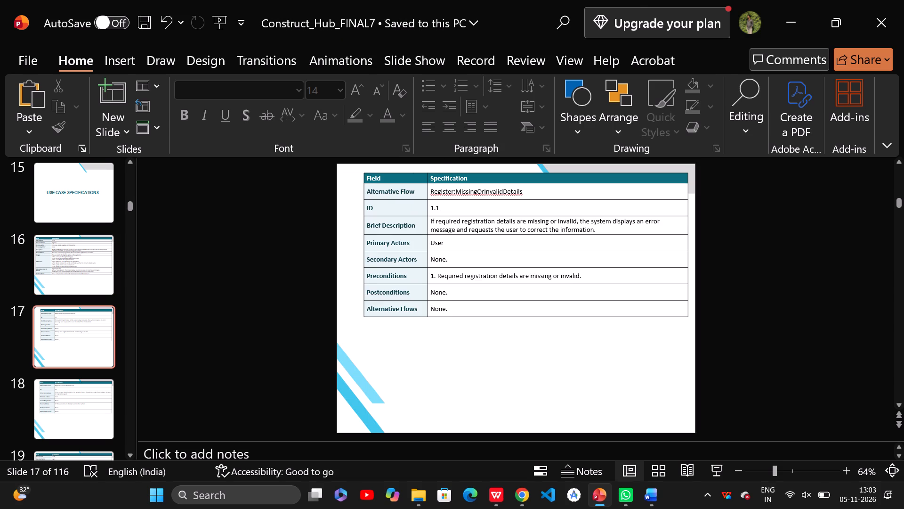
pyautogui.scroll(-1, 468, 204)
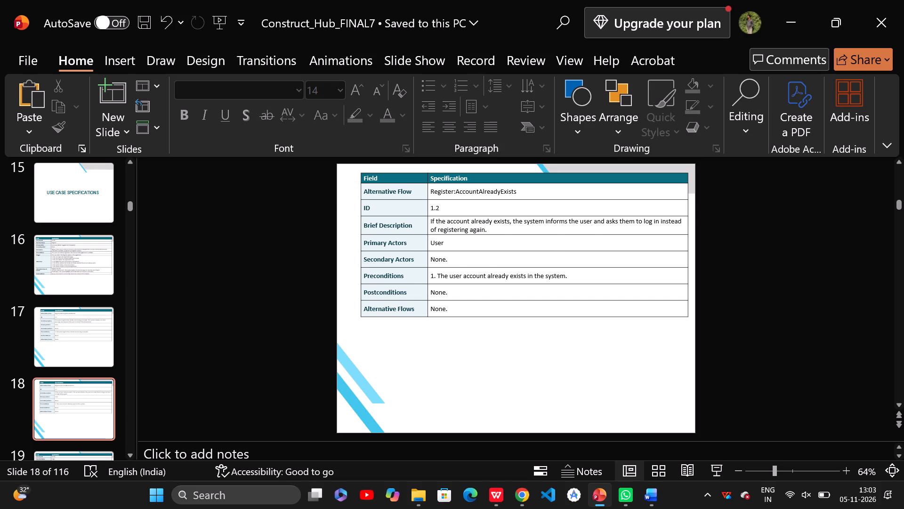
pyautogui.scroll(-2, 460, 206)
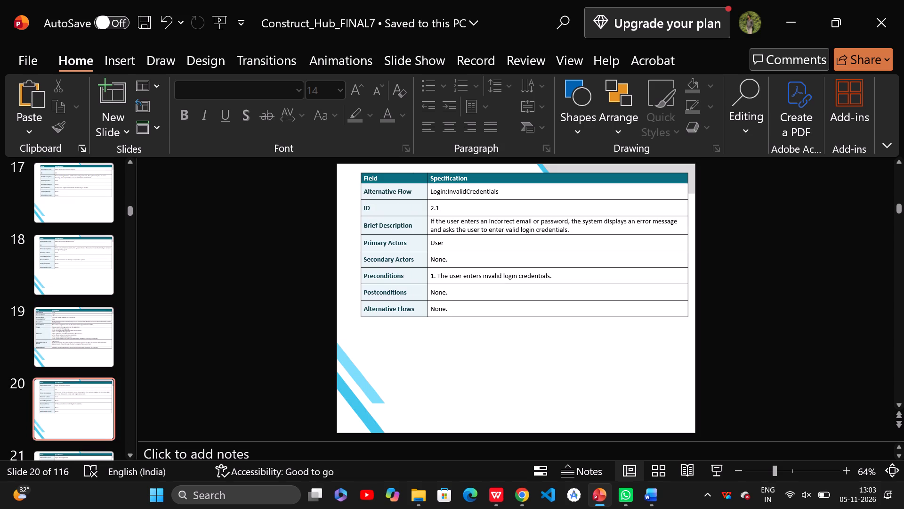
pyautogui.scroll(-1, 460, 207)
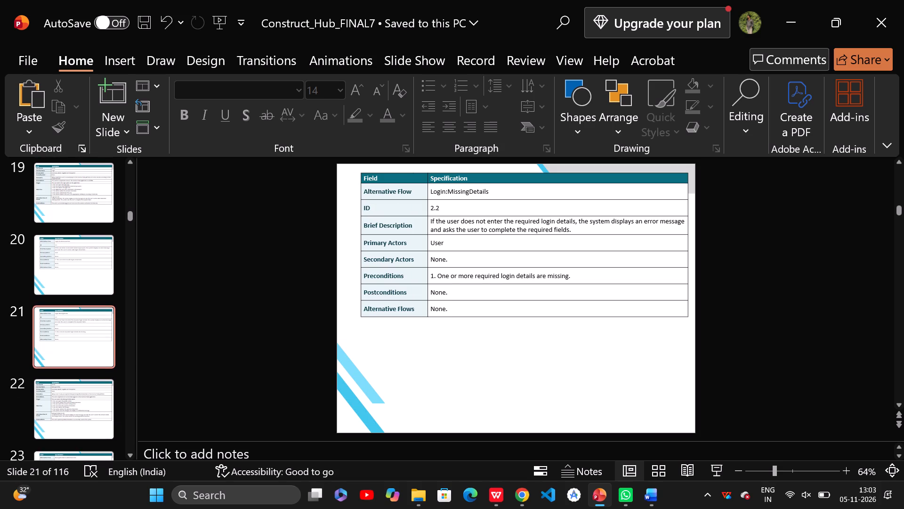
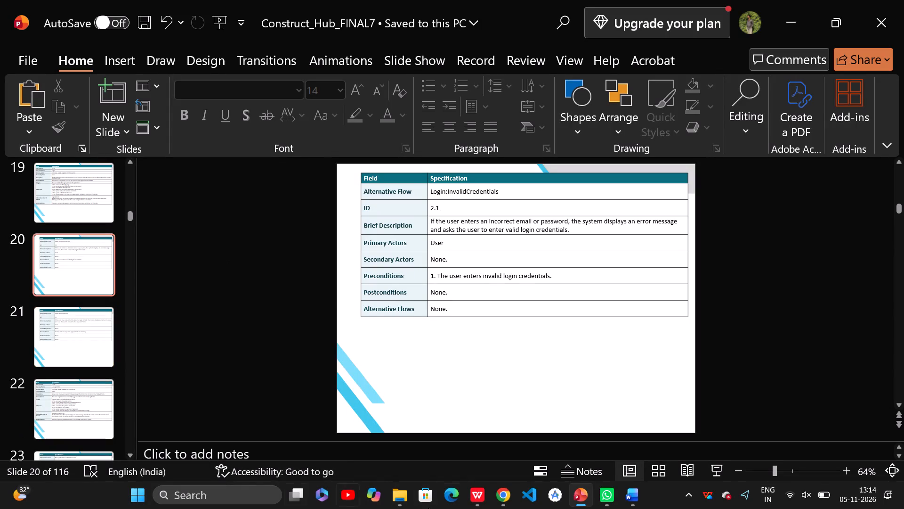
# In the Word report, delete the entire Register:MissingOrInvalidDetails alternative flow rows, from Field through Alternative Flows, above the UC-02 Login rows.
pyautogui.click(652, 501)
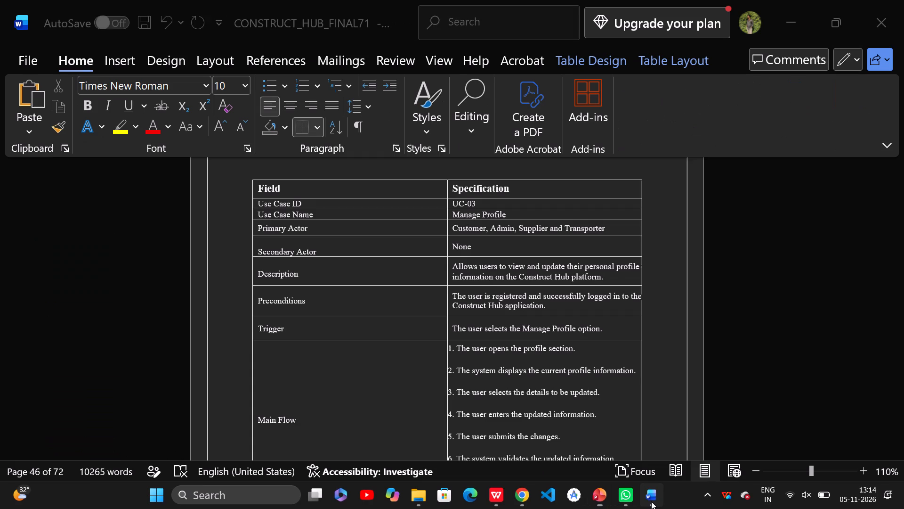
pyautogui.scroll(19, 503, 223)
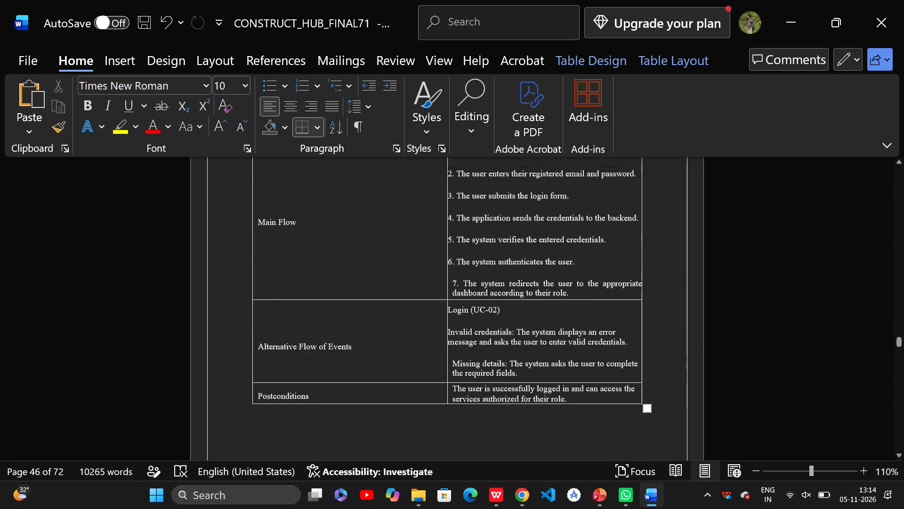
pyautogui.scroll(8, 556, 315)
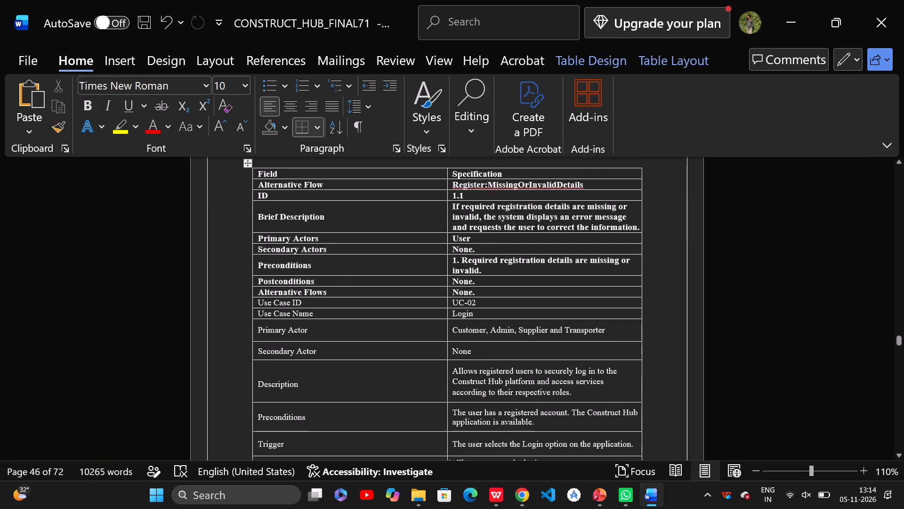
pyautogui.scroll(1, 515, 312)
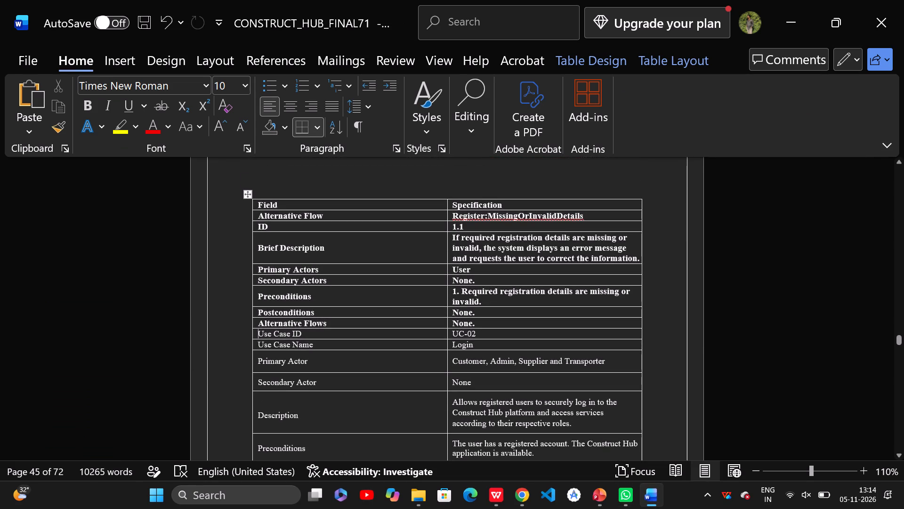
pyautogui.moveTo(255, 203); pyautogui.dragTo(284, 217)
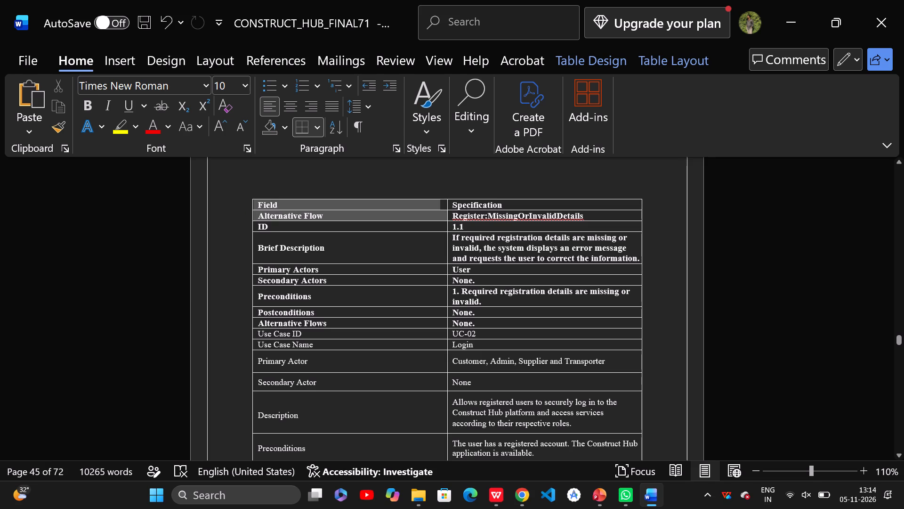
pyautogui.moveTo(284, 217); pyautogui.dragTo(418, 272)
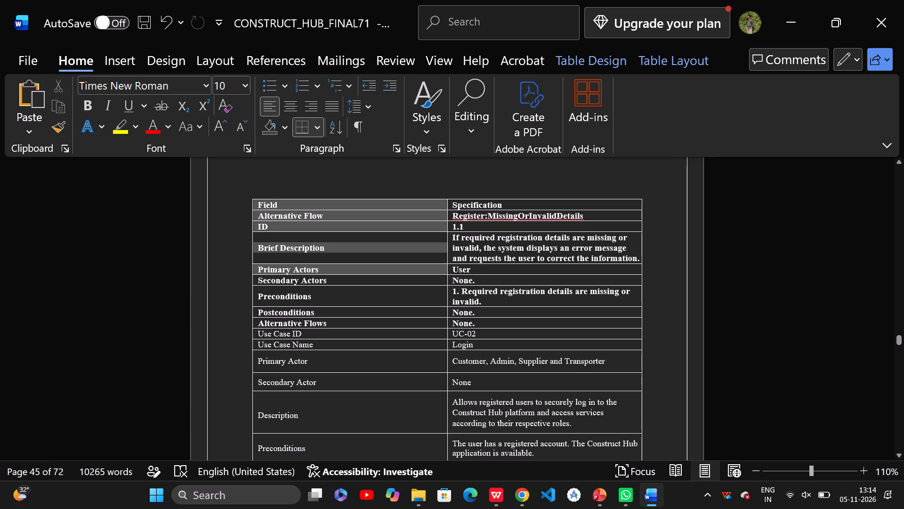
pyautogui.moveTo(418, 272); pyautogui.dragTo(486, 326)
pyautogui.press('BackSpace')
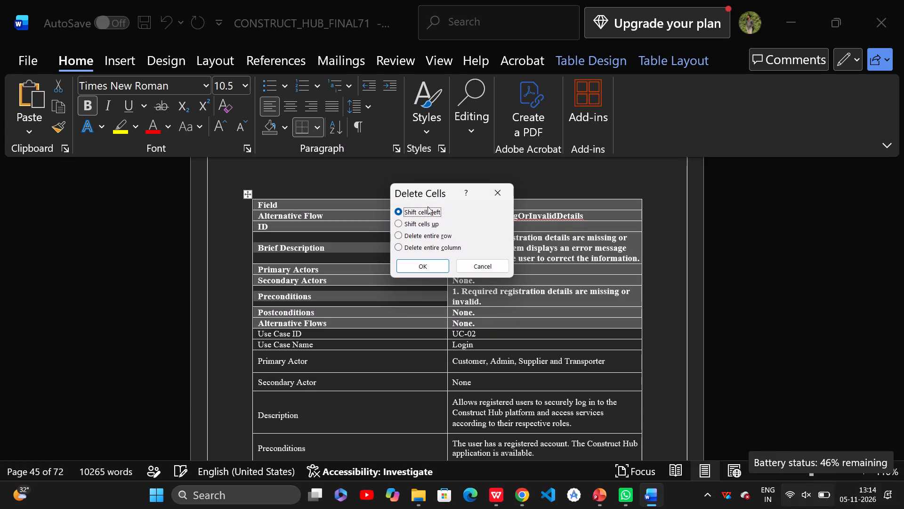
pyautogui.click(434, 235)
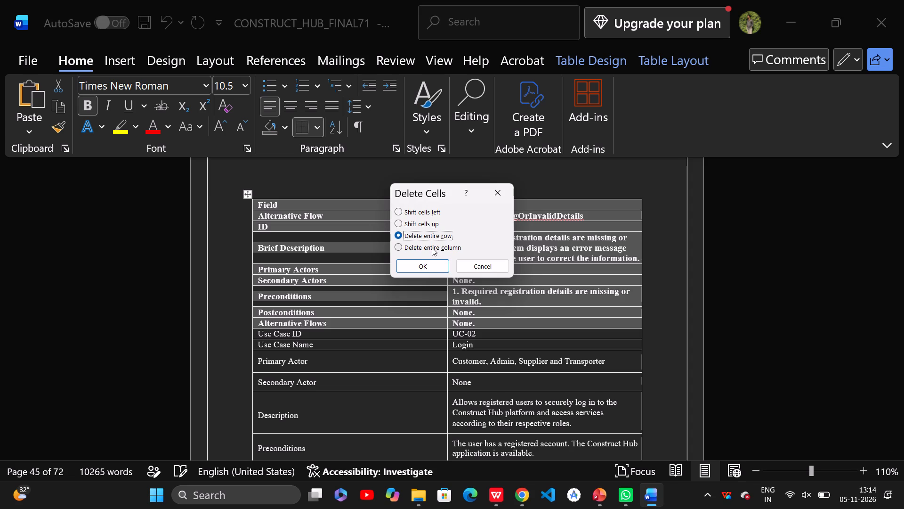
pyautogui.click(434, 263)
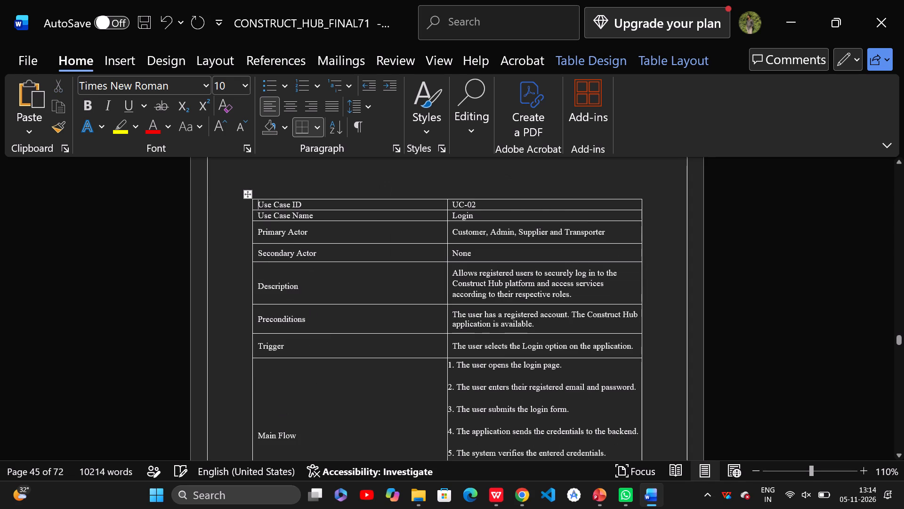
# Insert blank lines between the UC-01 Register table and the UC-02 Login table, leaving the insertion point below the Register table.
pyautogui.scroll(12, 434, 263)
pyautogui.scroll(5, 439, 320)
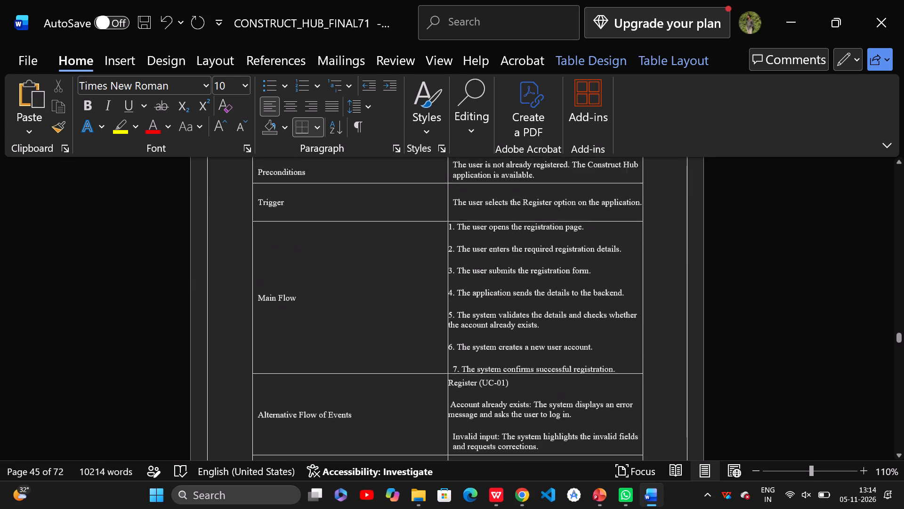
pyautogui.scroll(7, 462, 333)
pyautogui.scroll(-13, 484, 339)
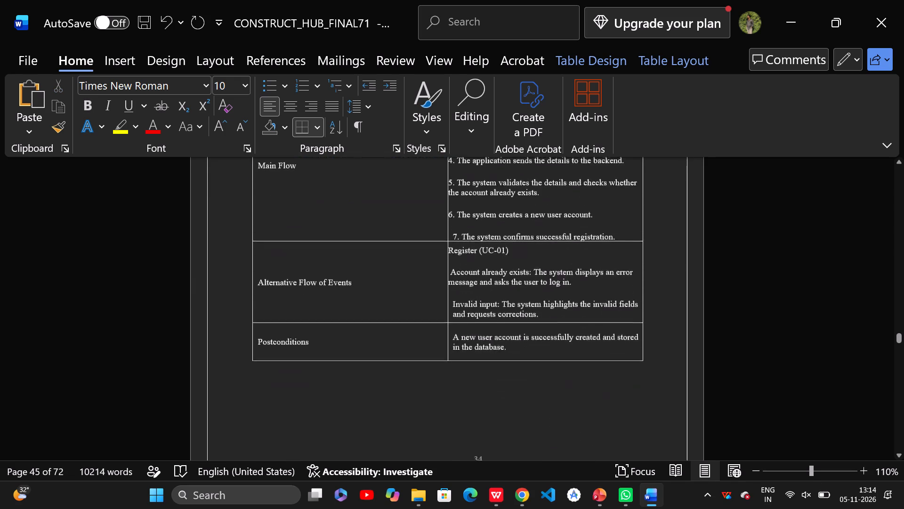
pyautogui.scroll(-2, 577, 379)
pyautogui.click(275, 278)
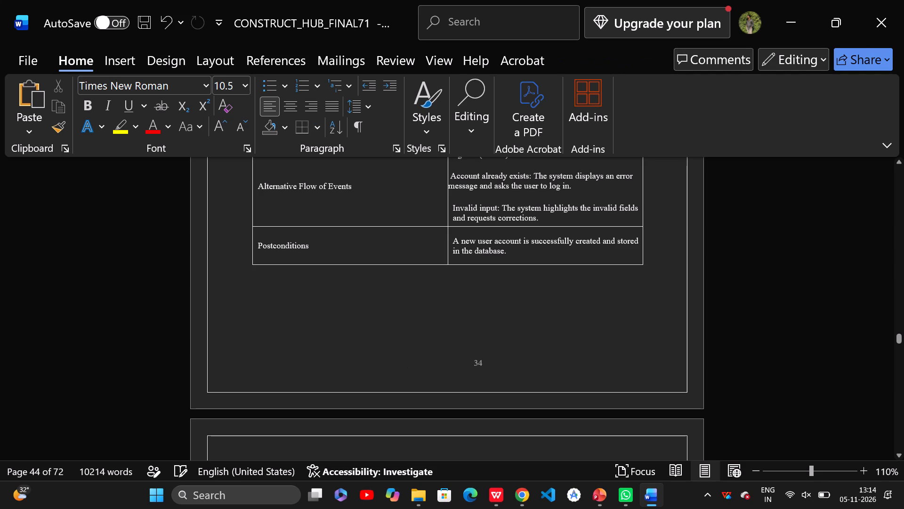
pyautogui.press('Return')
pyautogui.scroll(-5, 455, 272)
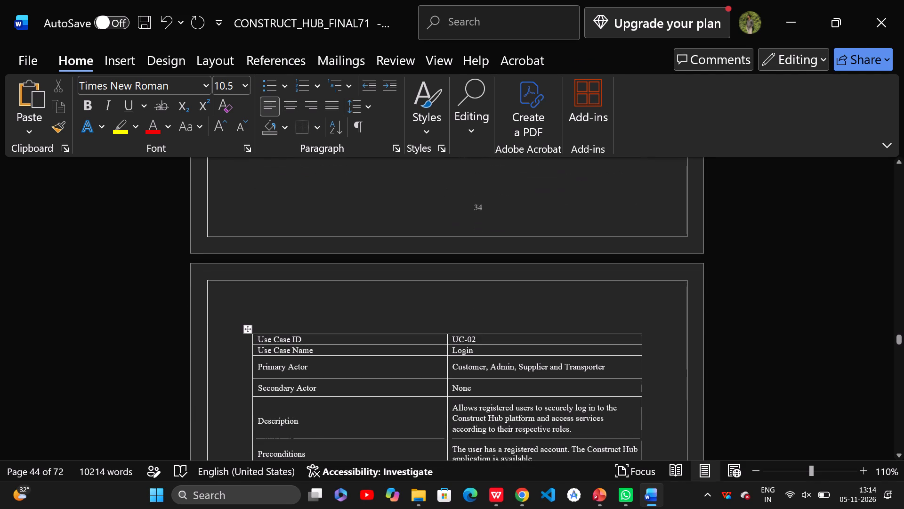
pyautogui.click(326, 305)
pyautogui.press('Return')
pyautogui.press('Return')
pyautogui.press('Return')
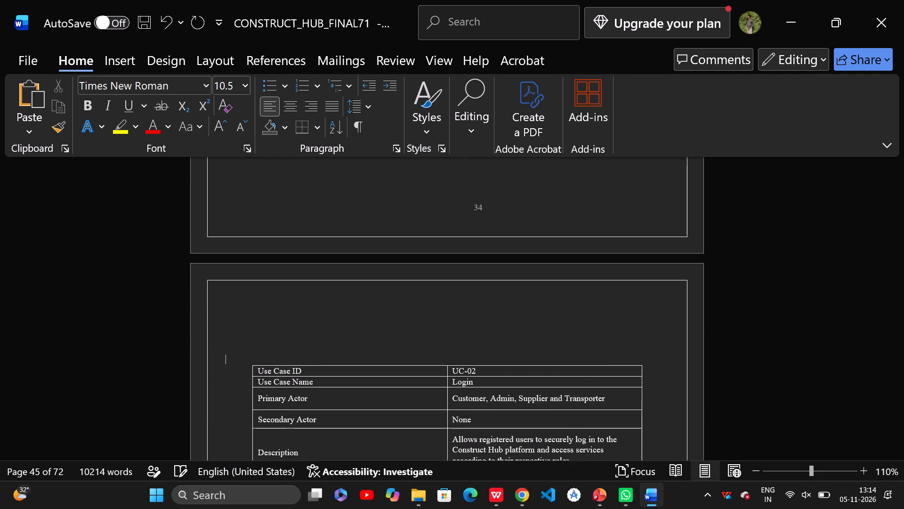
pyautogui.press('Return')
pyautogui.scroll(6, 325, 310)
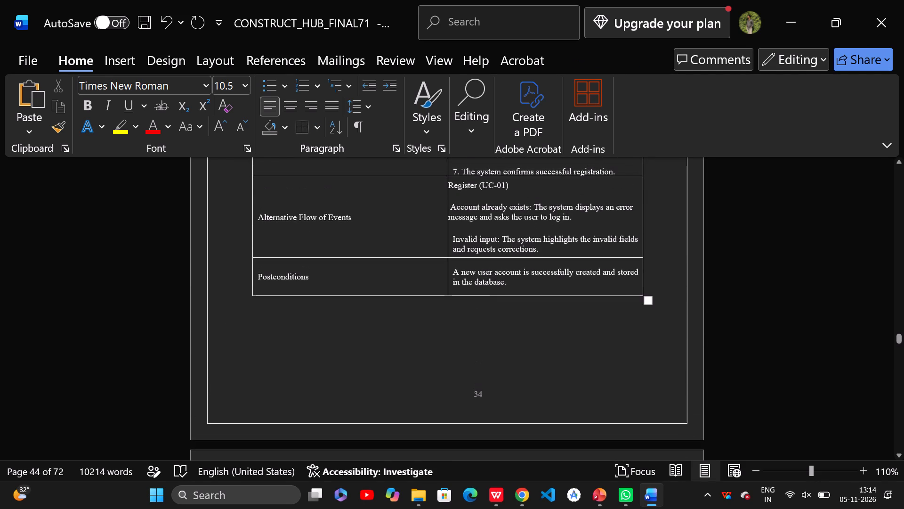
pyautogui.click(274, 305)
pyautogui.click(279, 320)
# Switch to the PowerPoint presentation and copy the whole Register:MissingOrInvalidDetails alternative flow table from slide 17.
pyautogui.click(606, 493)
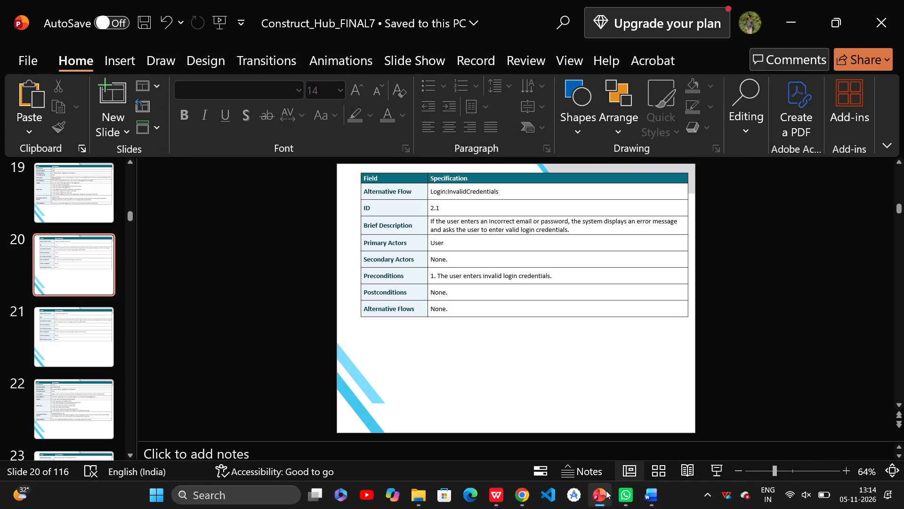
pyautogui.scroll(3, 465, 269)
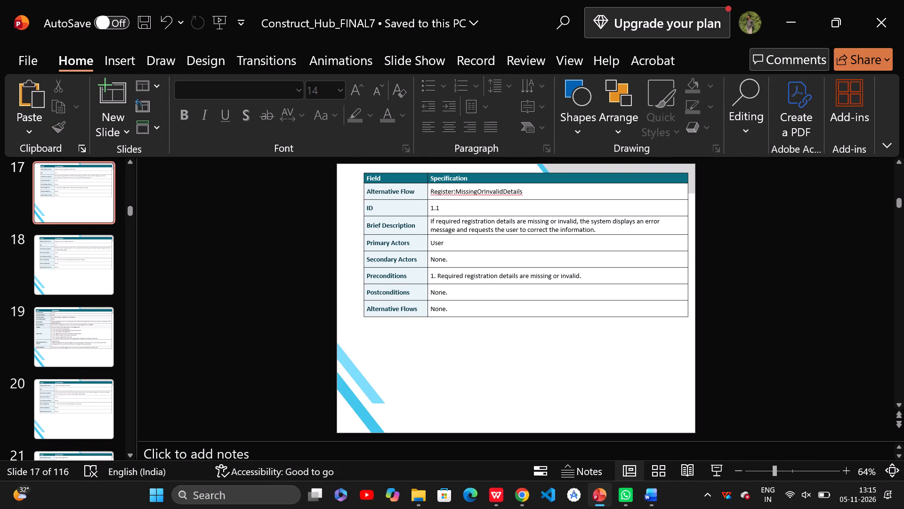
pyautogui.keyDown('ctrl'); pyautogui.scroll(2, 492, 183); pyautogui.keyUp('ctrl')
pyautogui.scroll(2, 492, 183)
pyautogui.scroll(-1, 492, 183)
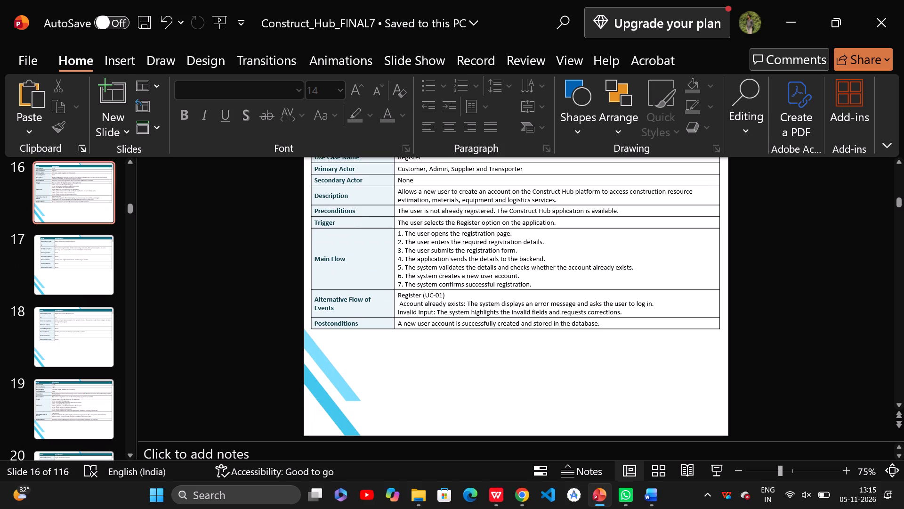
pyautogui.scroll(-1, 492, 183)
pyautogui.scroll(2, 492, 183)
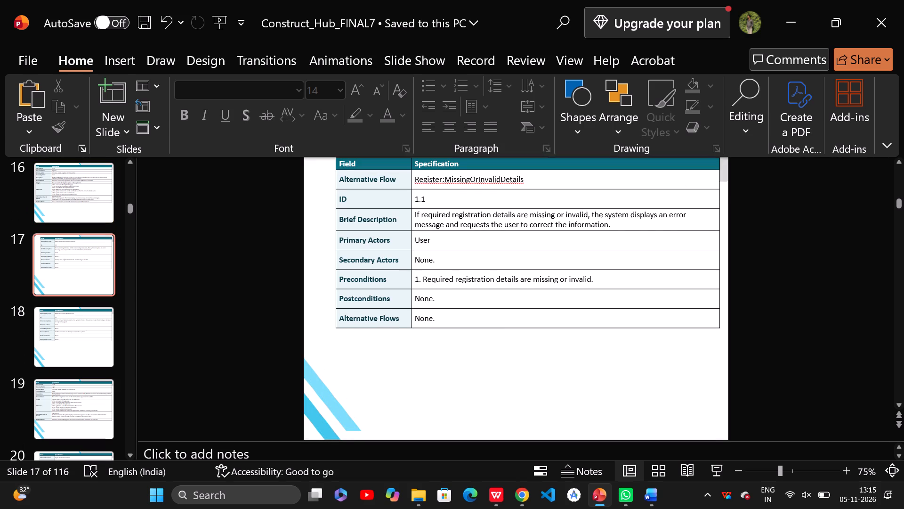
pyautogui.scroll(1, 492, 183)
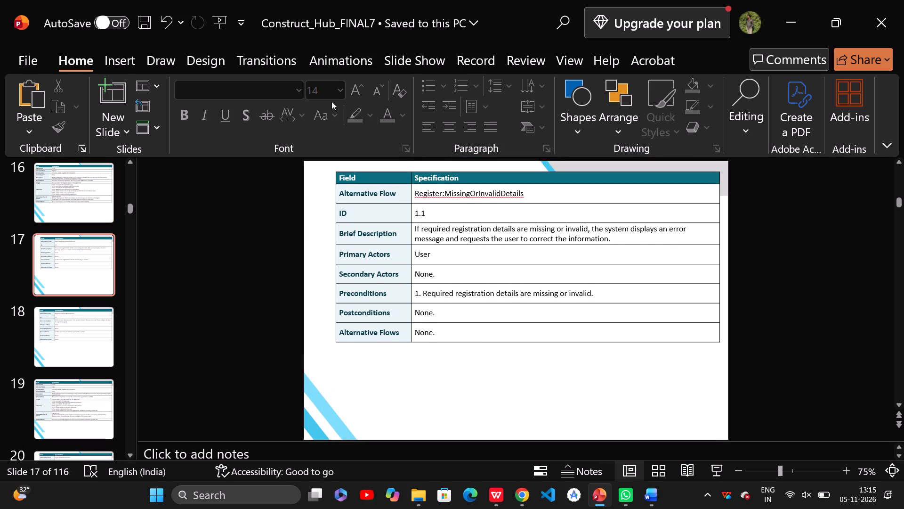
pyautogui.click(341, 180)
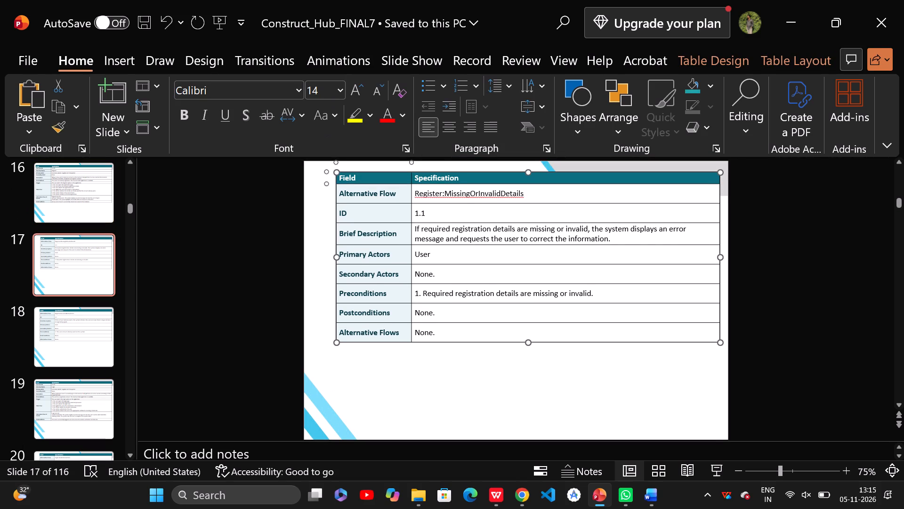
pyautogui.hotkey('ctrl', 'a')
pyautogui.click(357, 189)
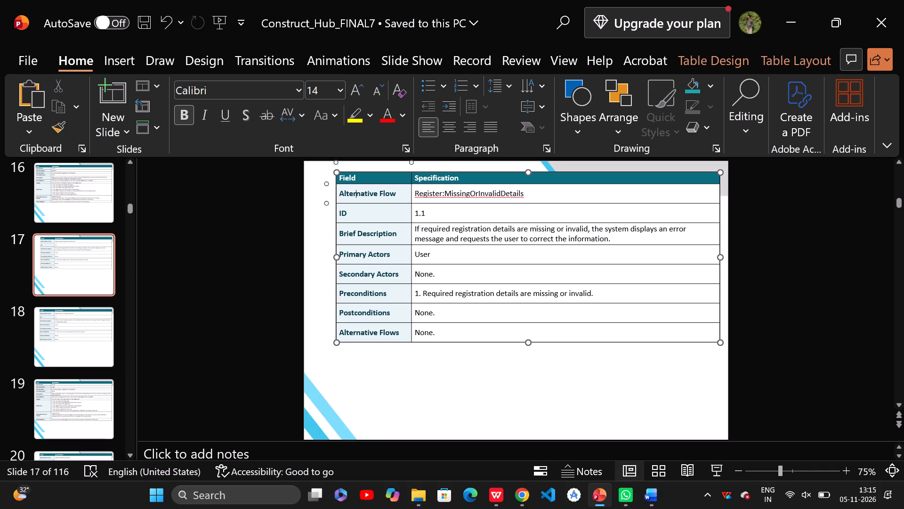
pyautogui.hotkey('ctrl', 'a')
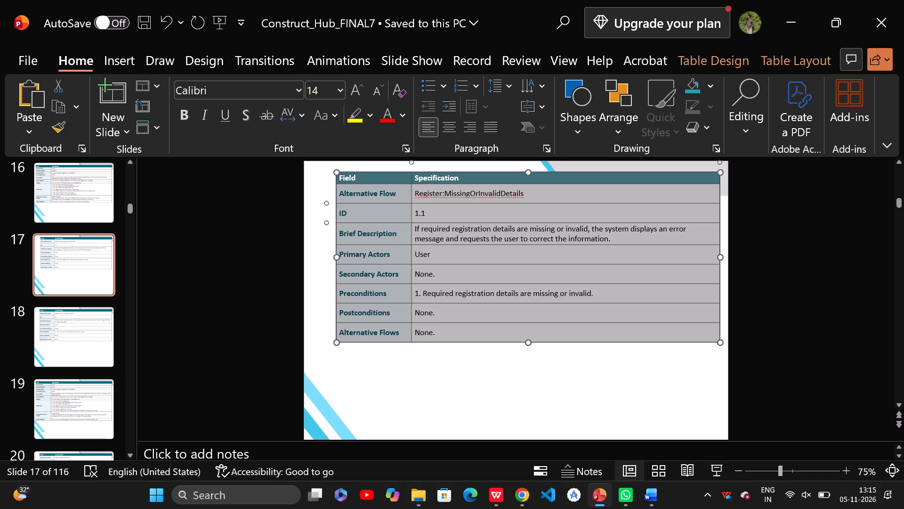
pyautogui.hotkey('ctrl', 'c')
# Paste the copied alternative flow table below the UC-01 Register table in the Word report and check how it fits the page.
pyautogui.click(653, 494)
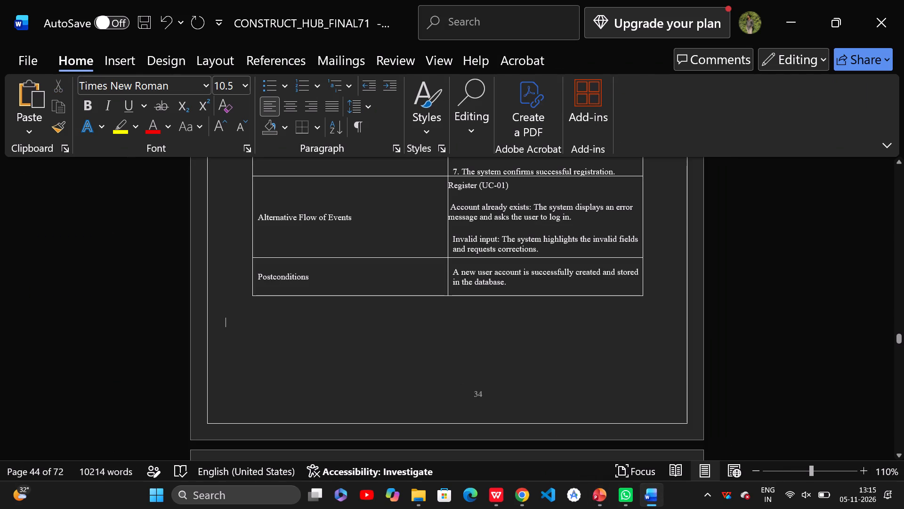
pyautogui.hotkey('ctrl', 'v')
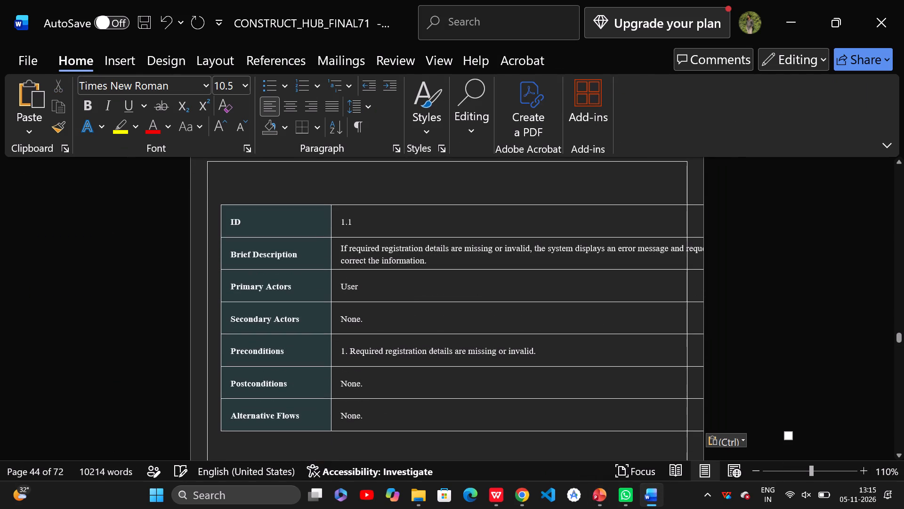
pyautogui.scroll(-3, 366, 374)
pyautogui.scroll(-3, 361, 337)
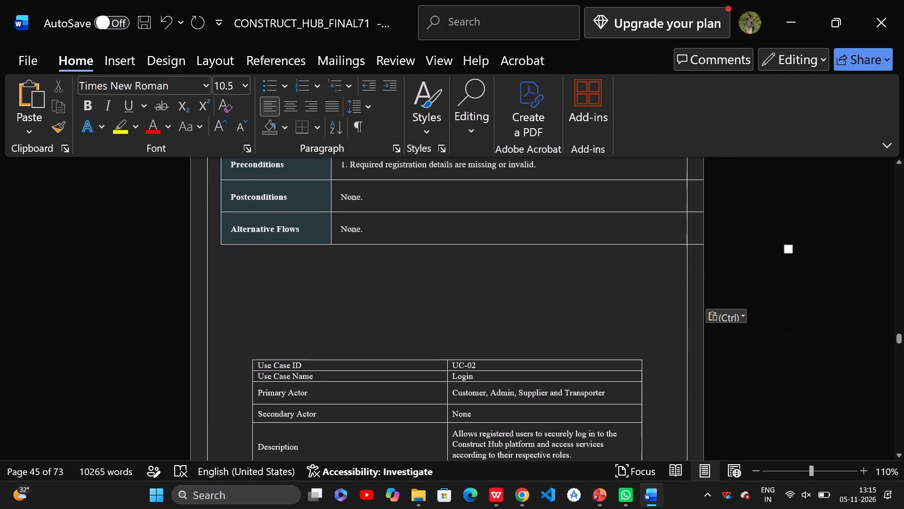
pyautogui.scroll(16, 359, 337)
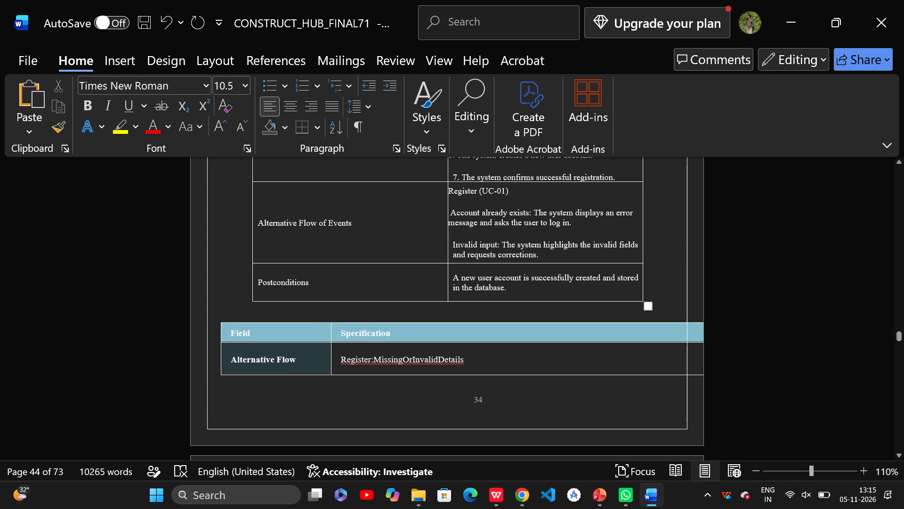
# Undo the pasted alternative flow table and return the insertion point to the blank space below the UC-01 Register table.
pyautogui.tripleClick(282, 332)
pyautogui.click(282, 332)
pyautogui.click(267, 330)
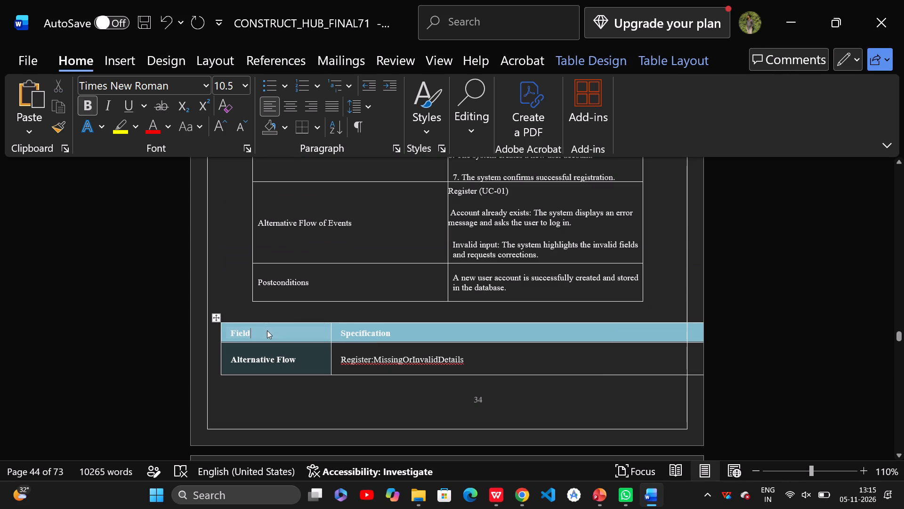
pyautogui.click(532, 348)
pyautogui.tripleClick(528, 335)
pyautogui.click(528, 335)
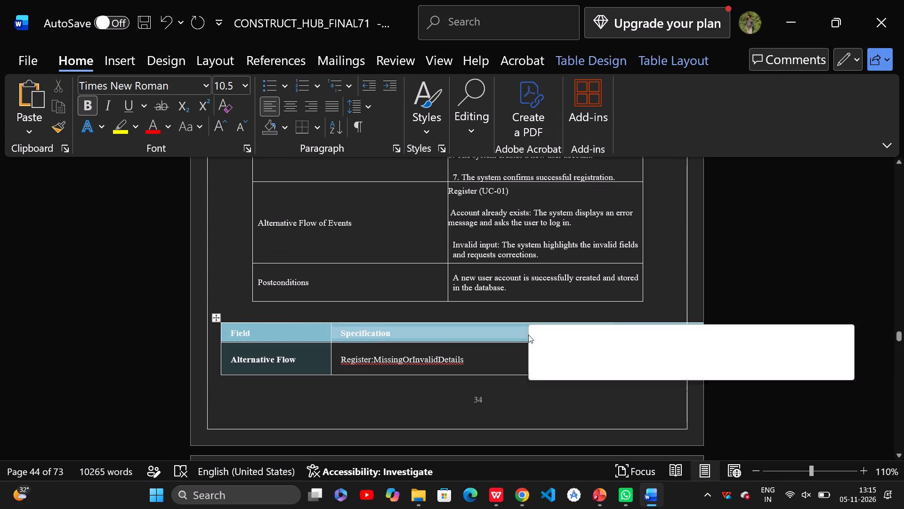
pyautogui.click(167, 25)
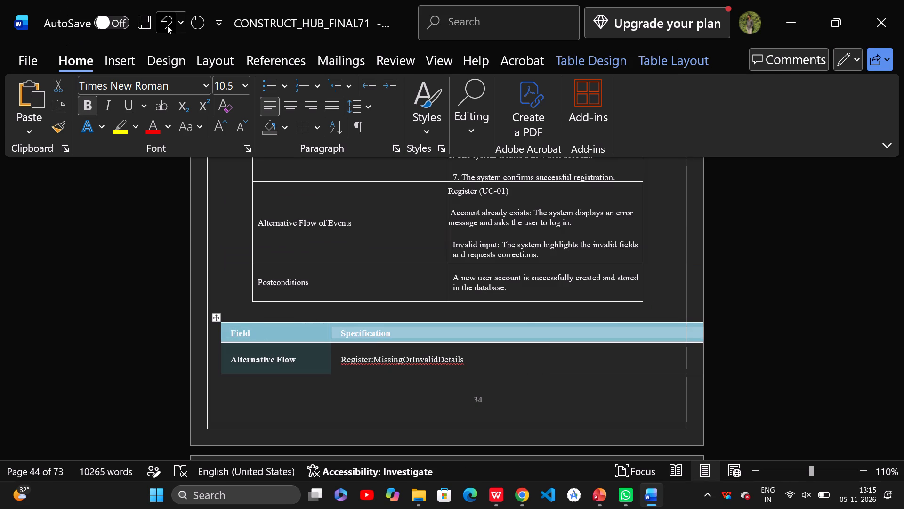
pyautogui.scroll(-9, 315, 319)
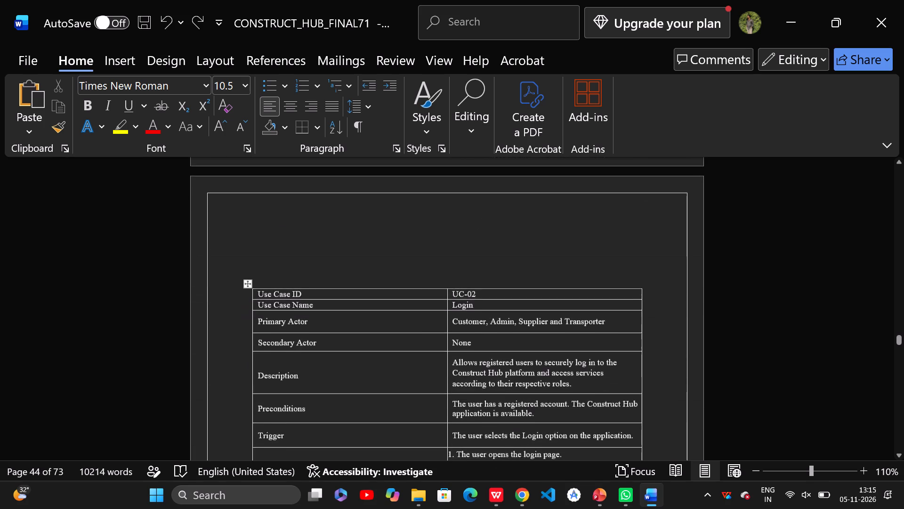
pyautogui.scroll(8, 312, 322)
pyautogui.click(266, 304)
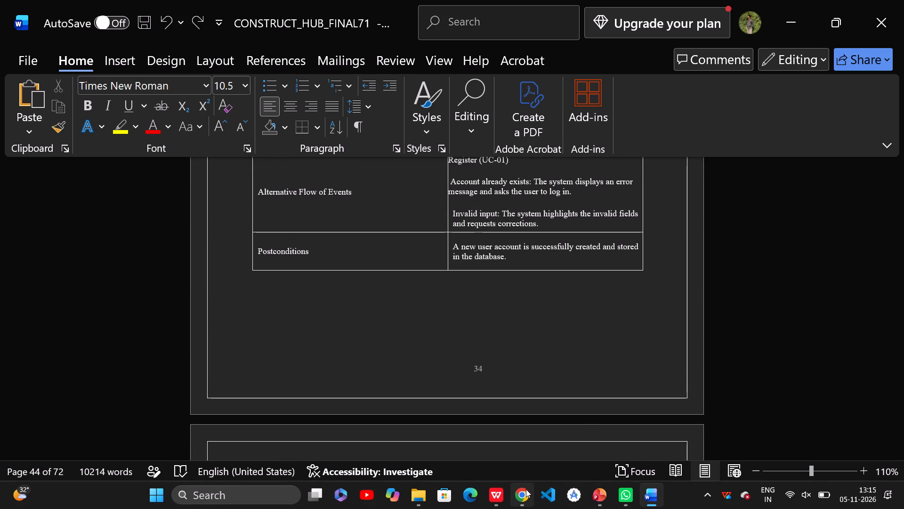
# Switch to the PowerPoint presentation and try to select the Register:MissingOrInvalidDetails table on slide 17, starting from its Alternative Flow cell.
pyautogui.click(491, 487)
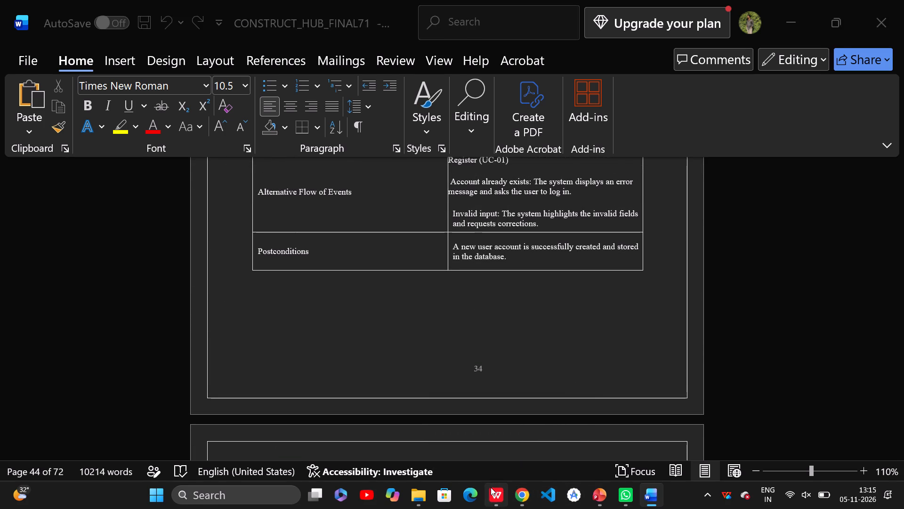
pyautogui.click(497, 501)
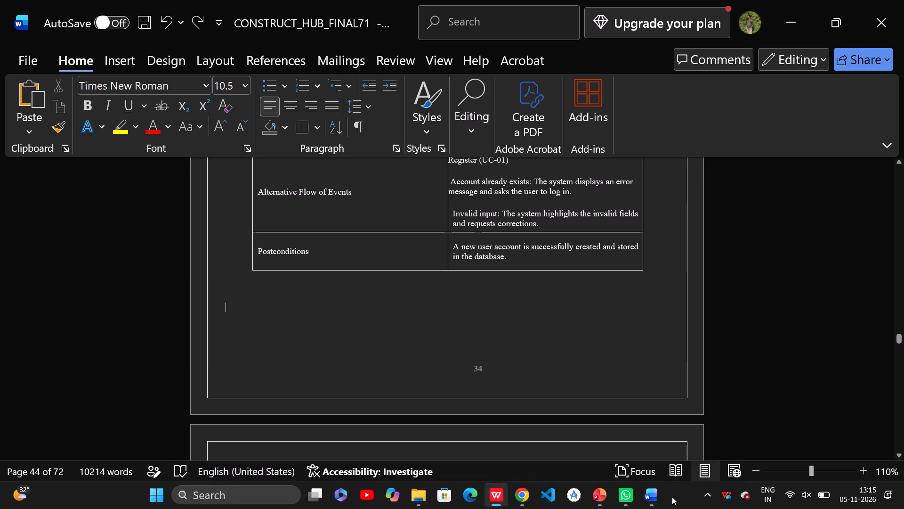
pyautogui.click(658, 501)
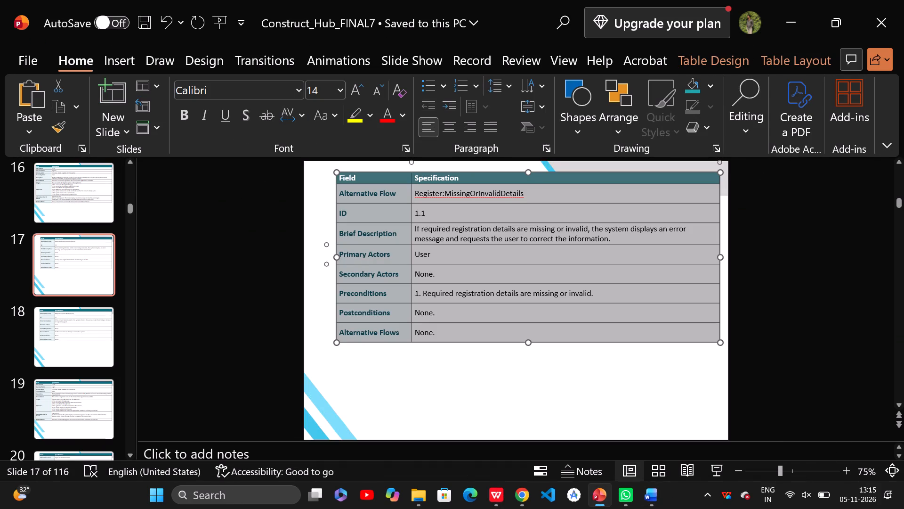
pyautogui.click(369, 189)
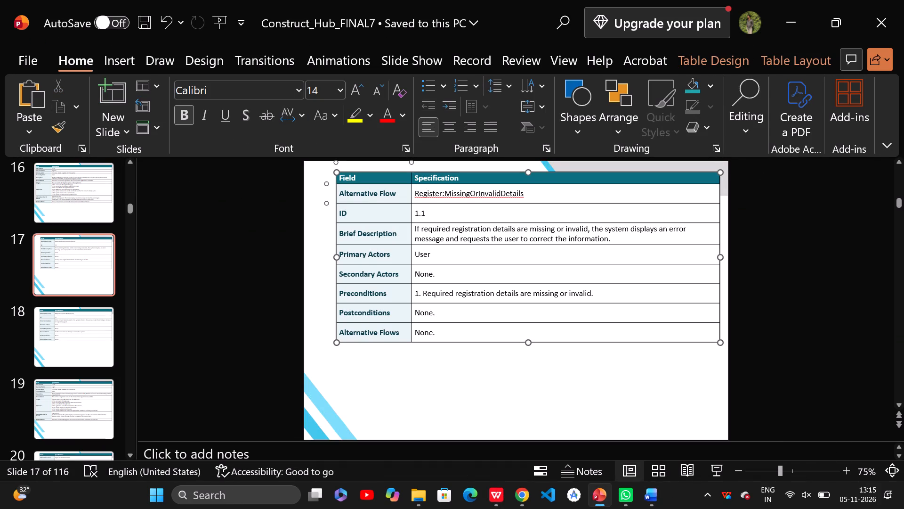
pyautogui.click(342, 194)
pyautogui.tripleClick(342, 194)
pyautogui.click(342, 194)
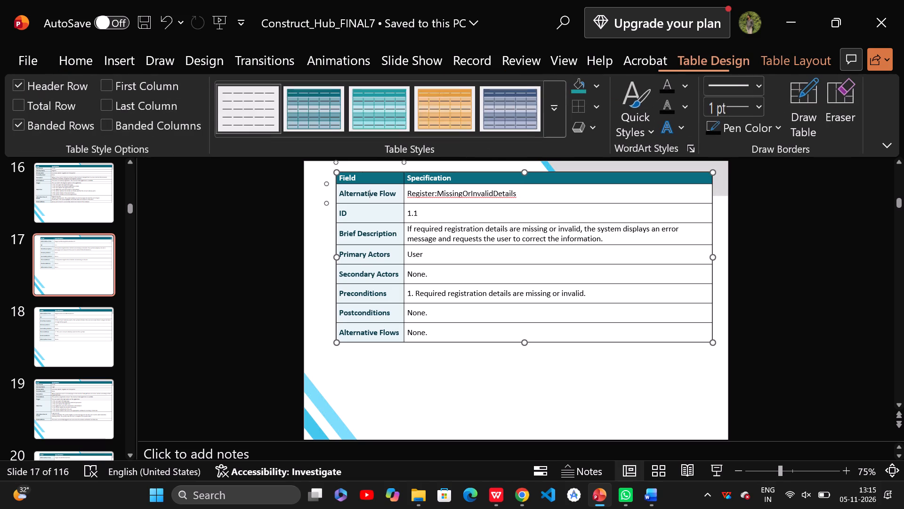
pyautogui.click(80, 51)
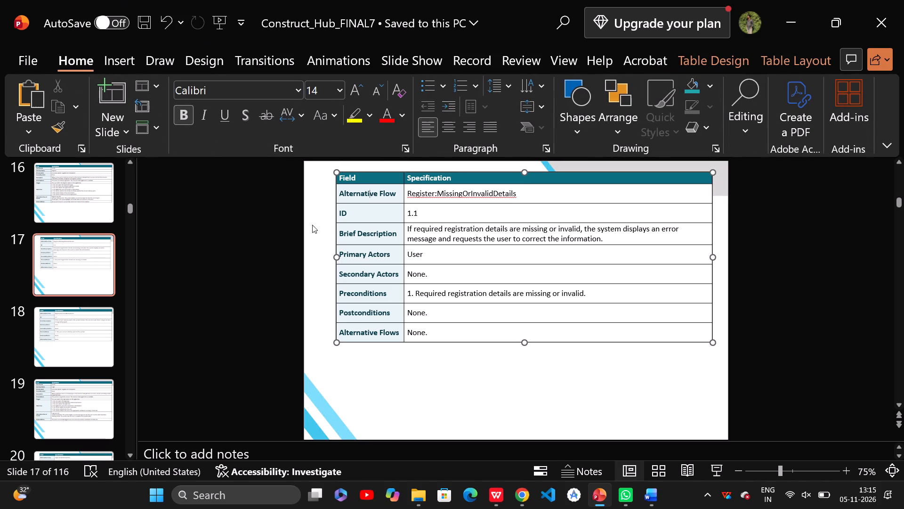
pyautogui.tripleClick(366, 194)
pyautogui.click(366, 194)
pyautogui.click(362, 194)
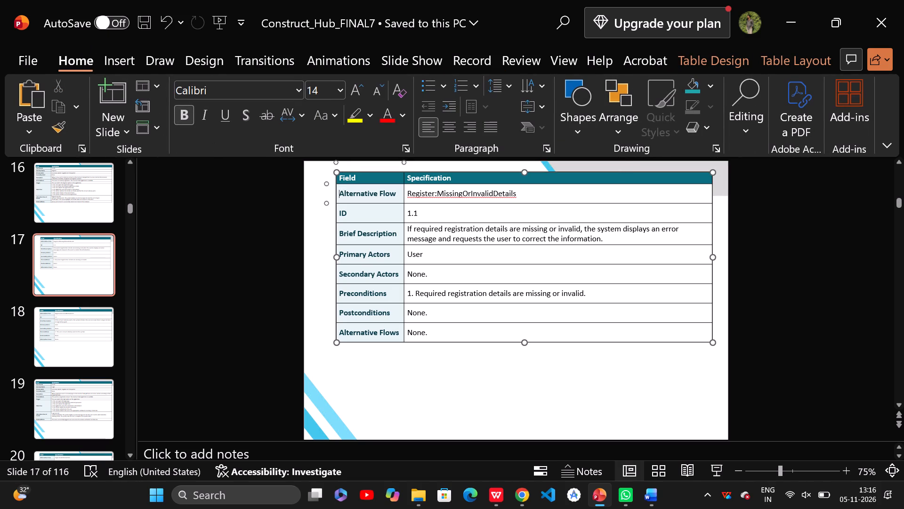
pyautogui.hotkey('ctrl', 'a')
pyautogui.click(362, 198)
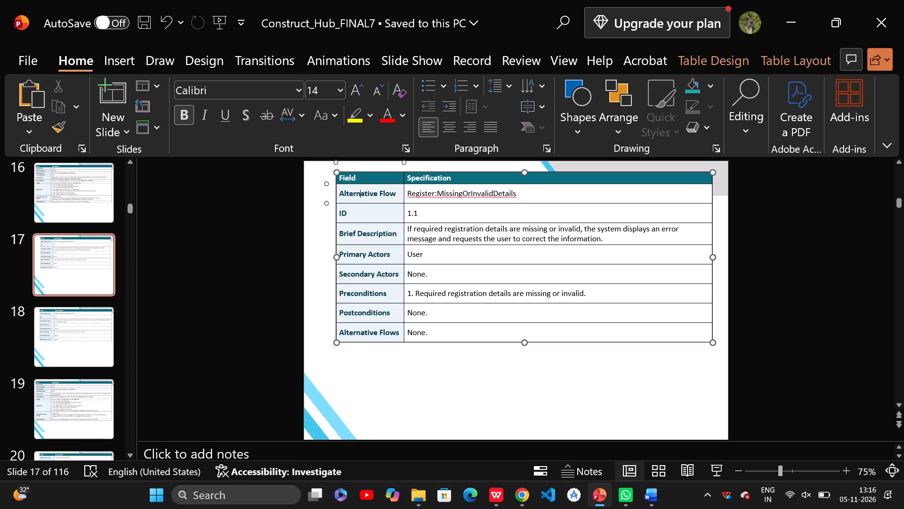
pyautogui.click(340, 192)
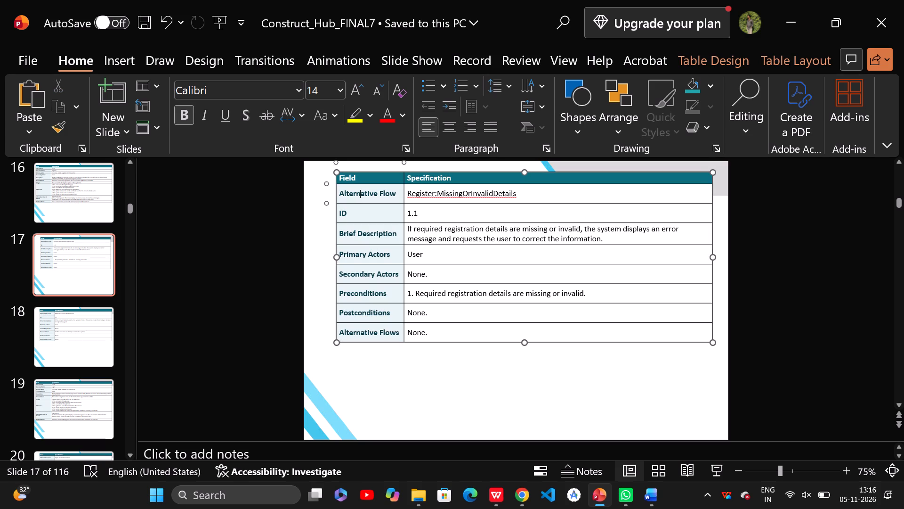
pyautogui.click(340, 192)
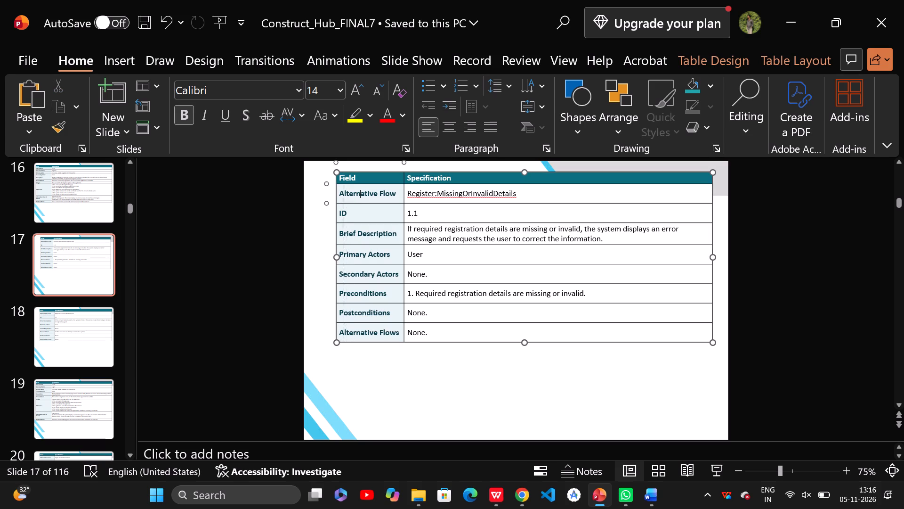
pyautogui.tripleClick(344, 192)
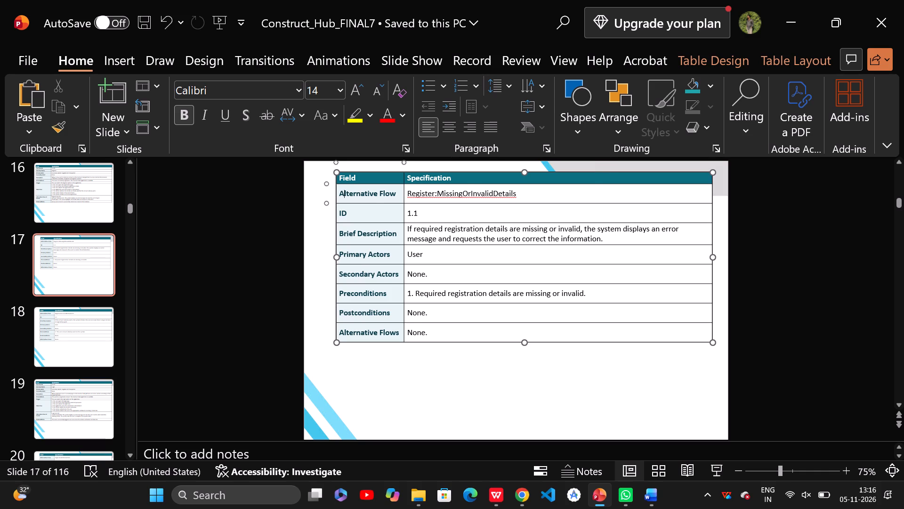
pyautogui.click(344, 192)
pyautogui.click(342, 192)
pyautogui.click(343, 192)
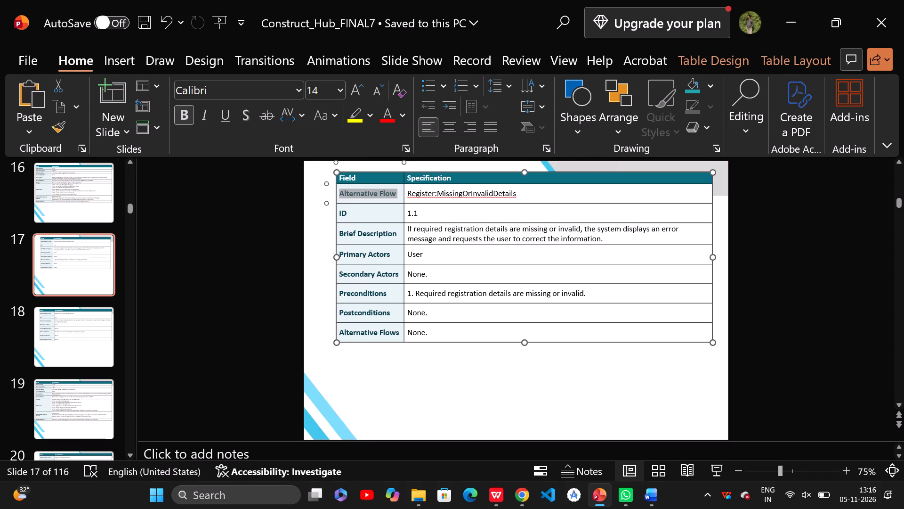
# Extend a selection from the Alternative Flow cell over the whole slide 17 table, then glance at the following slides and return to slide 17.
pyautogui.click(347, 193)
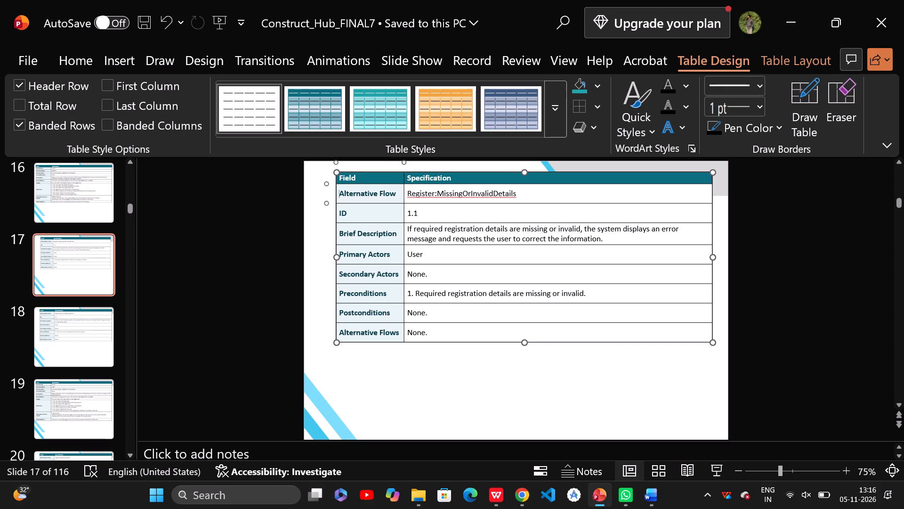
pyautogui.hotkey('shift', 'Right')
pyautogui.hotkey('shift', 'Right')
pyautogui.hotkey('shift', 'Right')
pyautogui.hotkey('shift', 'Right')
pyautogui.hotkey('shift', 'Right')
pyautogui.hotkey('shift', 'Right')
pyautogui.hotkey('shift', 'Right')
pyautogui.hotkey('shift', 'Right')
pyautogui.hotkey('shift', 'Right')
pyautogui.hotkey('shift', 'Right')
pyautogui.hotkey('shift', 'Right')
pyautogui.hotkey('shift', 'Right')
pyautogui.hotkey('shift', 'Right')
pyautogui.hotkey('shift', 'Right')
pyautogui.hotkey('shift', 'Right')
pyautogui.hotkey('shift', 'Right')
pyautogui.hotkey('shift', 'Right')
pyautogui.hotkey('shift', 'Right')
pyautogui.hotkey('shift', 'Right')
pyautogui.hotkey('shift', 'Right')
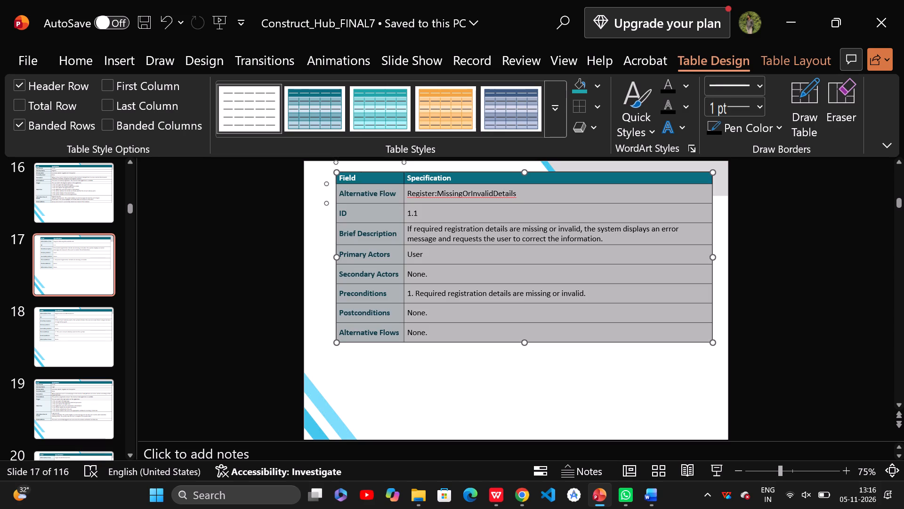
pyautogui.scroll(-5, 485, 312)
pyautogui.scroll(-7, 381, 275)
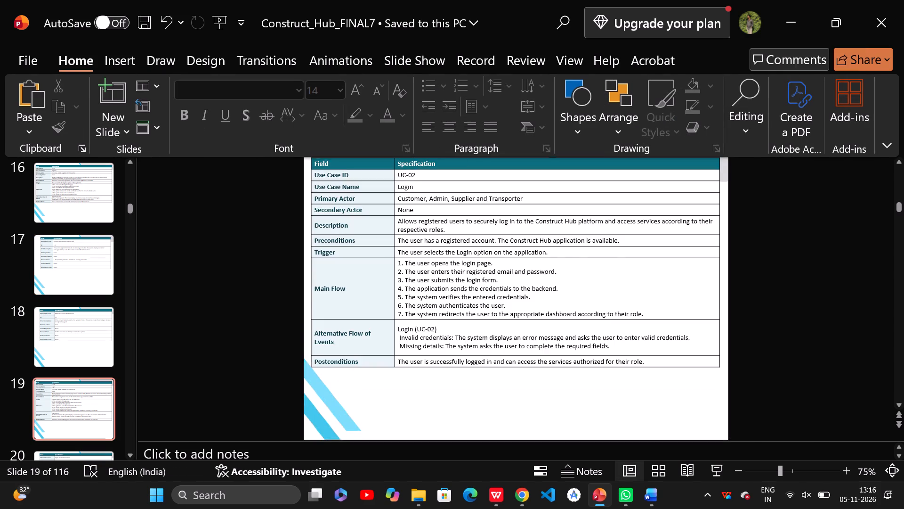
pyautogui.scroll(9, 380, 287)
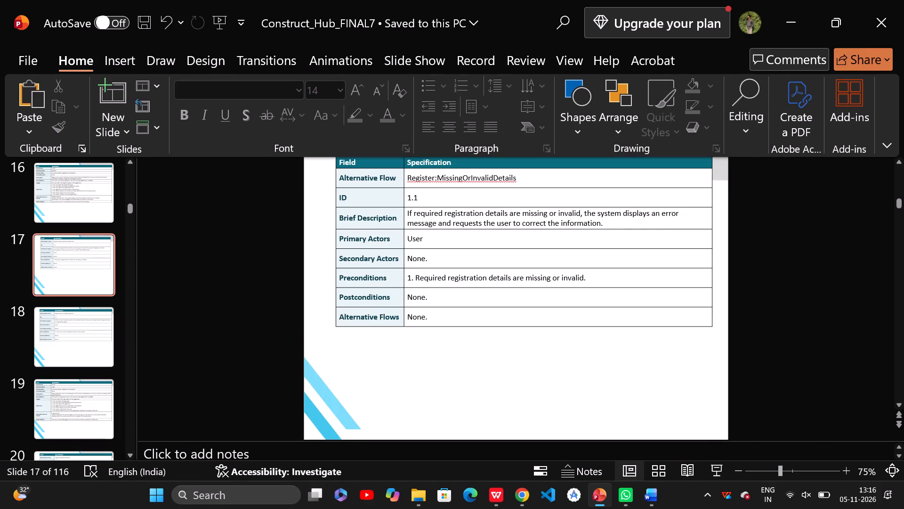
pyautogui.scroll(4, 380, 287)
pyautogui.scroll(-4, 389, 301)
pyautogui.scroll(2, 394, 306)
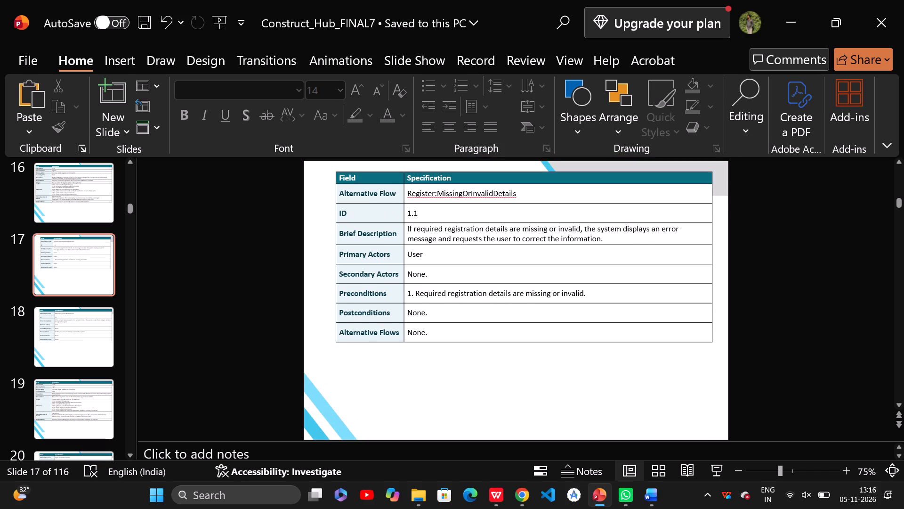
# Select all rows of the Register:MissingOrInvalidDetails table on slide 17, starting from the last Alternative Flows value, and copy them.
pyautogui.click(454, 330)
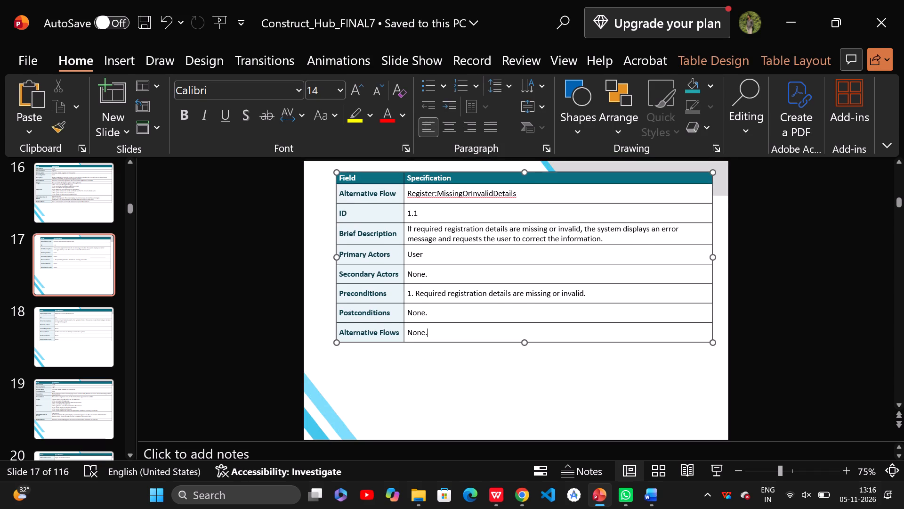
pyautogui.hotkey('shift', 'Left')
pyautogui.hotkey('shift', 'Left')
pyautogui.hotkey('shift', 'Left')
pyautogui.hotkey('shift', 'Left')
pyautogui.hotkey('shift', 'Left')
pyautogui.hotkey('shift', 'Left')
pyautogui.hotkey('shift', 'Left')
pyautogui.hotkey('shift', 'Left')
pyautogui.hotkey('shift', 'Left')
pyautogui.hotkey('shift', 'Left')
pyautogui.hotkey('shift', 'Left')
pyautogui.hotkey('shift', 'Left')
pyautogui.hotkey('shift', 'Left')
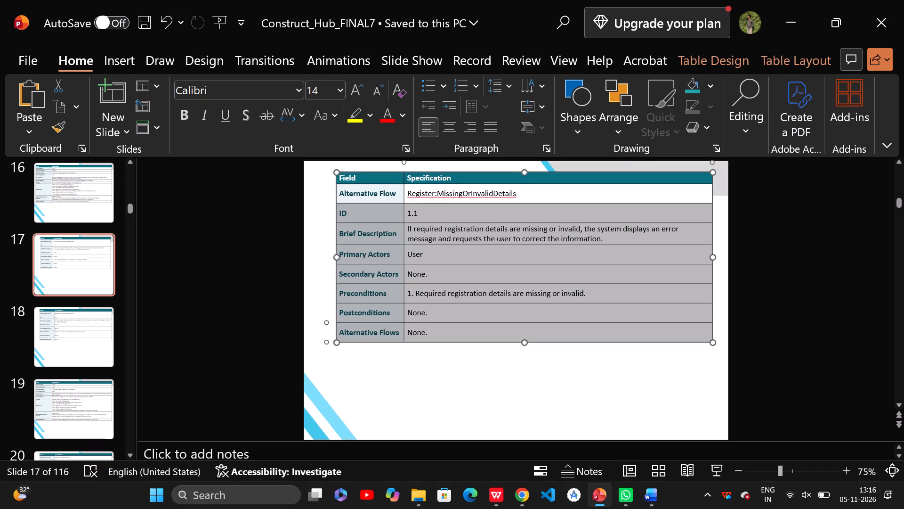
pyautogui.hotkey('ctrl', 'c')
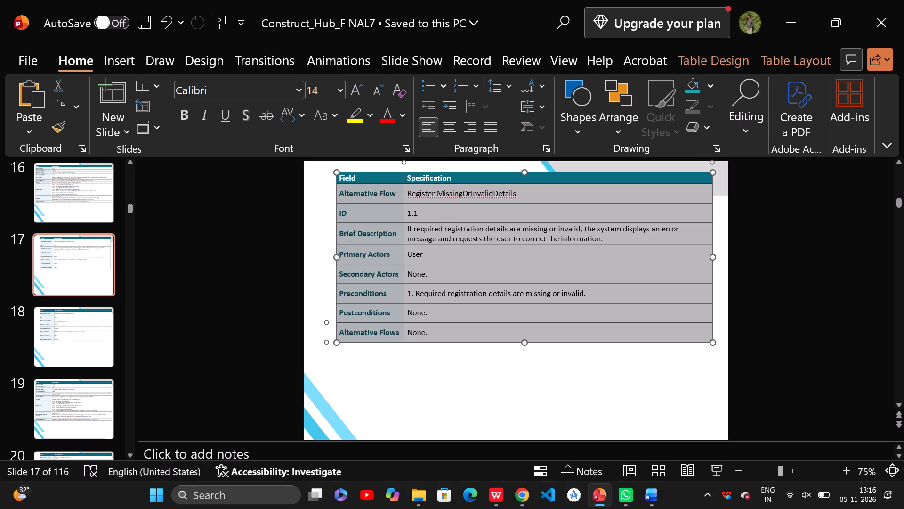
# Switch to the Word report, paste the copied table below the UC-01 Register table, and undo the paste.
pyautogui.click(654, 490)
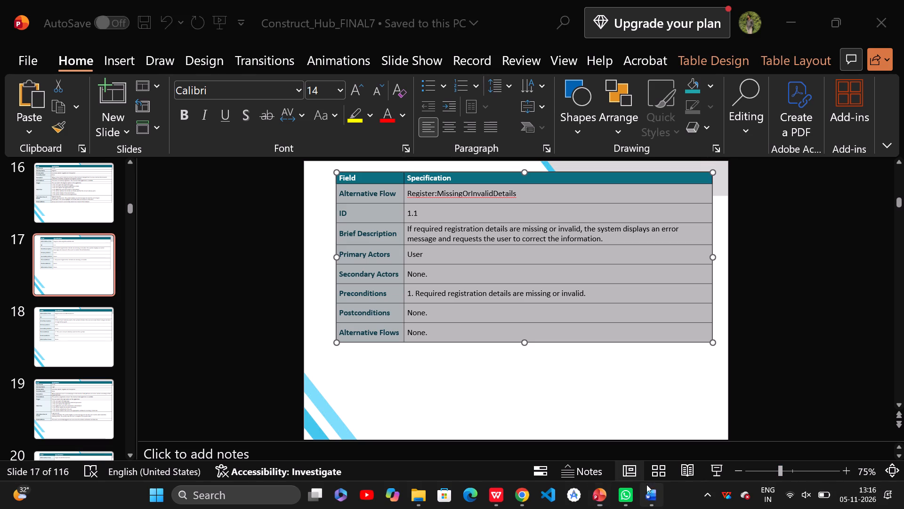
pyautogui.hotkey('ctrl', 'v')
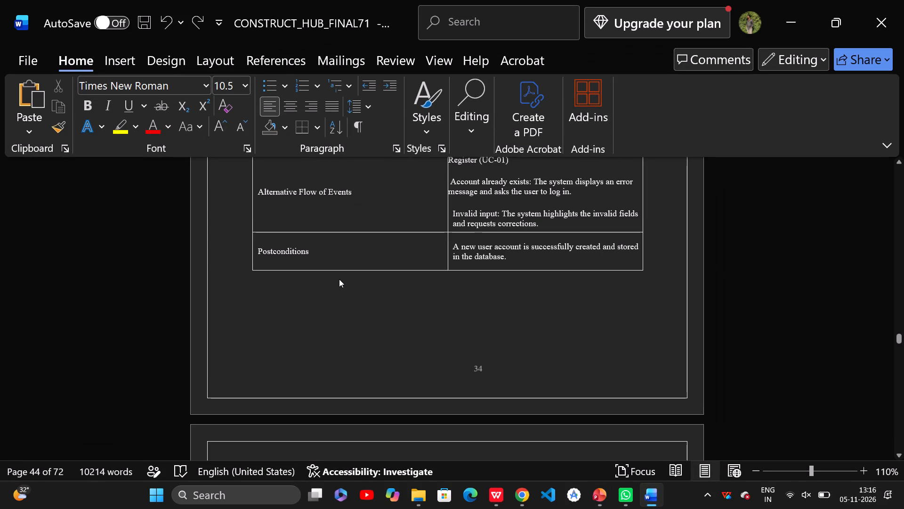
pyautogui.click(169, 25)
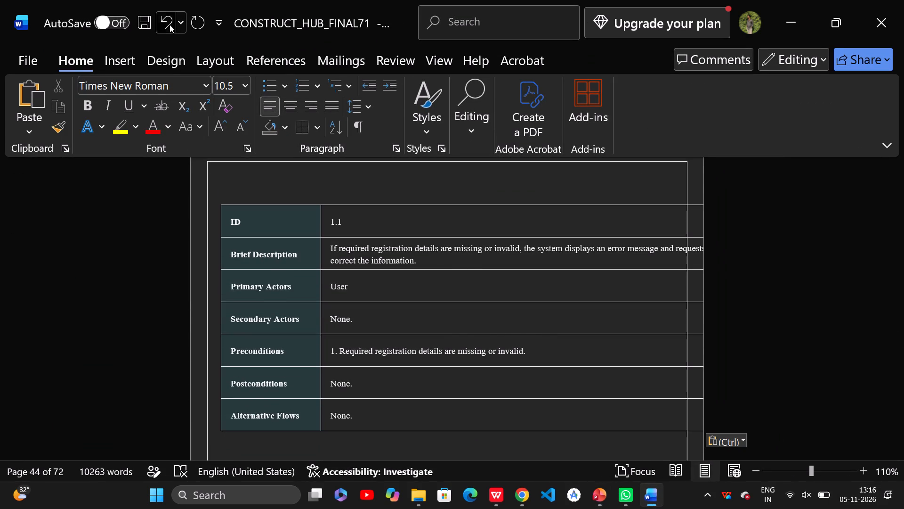
# Review the report's UC-01 Register table from its Postconditions row back up to its heading row.
pyautogui.scroll(7, 296, 222)
pyautogui.scroll(-2, 358, 316)
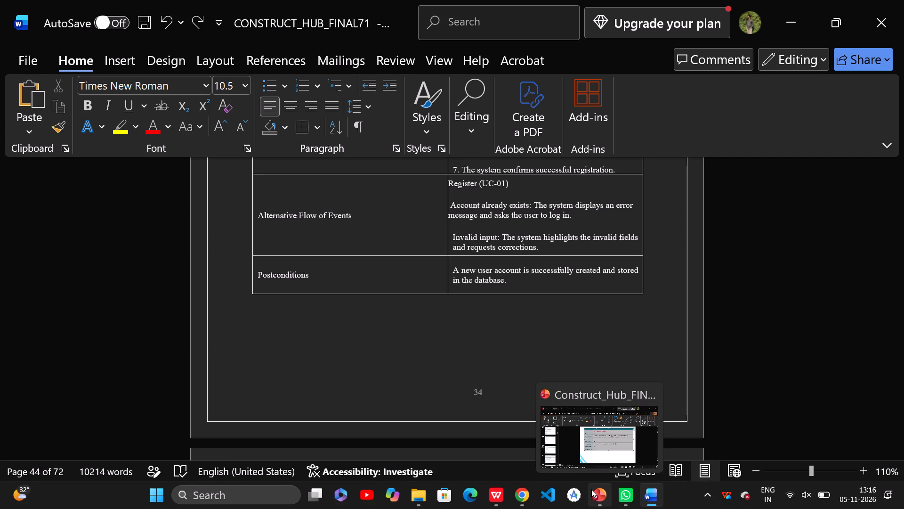
pyautogui.scroll(5, 436, 321)
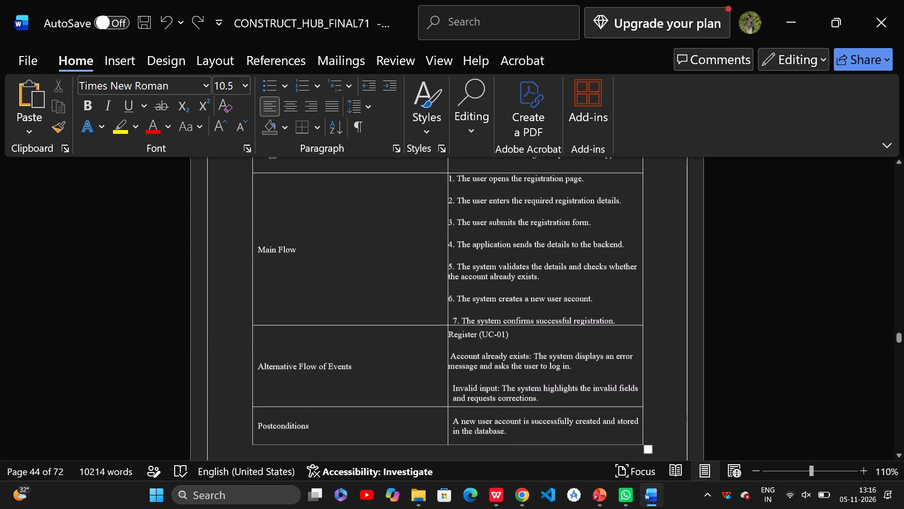
pyautogui.scroll(7, 438, 330)
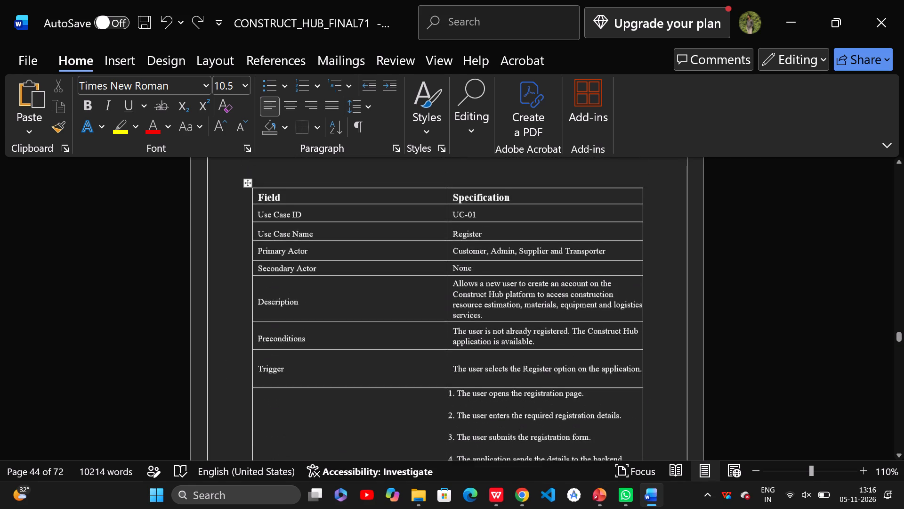
pyautogui.scroll(1, 439, 337)
# Switch to the presentation and examine the Register alternative flow tables on slides 17 and 18 and the UC-01 table on slide 16.
pyautogui.click(606, 486)
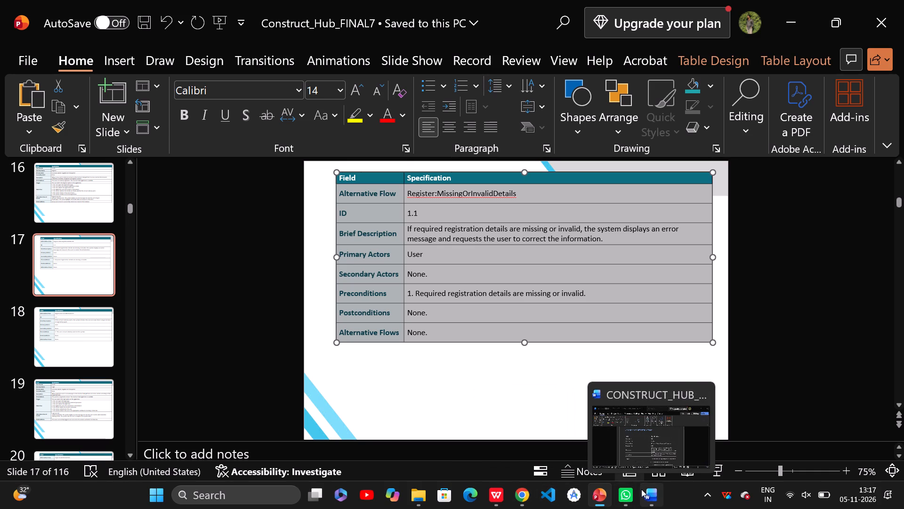
pyautogui.click(507, 383)
pyautogui.scroll(-2, 507, 383)
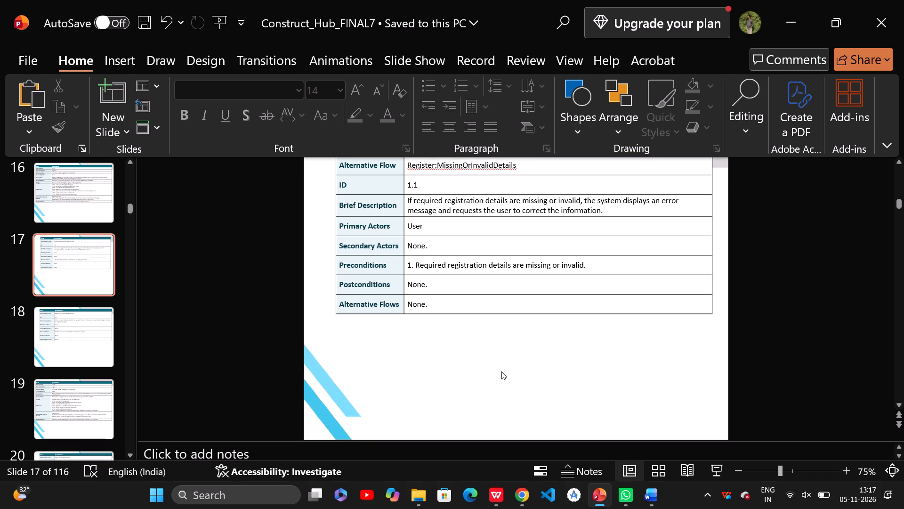
pyautogui.scroll(2, 501, 371)
pyautogui.scroll(-4, 500, 371)
pyautogui.scroll(-3, 486, 301)
pyautogui.scroll(1, 477, 288)
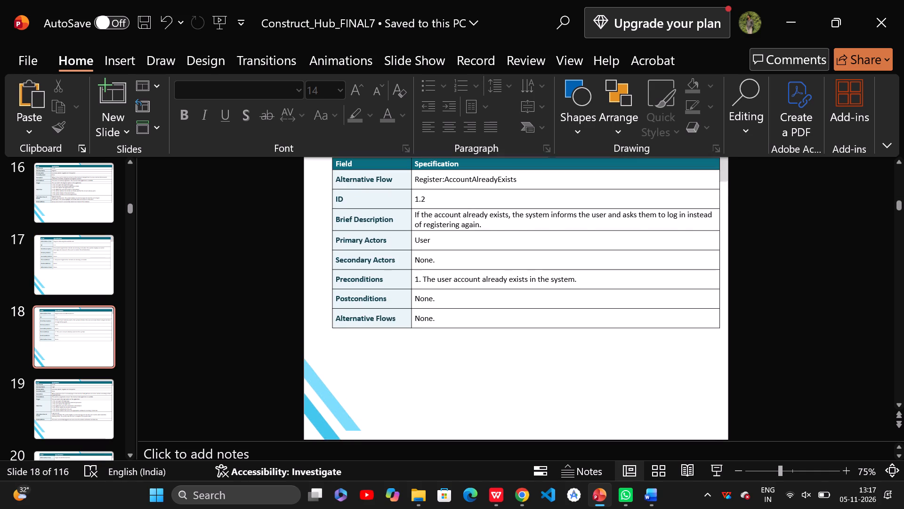
pyautogui.scroll(1, 477, 288)
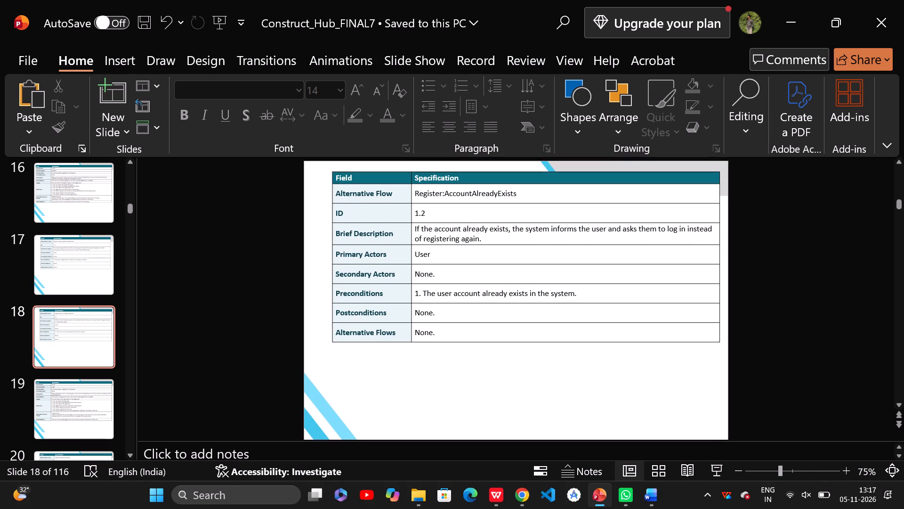
pyautogui.scroll(3, 518, 311)
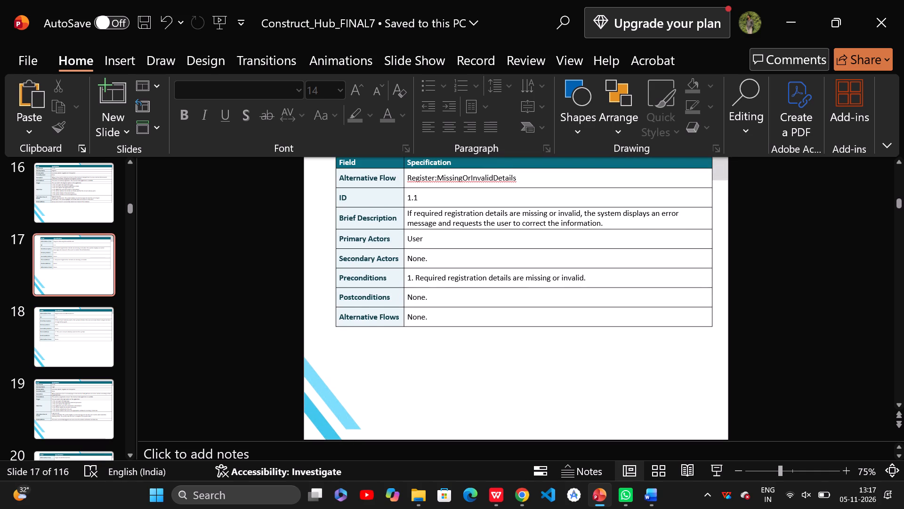
pyautogui.scroll(2, 503, 257)
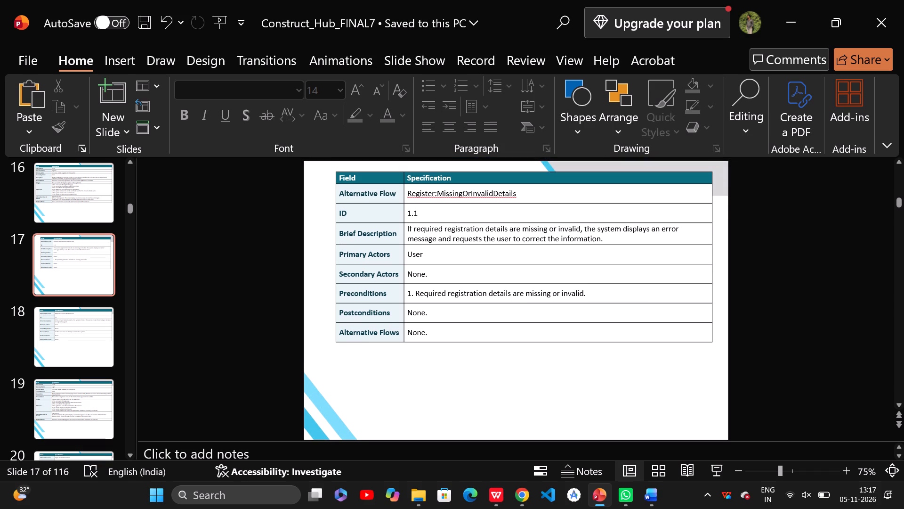
pyautogui.scroll(3, 503, 257)
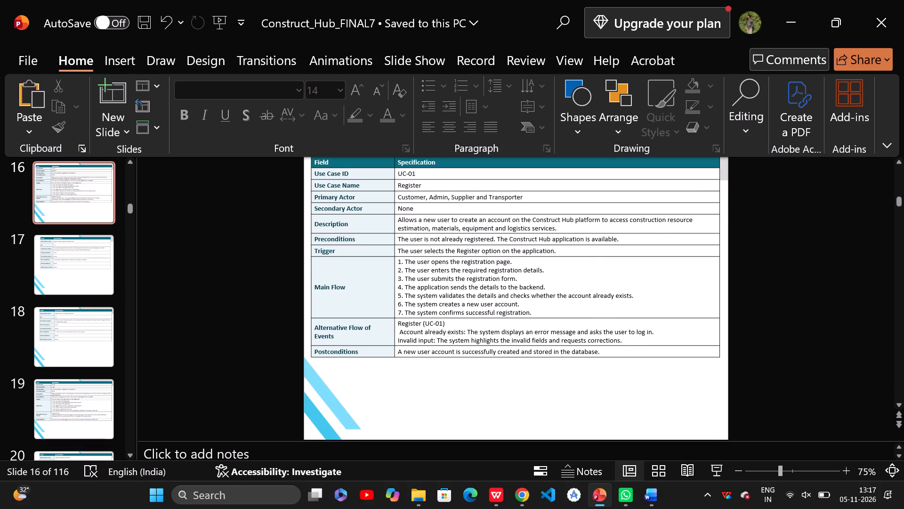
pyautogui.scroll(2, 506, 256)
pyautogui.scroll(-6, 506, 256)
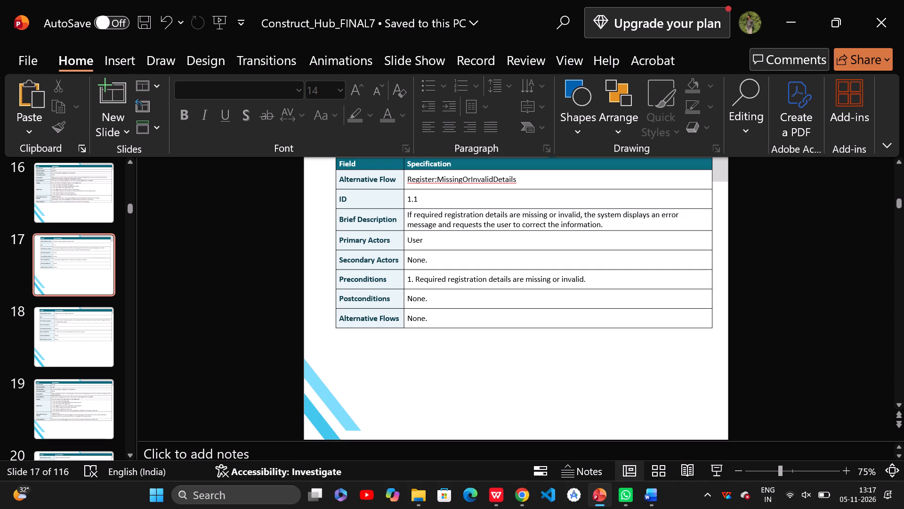
# Switch to Chrome and close both draw.io tabs and the Claude tab, discarding the Gantt chart diagram's unsaved changes.
pyautogui.click(525, 501)
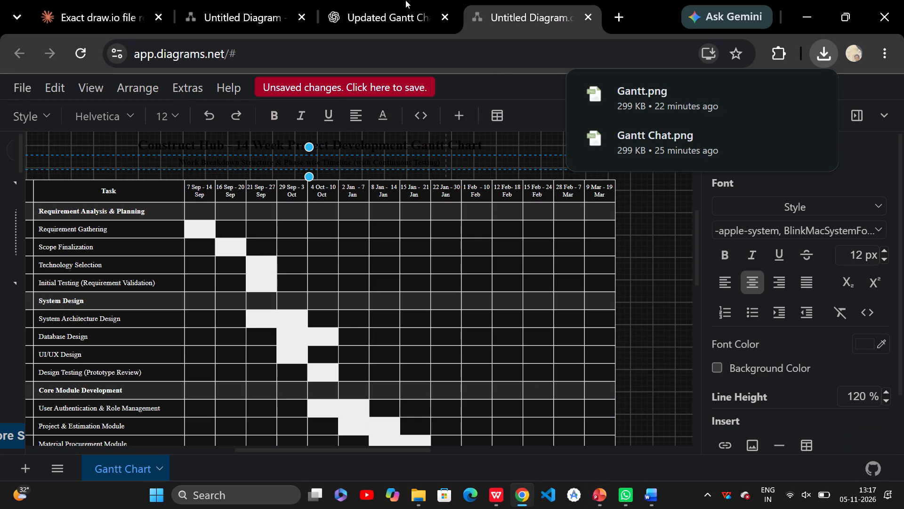
pyautogui.click(586, 16)
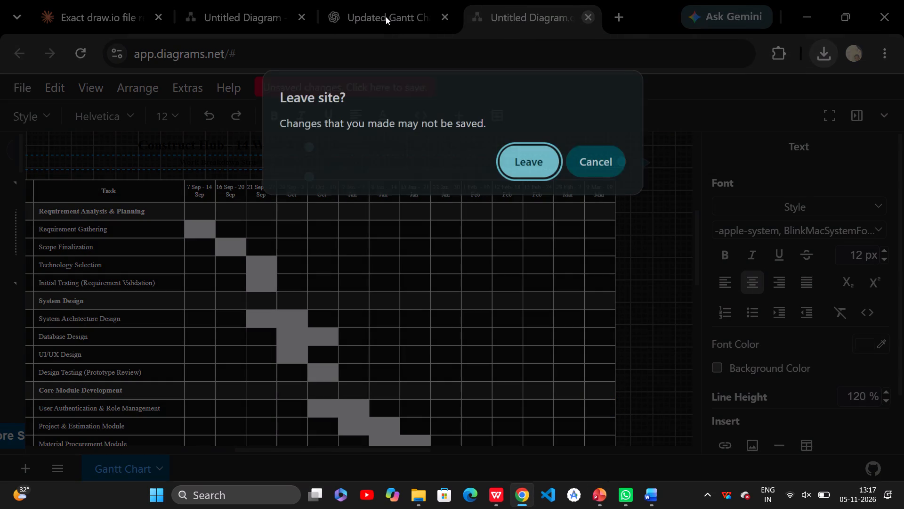
pyautogui.click(547, 159)
pyautogui.click(396, 17)
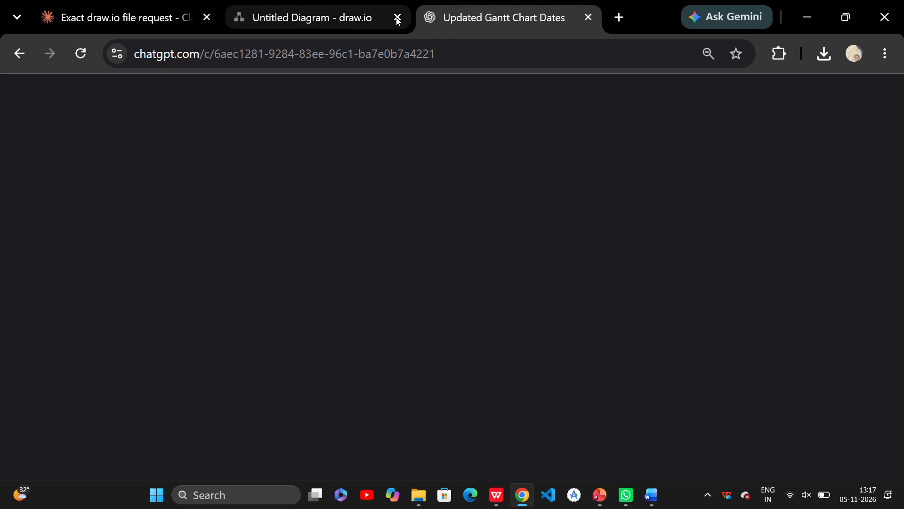
pyautogui.click(200, 17)
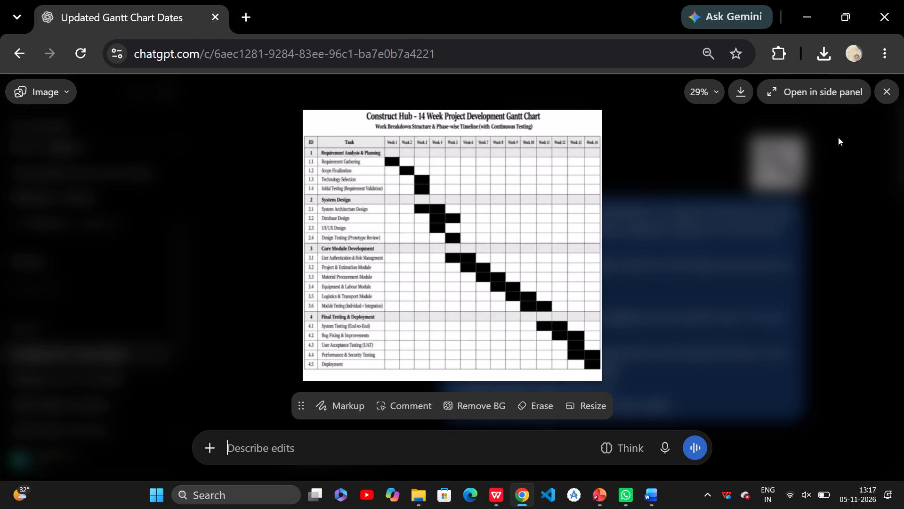
pyautogui.click(890, 90)
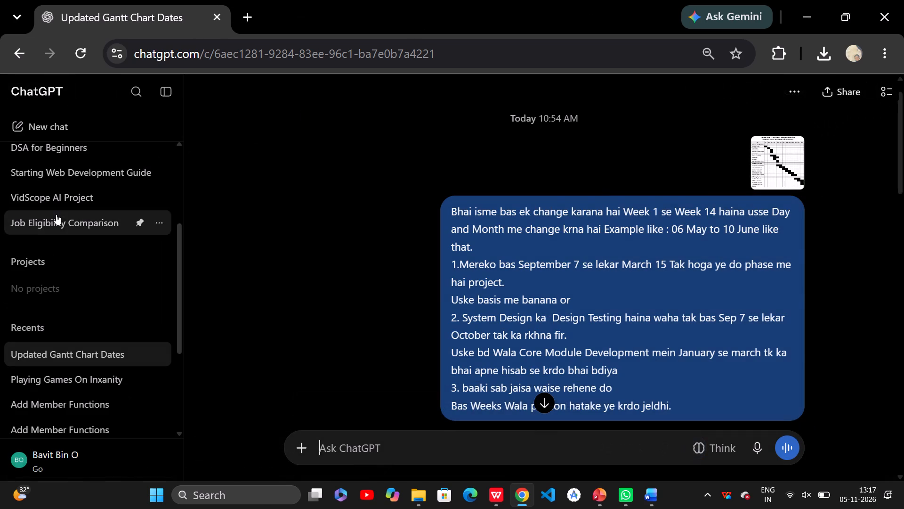
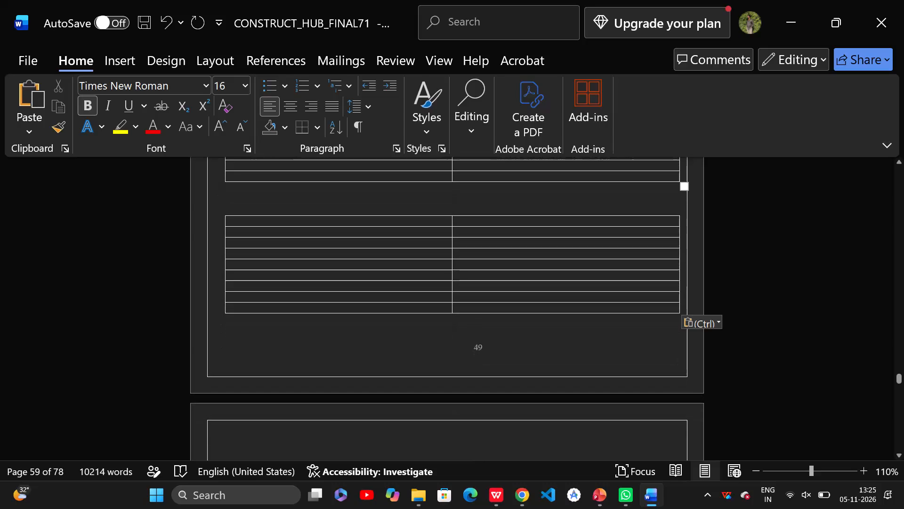
# Paste another copy of the blank nine-row, two-column table above the UC-11 Book Transport specification, leaving an empty line after it.
pyautogui.press('Return')
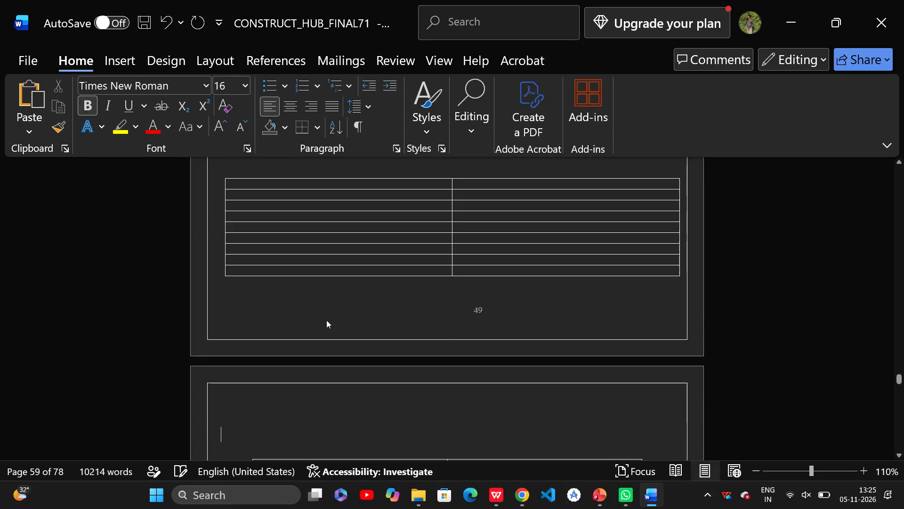
pyautogui.hotkey('ctrl', 'v')
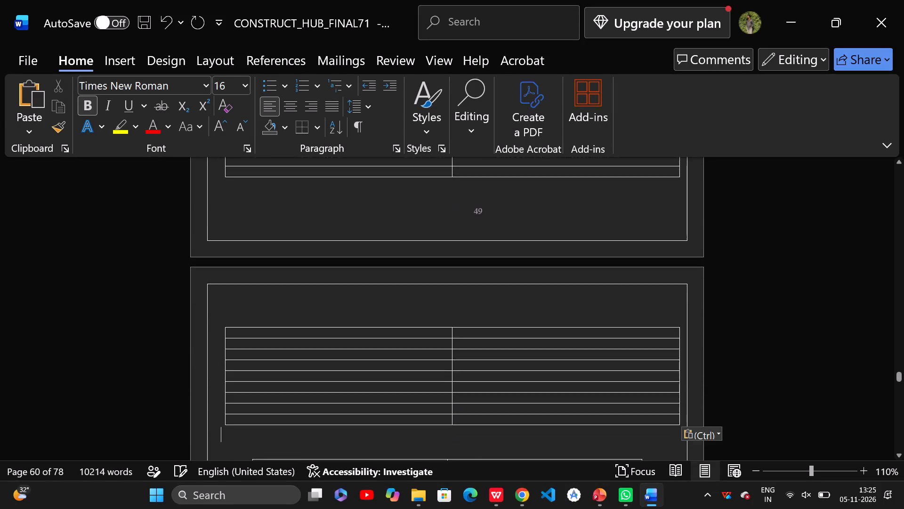
pyautogui.scroll(-1, 326, 320)
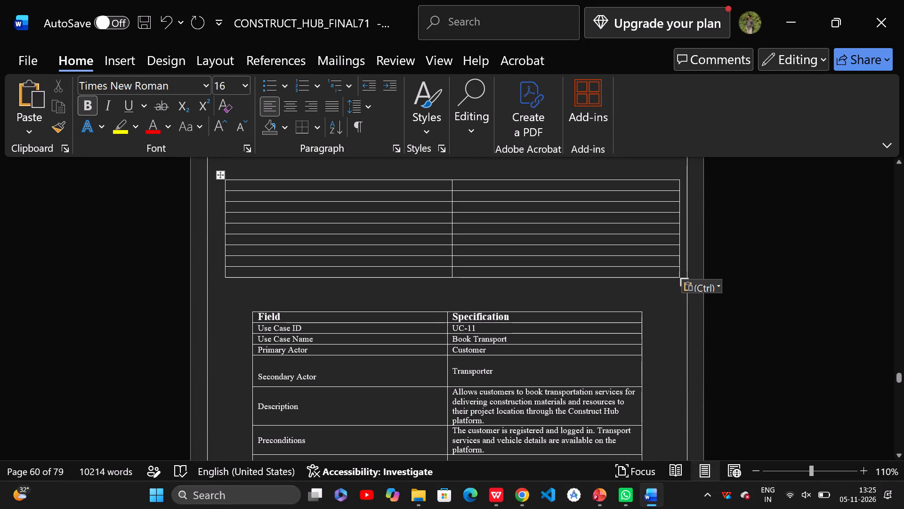
pyautogui.press('Return')
# Make space below the UC-11 Book Transport specification and paste a blank nine-row, two-column table there.
pyautogui.scroll(-4, 325, 324)
pyautogui.scroll(-1, 376, 342)
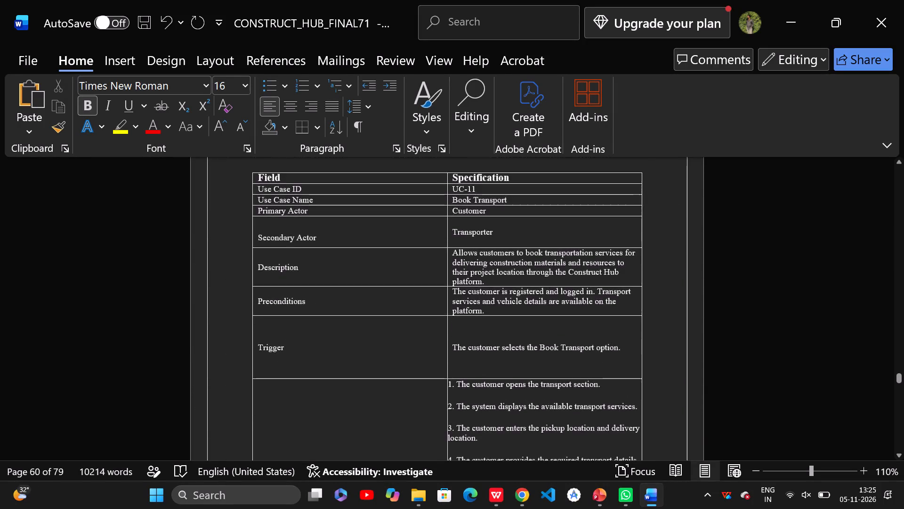
pyautogui.scroll(-14, 428, 362)
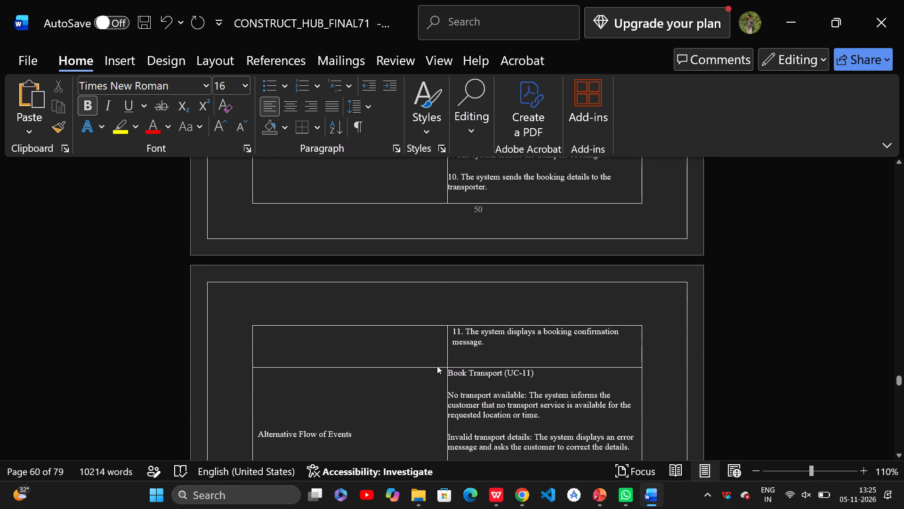
pyautogui.scroll(-2, 439, 373)
pyautogui.scroll(-6, 483, 409)
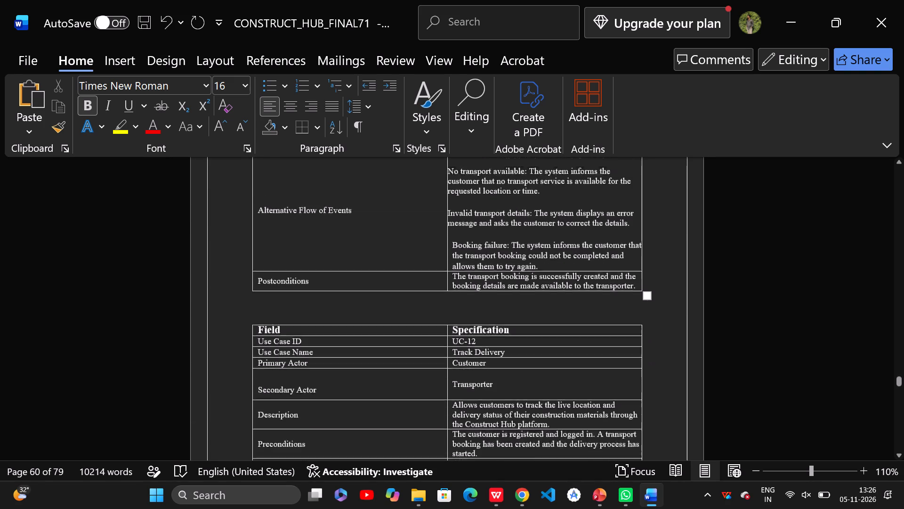
pyautogui.click(273, 286)
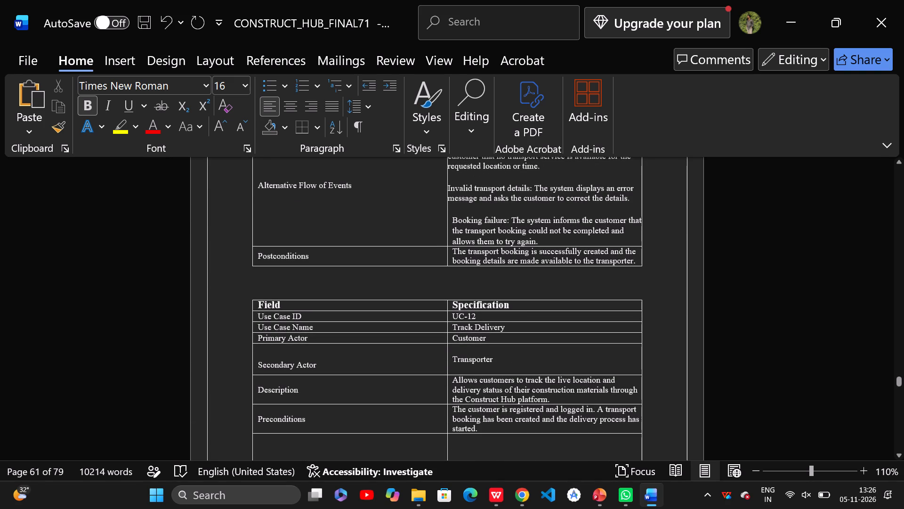
pyautogui.press('Return')
pyautogui.press('Return')
pyautogui.press('Up')
pyautogui.press('Up')
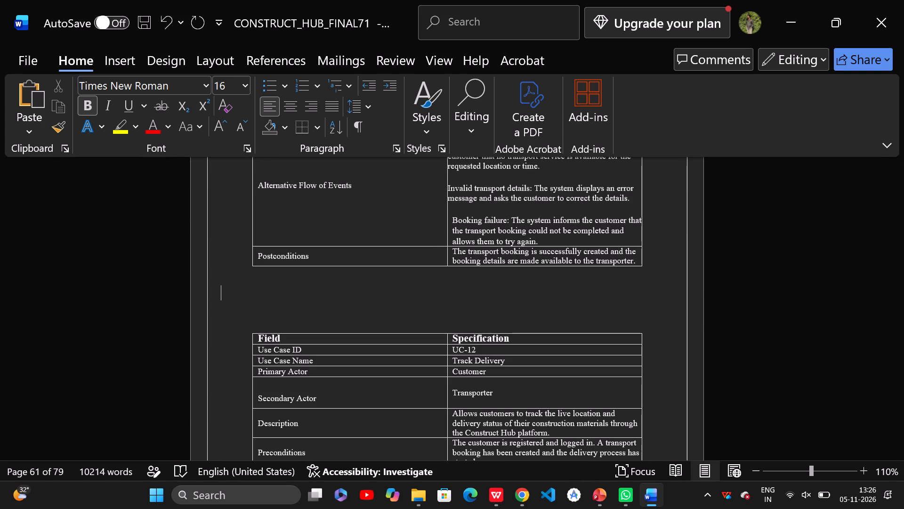
pyautogui.press('Up')
pyautogui.press('Down')
pyautogui.hotkey('ctrl', 'v')
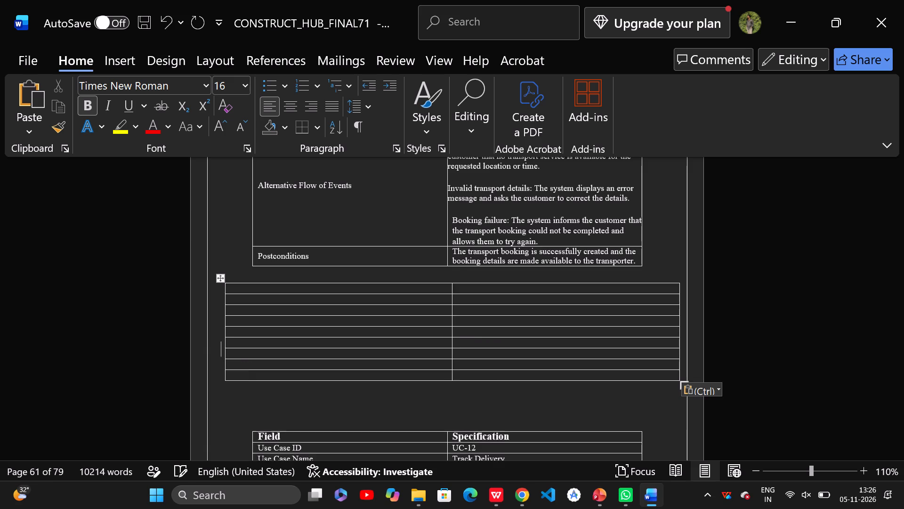
# Paste two more blank nine-row tables, separated by an empty line, between UC-11 Book Transport and UC-12 Track Delivery.
pyautogui.scroll(-1, 273, 286)
pyautogui.press('Return')
pyautogui.hotkey('ctrl', 'v')
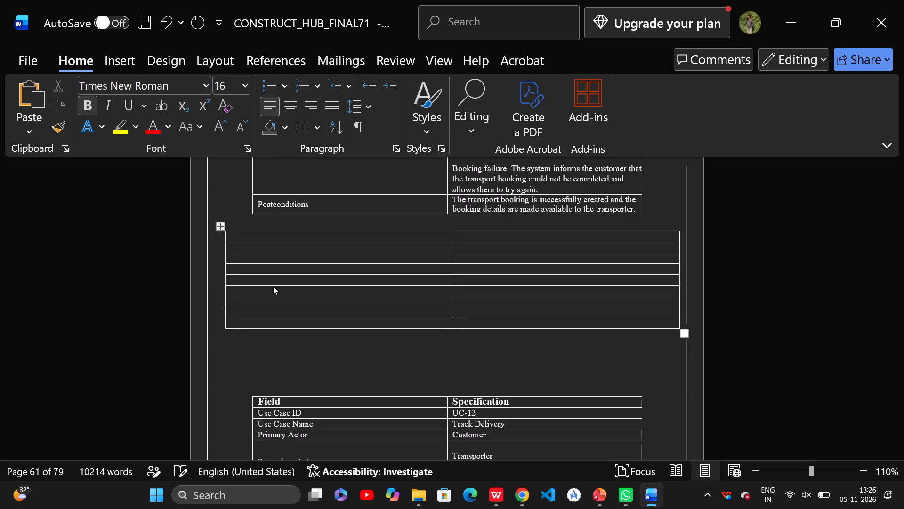
pyautogui.scroll(-1, 273, 286)
pyautogui.press('Return')
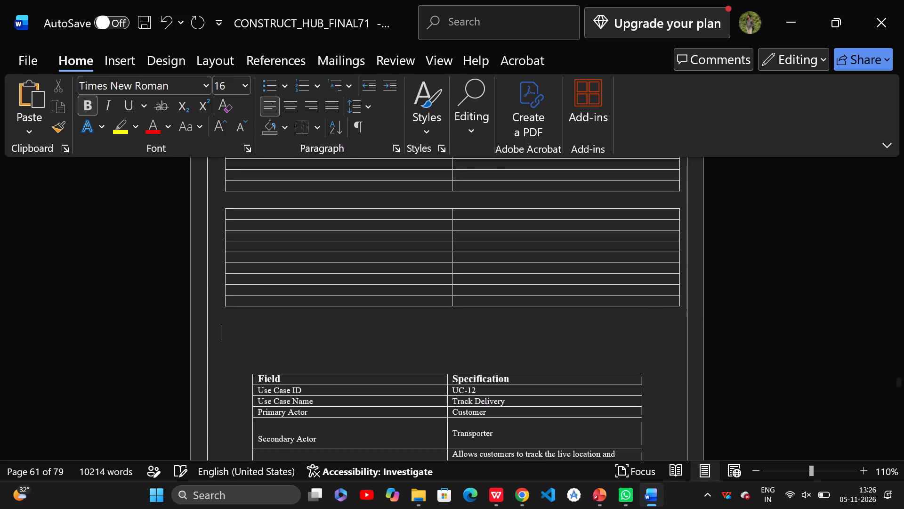
pyautogui.hotkey('ctrl', 'v')
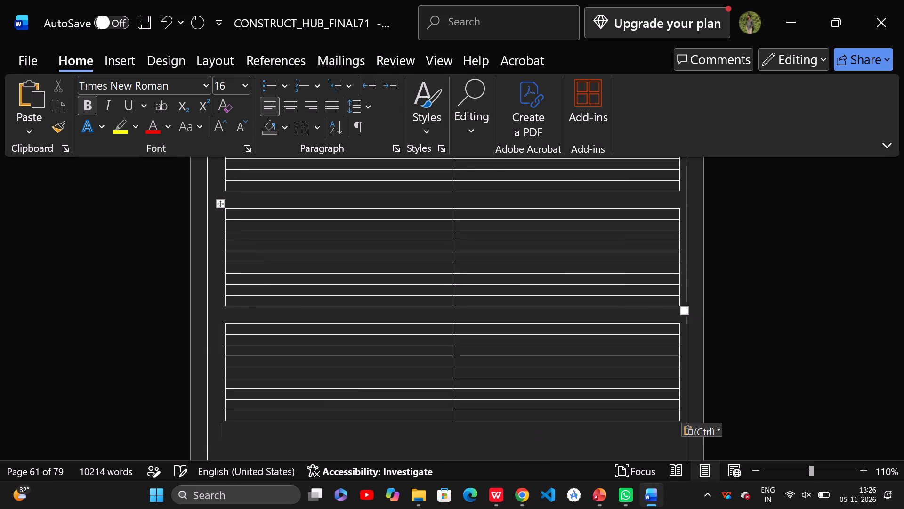
pyautogui.scroll(6, 355, 384)
pyautogui.scroll(2, 468, 245)
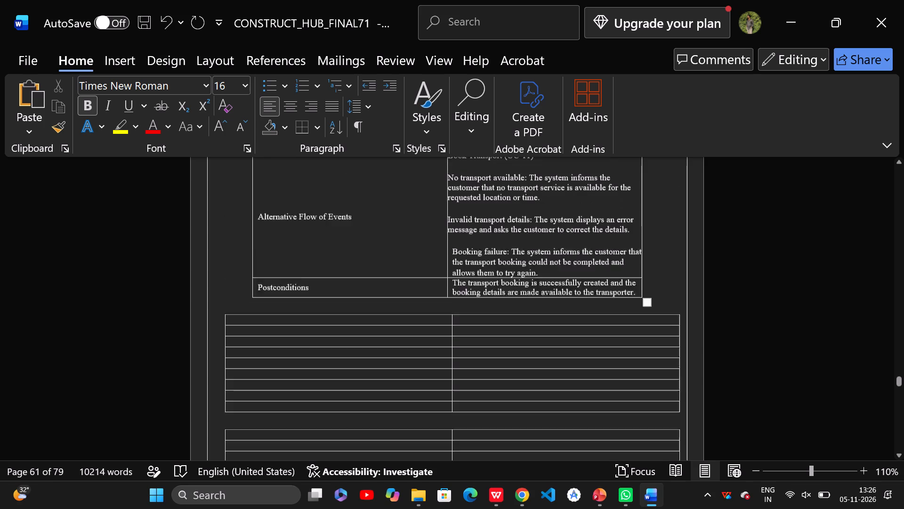
# Make space below the UC-12 Track Delivery specification and paste a blank nine-row, two-column table there.
pyautogui.scroll(-8, 485, 279)
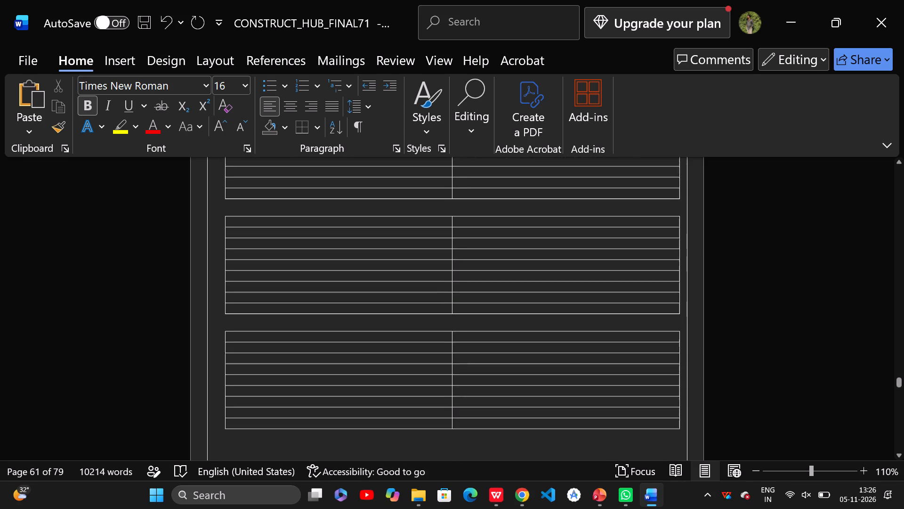
pyautogui.scroll(-18, 468, 308)
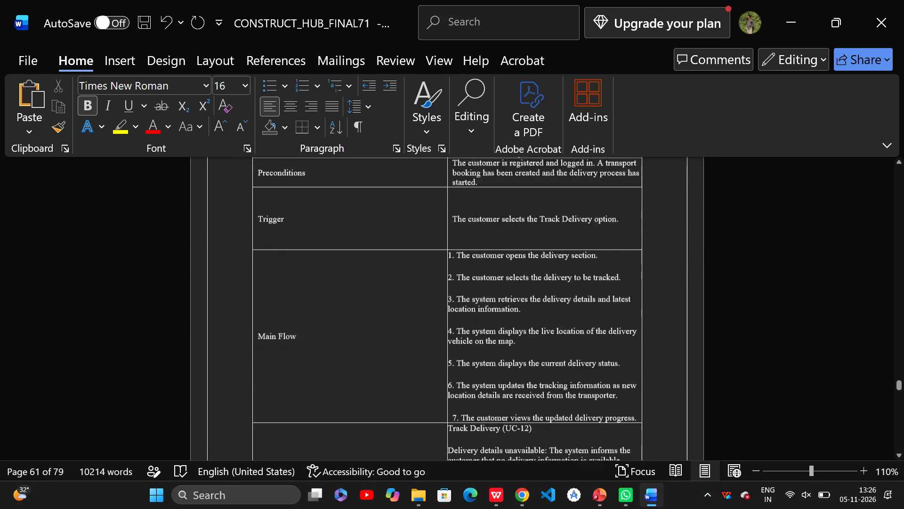
pyautogui.scroll(-7, 424, 339)
pyautogui.click(315, 351)
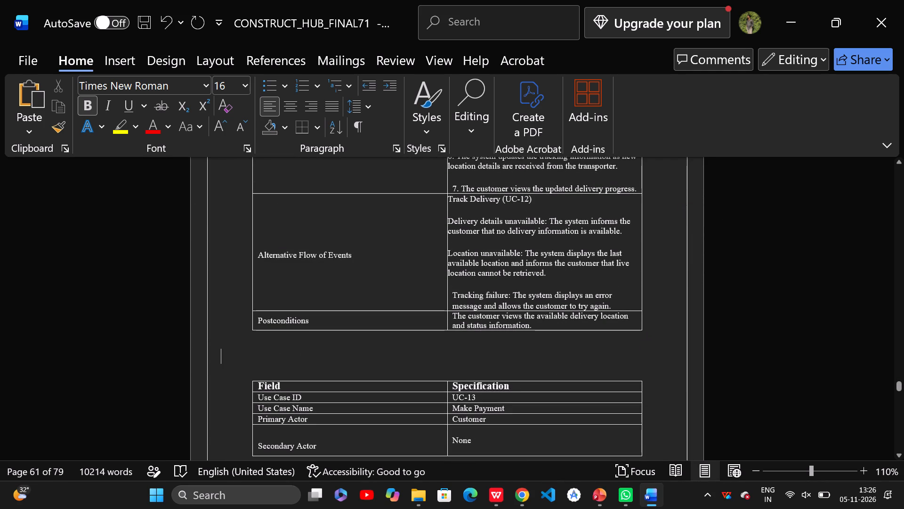
pyautogui.press('Up')
pyautogui.press('Down')
pyautogui.press('Return')
pyautogui.press('Up')
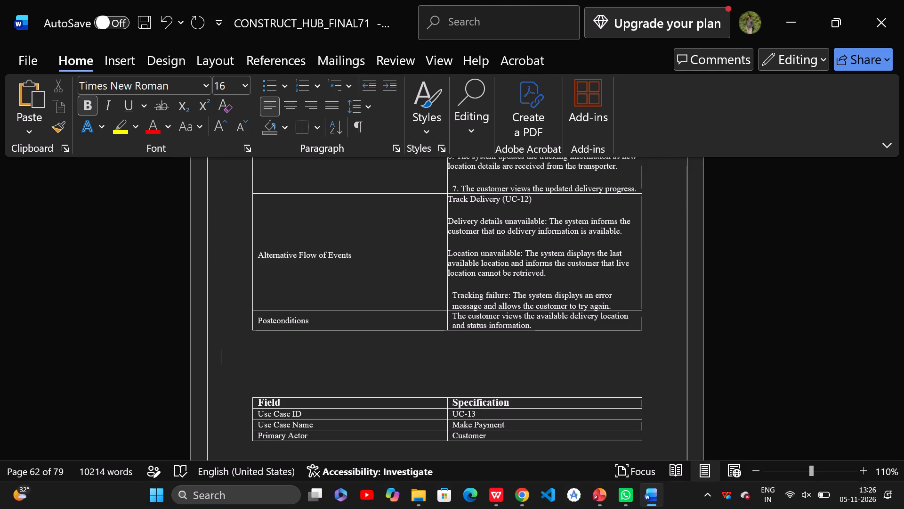
pyautogui.hotkey('ctrl', 'v')
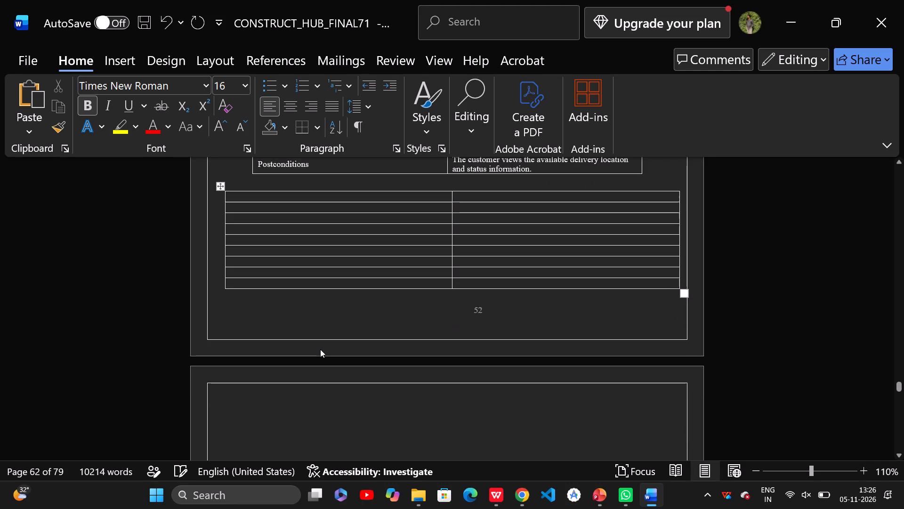
# Paste two more copies of the blank table between UC-12 Track Delivery and UC-13 Make Payment.
pyautogui.scroll(6, 320, 349)
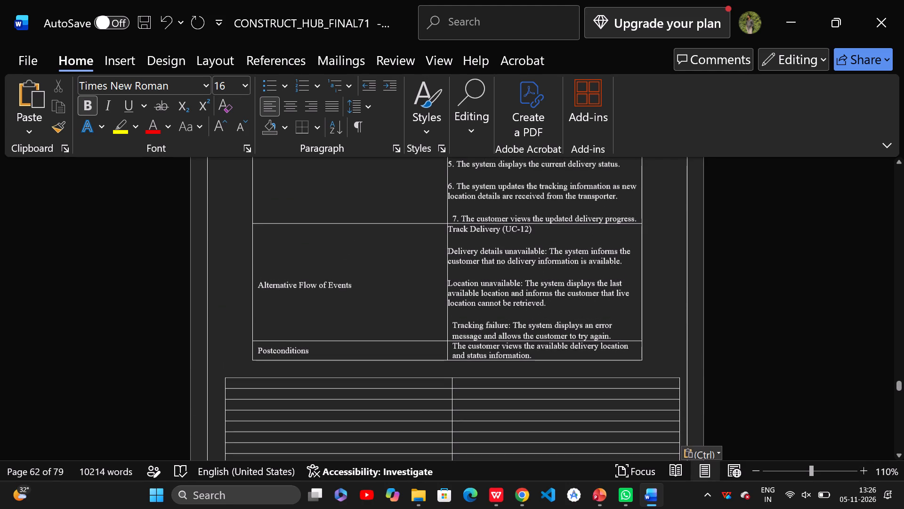
pyautogui.scroll(-3, 464, 326)
pyautogui.scroll(-6, 318, 318)
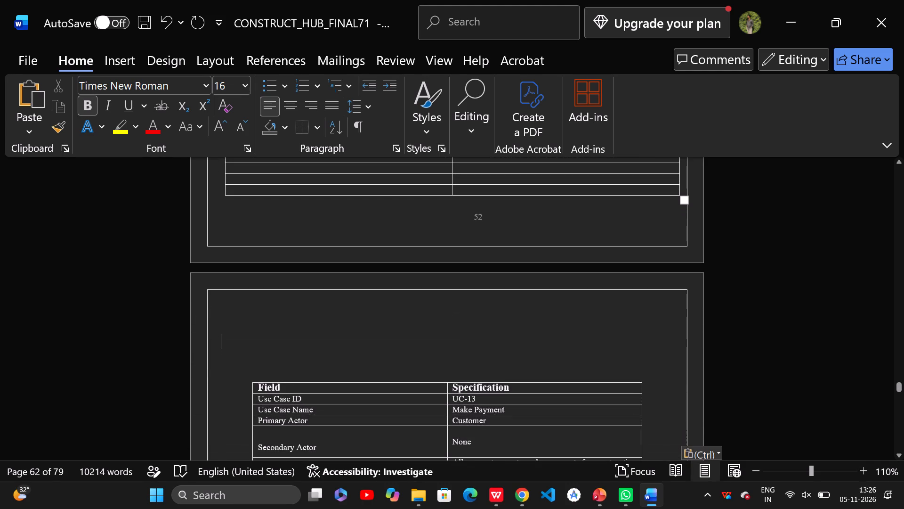
pyautogui.hotkey('ctrl', 'v')
pyautogui.scroll(9, 323, 326)
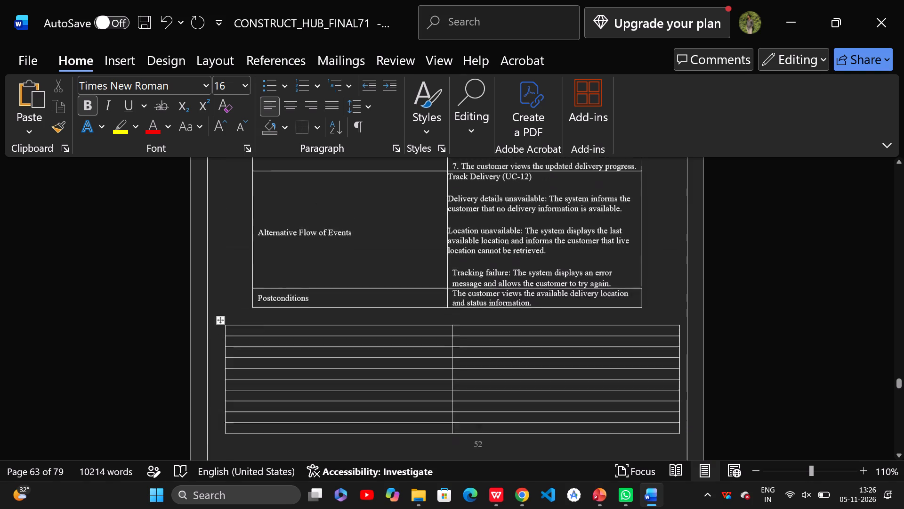
pyautogui.scroll(1, 378, 310)
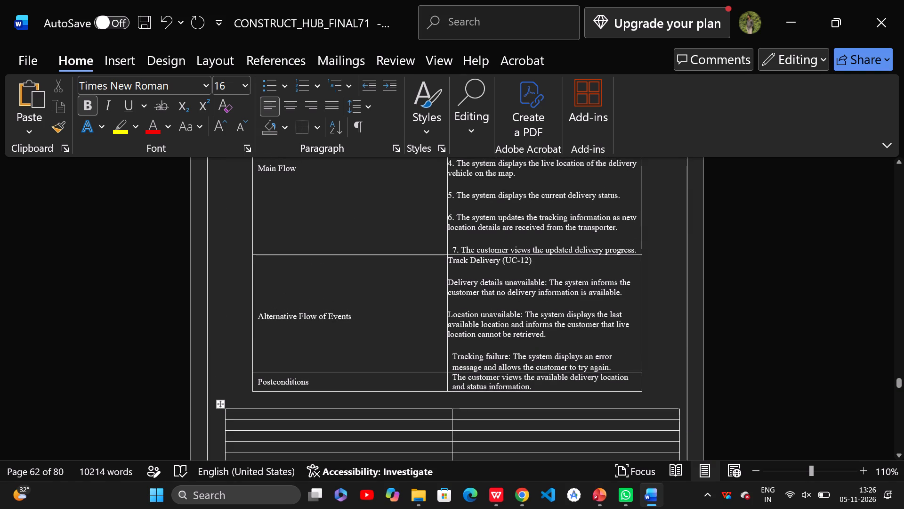
pyautogui.scroll(-11, 503, 354)
pyautogui.scroll(-3, 387, 356)
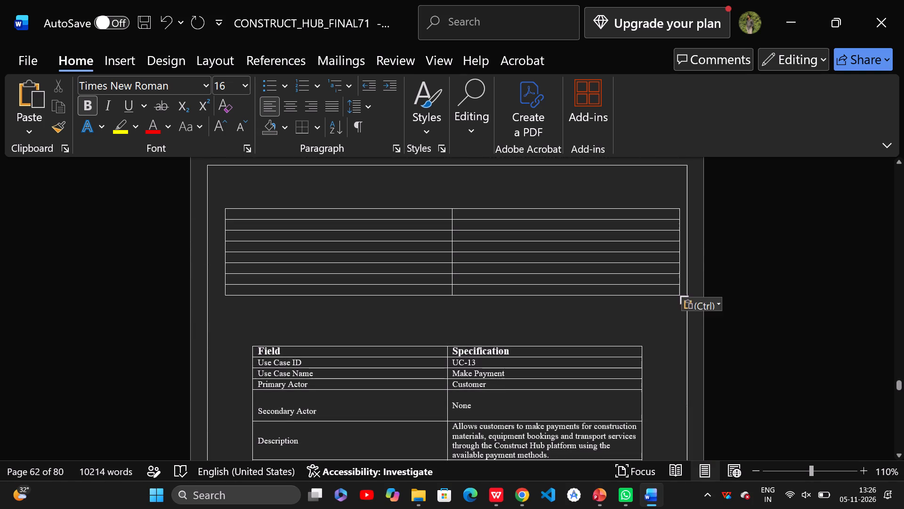
pyautogui.press('Return')
pyautogui.hotkey('ctrl', 'v')
pyautogui.scroll(-3, 390, 354)
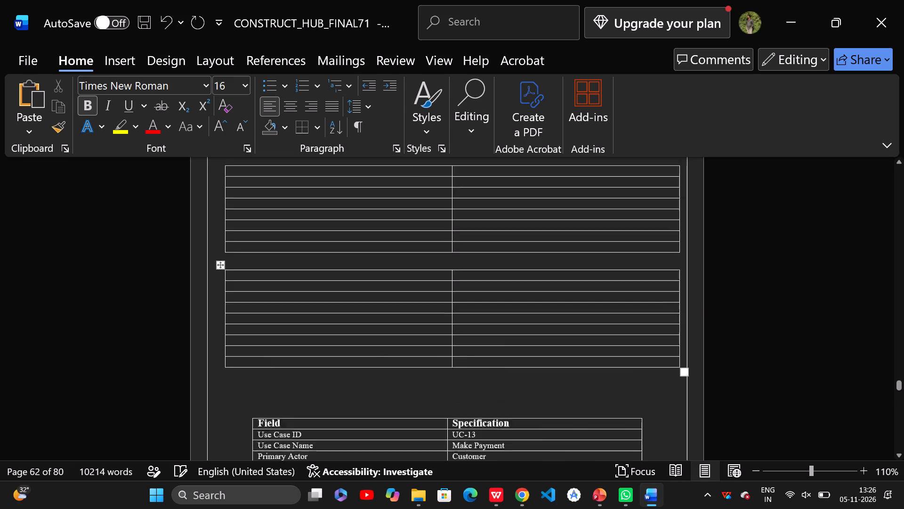
# Make space between UC-13 Make Payment and UC-14 Manage Material Listings and paste a blank nine-row, two-column table there.
pyautogui.scroll(-8, 390, 354)
pyautogui.scroll(-12, 428, 340)
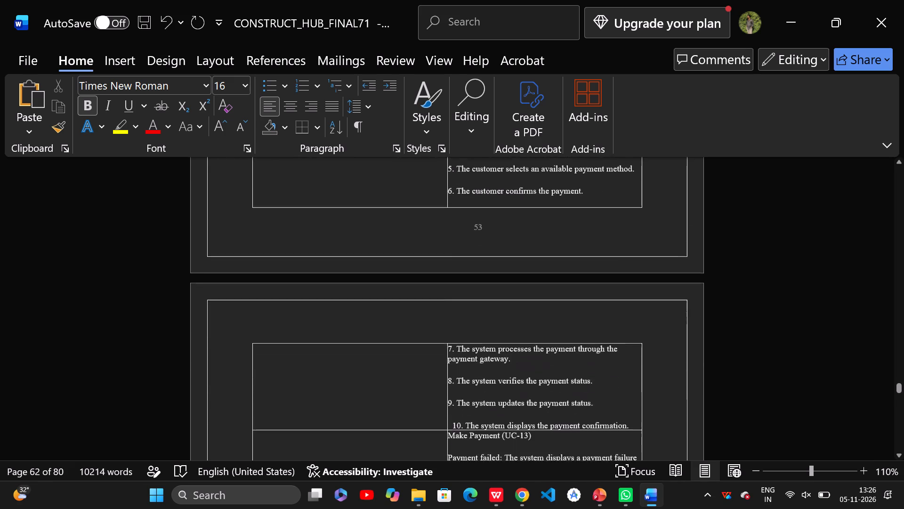
pyautogui.scroll(-3, 451, 338)
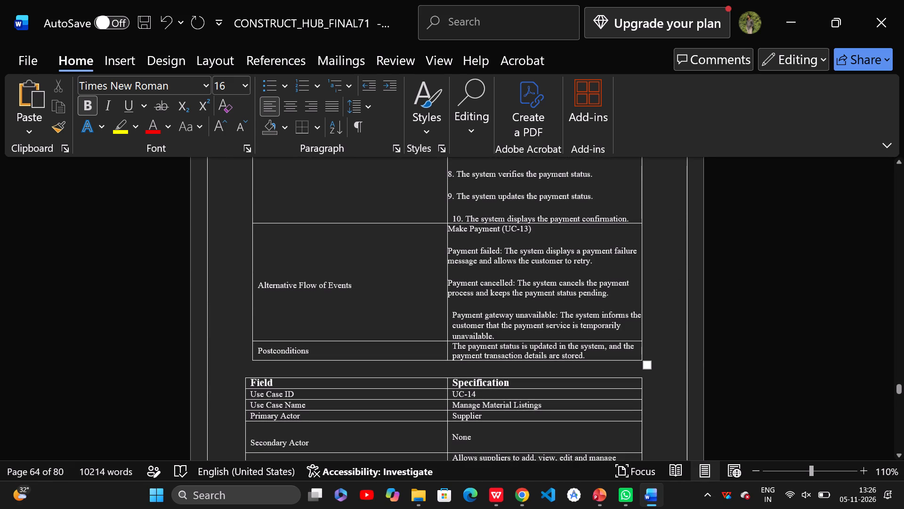
pyautogui.scroll(-1, 490, 334)
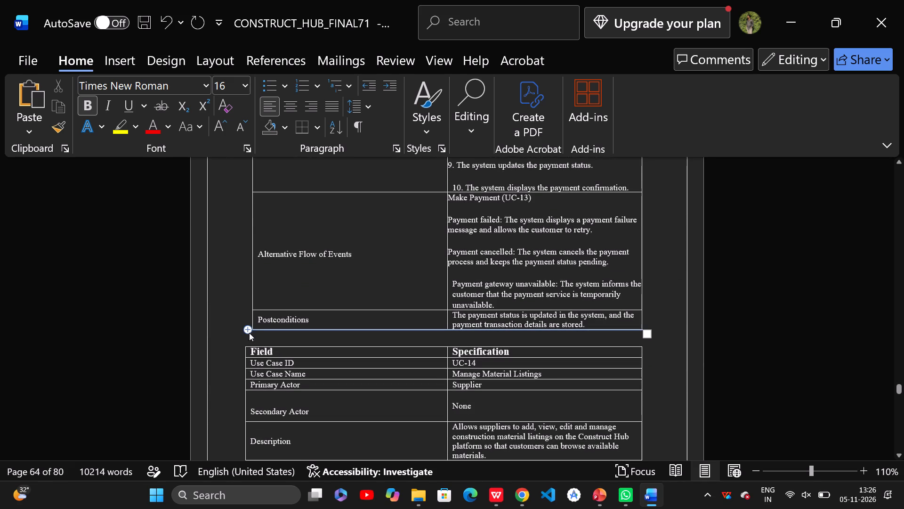
pyautogui.click(242, 339)
pyautogui.press('Return')
pyautogui.press('Return')
pyautogui.press('Return')
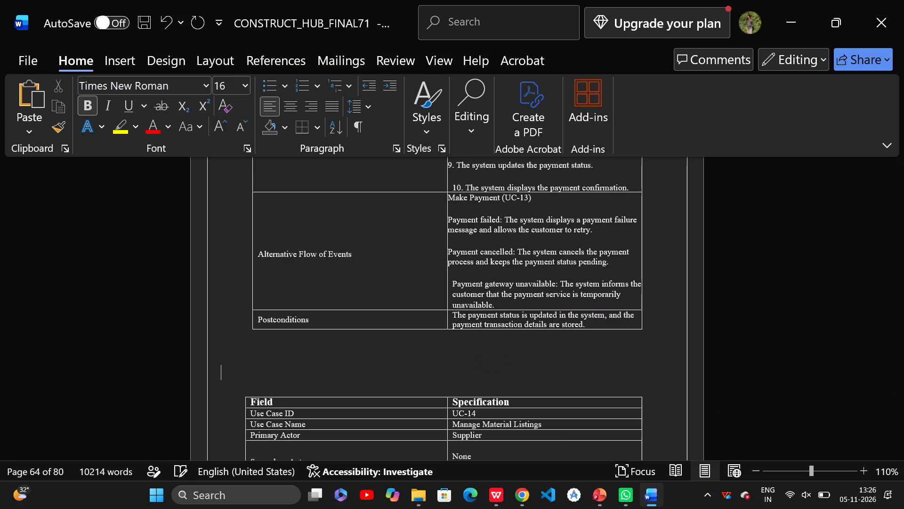
pyautogui.press('Up')
pyautogui.press('Up')
pyautogui.hotkey('ctrl', 'v')
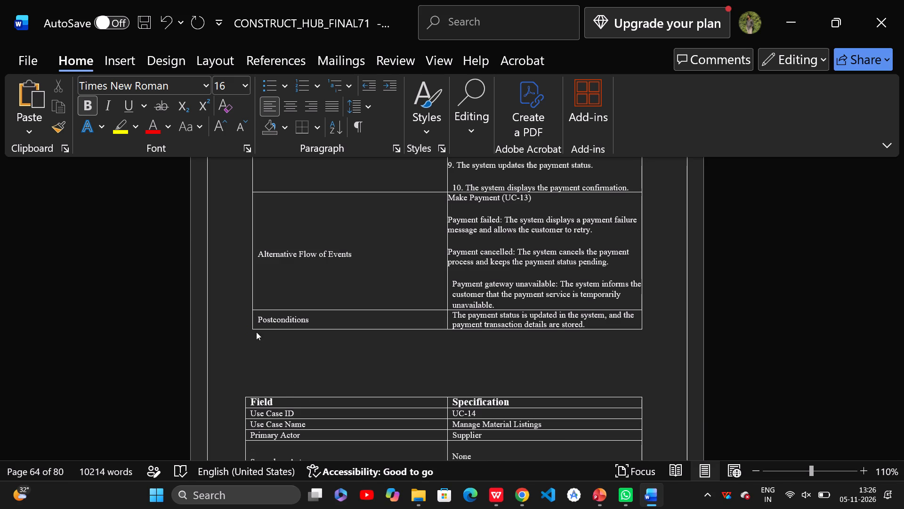
# Paste two more copies of the blank table, spaced by empty lines, ahead of the UC-14 Manage Material Listings specification.
pyautogui.press('Return')
pyautogui.scroll(-1, 256, 332)
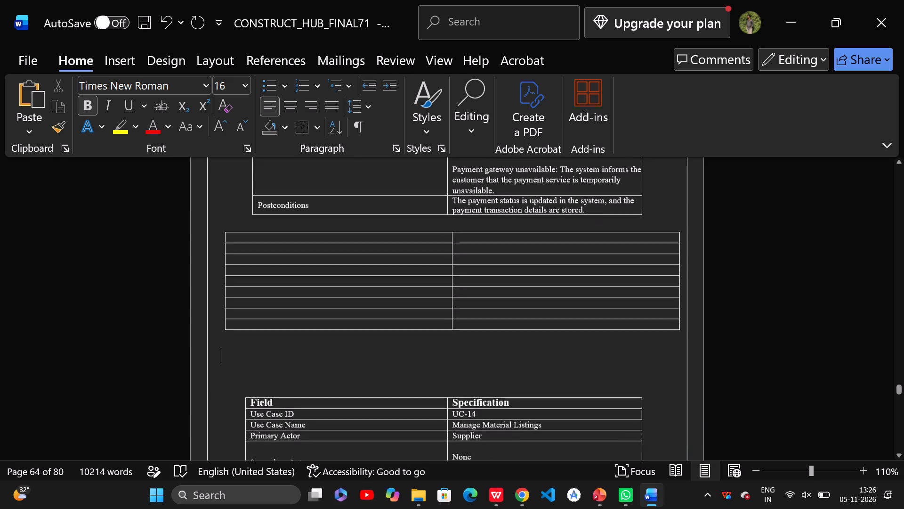
pyautogui.hotkey('ctrl', 'v')
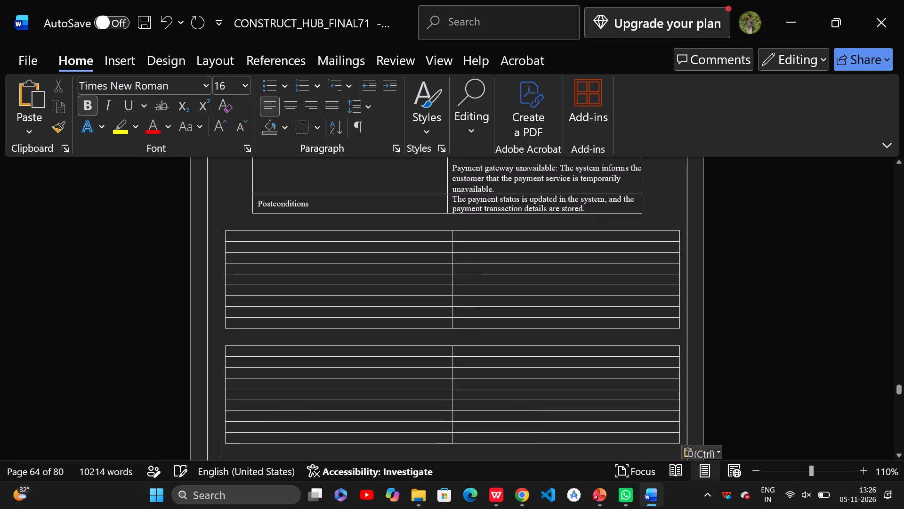
pyautogui.scroll(-1, 256, 332)
pyautogui.press('Return')
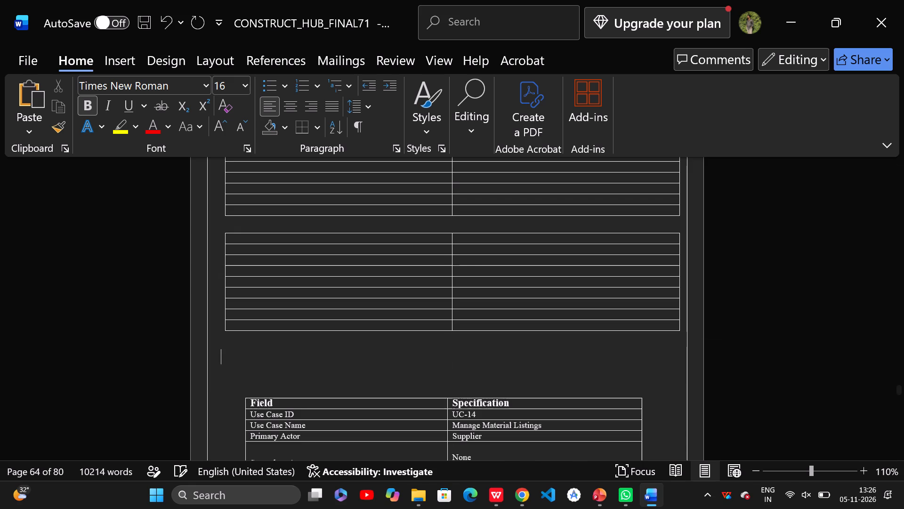
pyautogui.press('Return')
pyautogui.hotkey('ctrl', 'v')
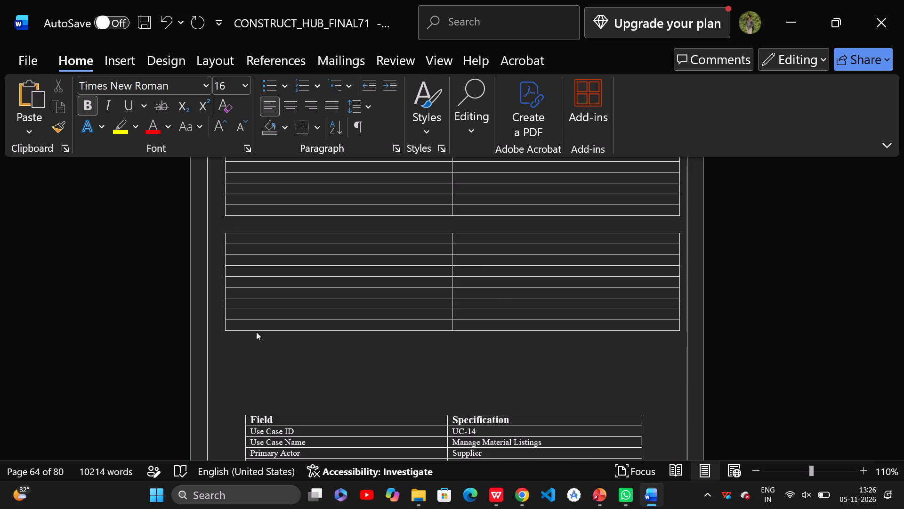
pyautogui.scroll(-3, 256, 332)
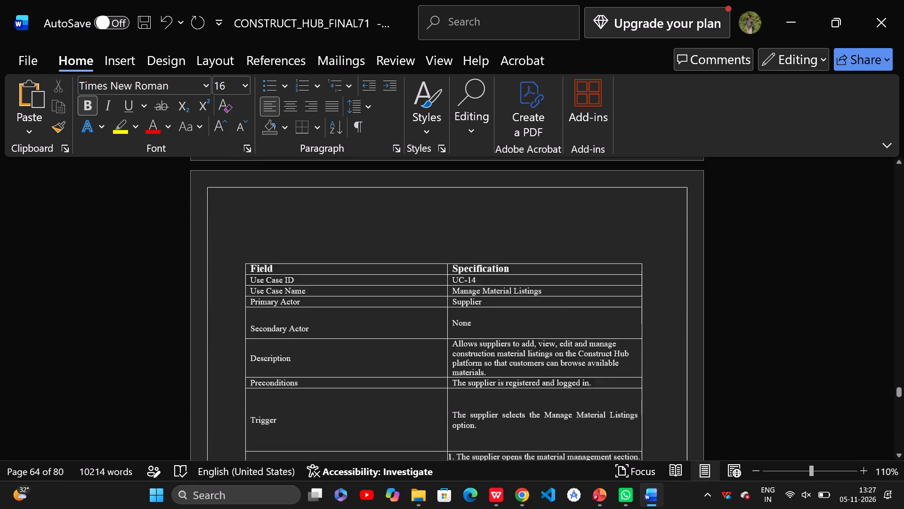
# Paste two copies of the blank nine-row, two-column table below UC-14 Manage Material Listings, separated by an empty line.
pyautogui.scroll(-1, 256, 332)
pyautogui.scroll(-2, 384, 305)
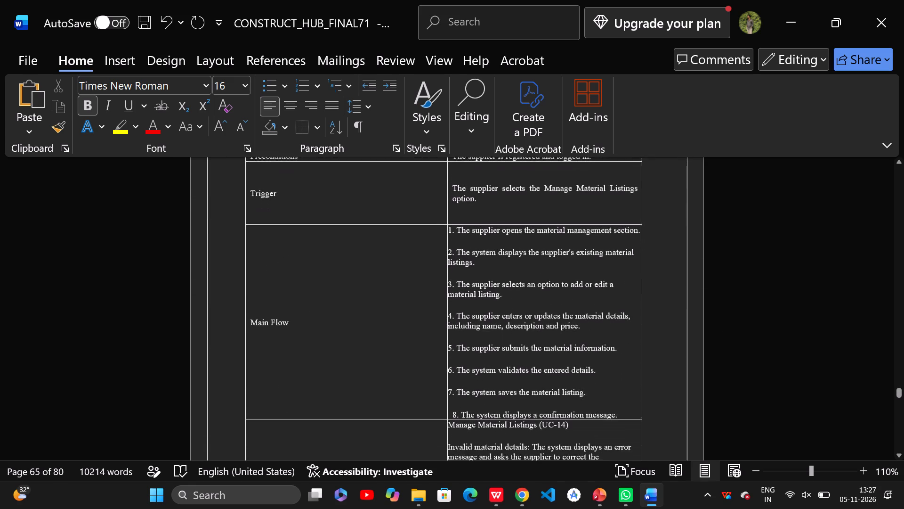
pyautogui.scroll(-1, 384, 305)
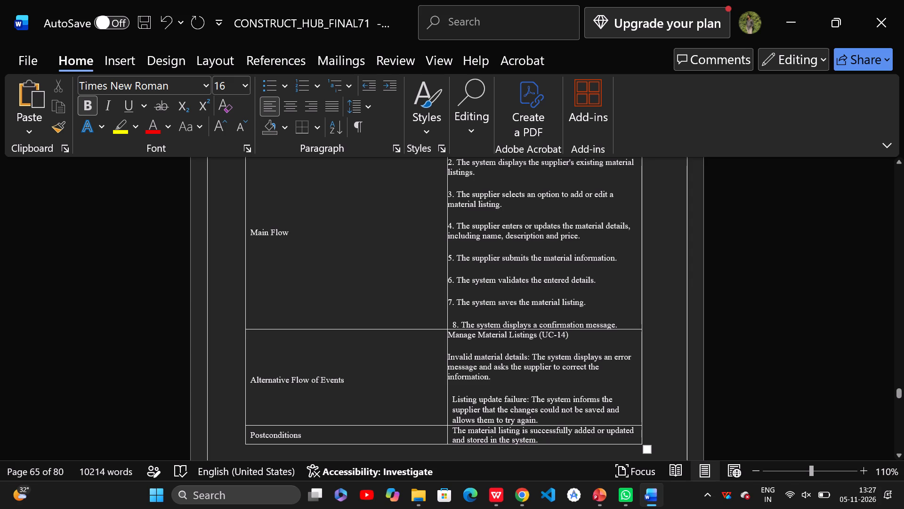
pyautogui.scroll(-1, 476, 382)
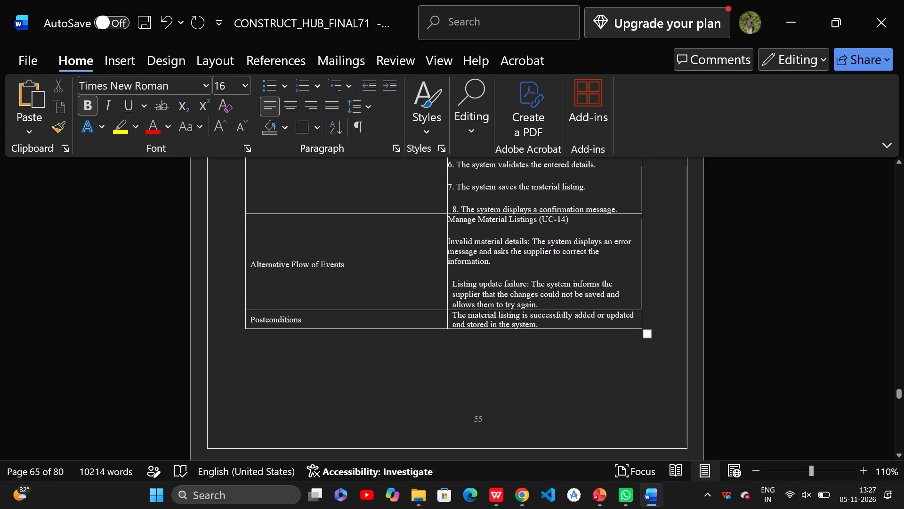
pyautogui.click(286, 360)
pyautogui.hotkey('ctrl', 'v')
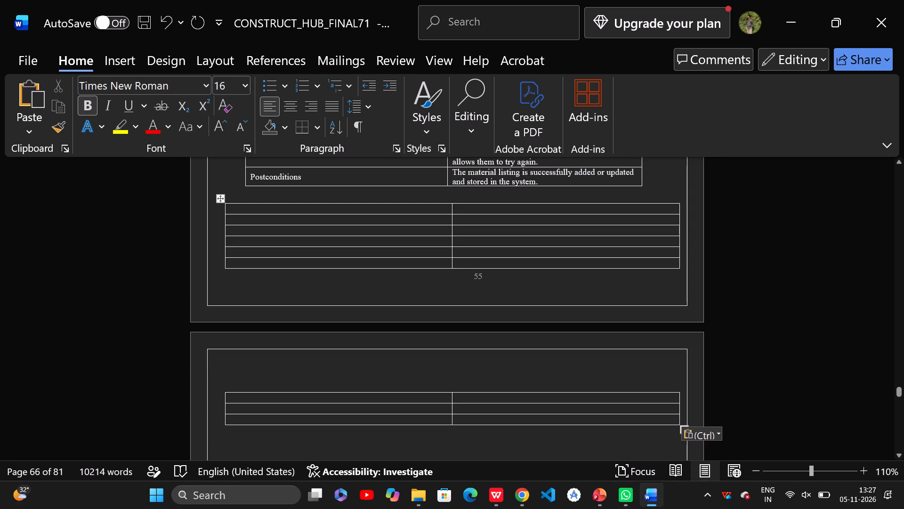
pyautogui.press('Return')
pyautogui.hotkey('ctrl', 'v')
pyautogui.scroll(-1, 286, 360)
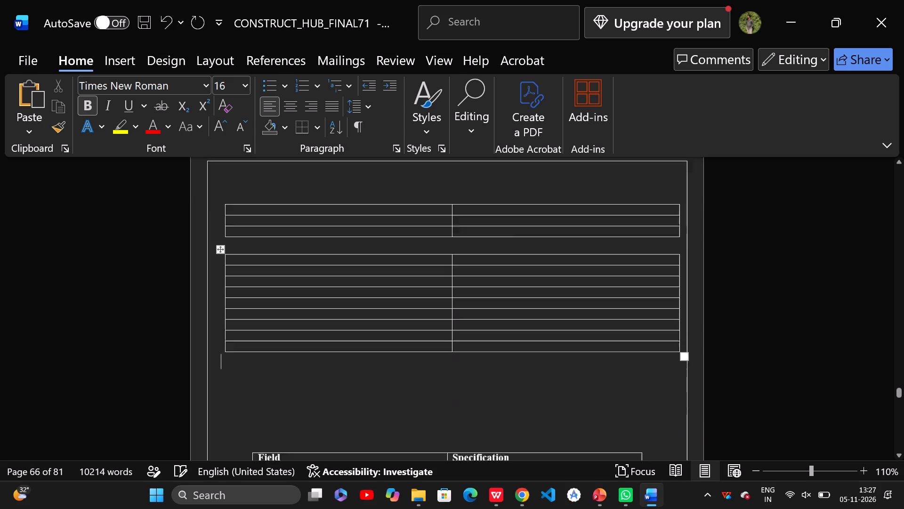
pyautogui.scroll(-1, 286, 360)
pyautogui.press('Return')
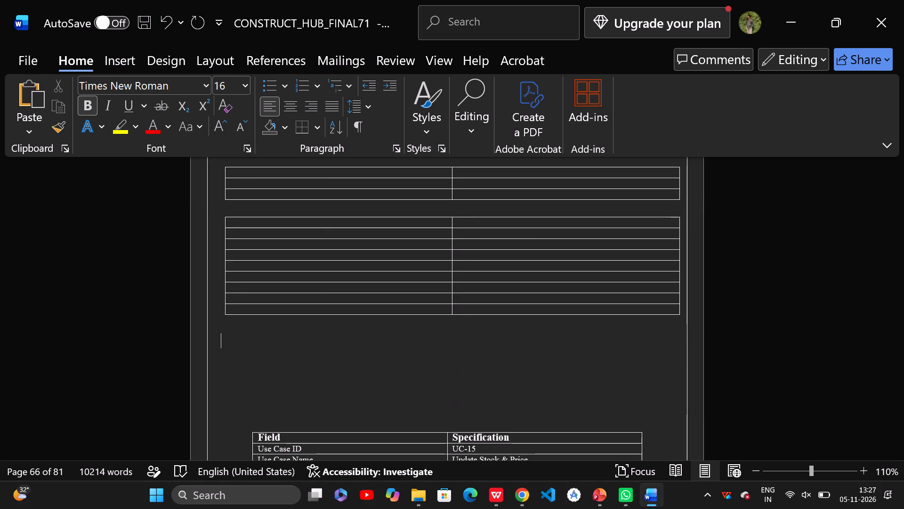
pyautogui.scroll(12, 335, 369)
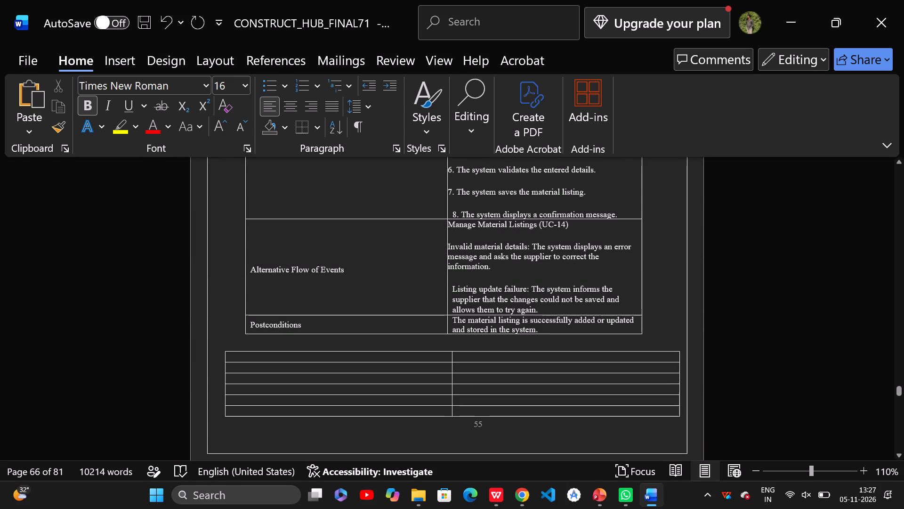
# Make space below the UC-15 Update Stock & Price specification and paste three spaced copies of the blank nine-row table there.
pyautogui.scroll(-6, 508, 327)
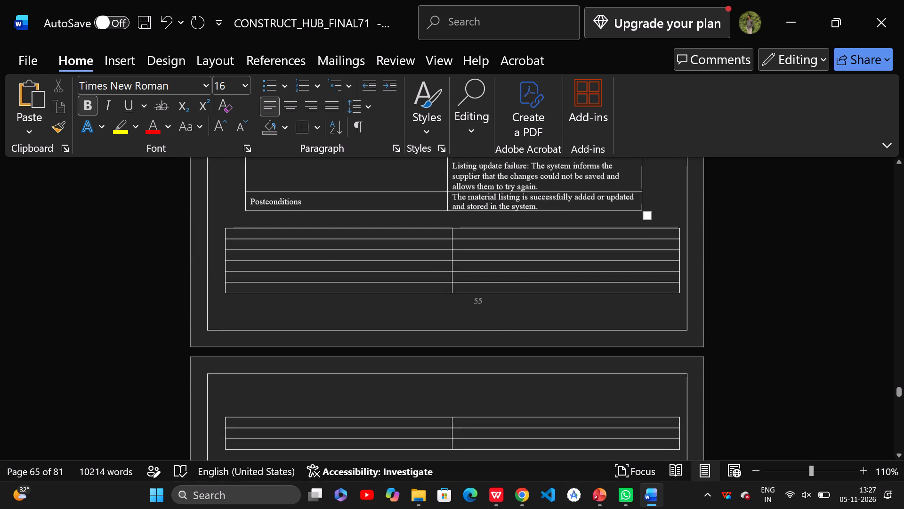
pyautogui.scroll(-19, 504, 323)
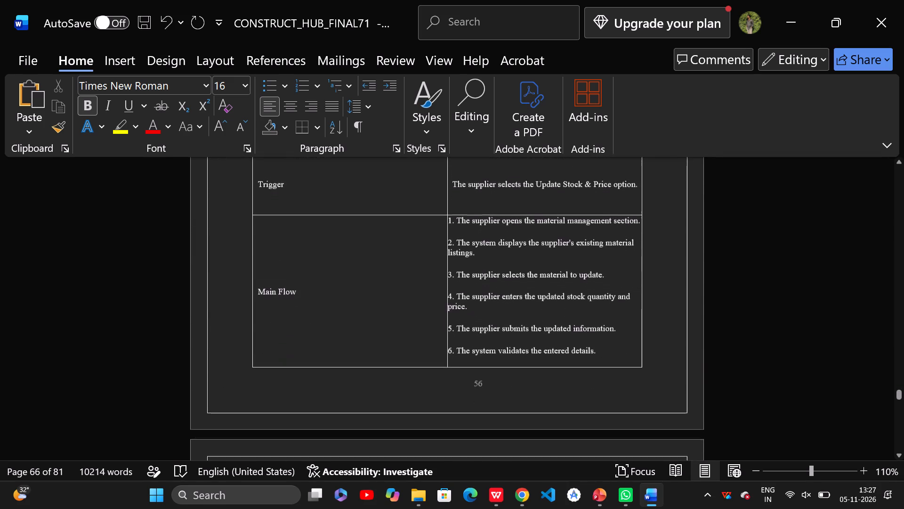
pyautogui.scroll(-9, 432, 321)
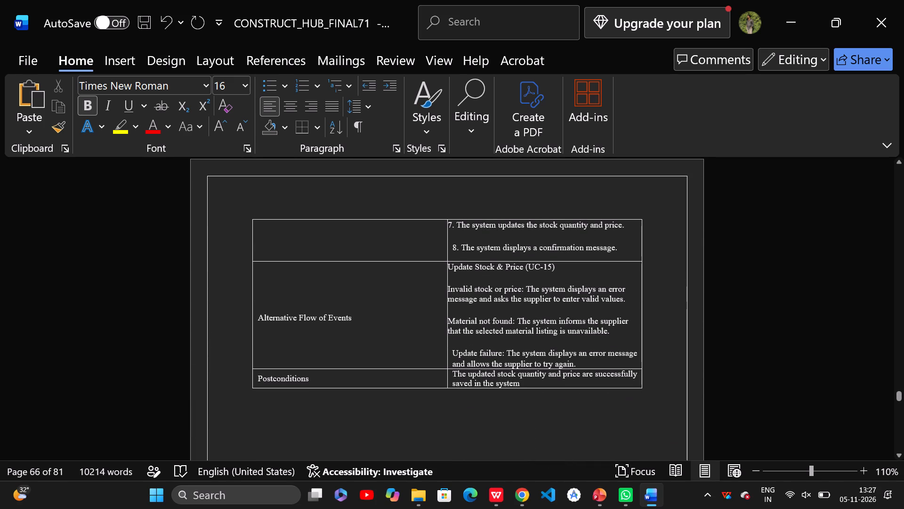
pyautogui.scroll(-2, 515, 372)
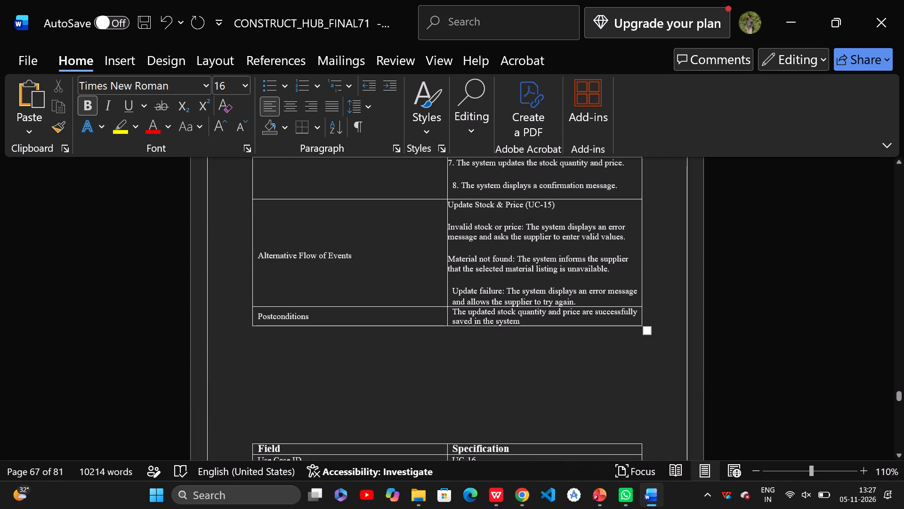
pyautogui.click(316, 341)
pyautogui.press('Return')
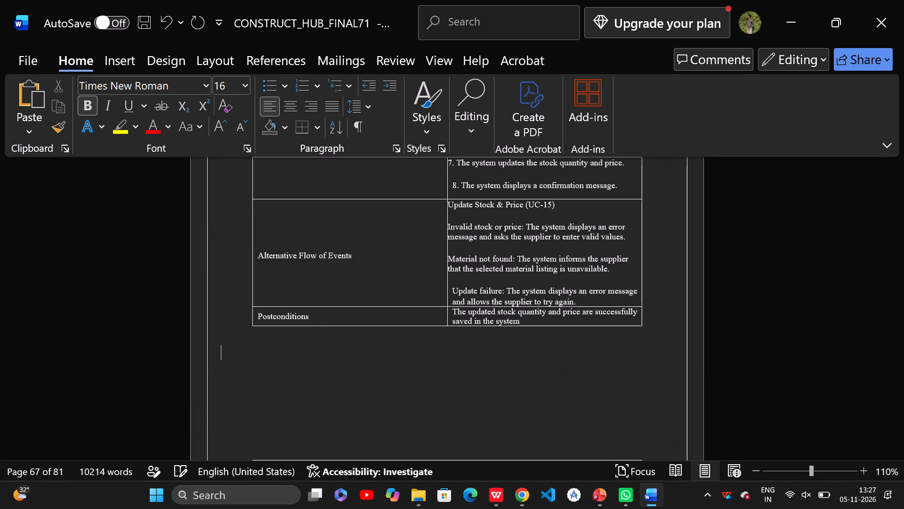
pyautogui.hotkey('ctrl', 'v')
pyautogui.press('Return')
pyautogui.scroll(-1, 327, 349)
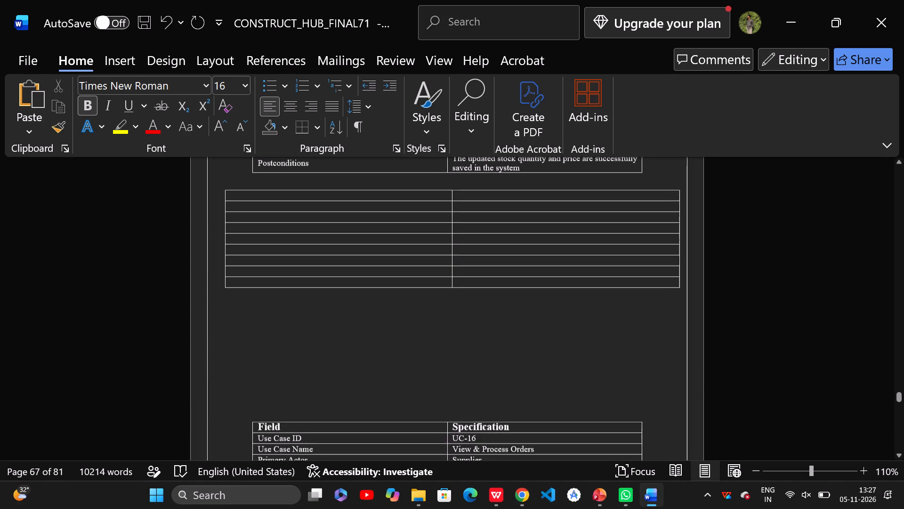
pyautogui.hotkey('ctrl', 'v')
pyautogui.press('Return')
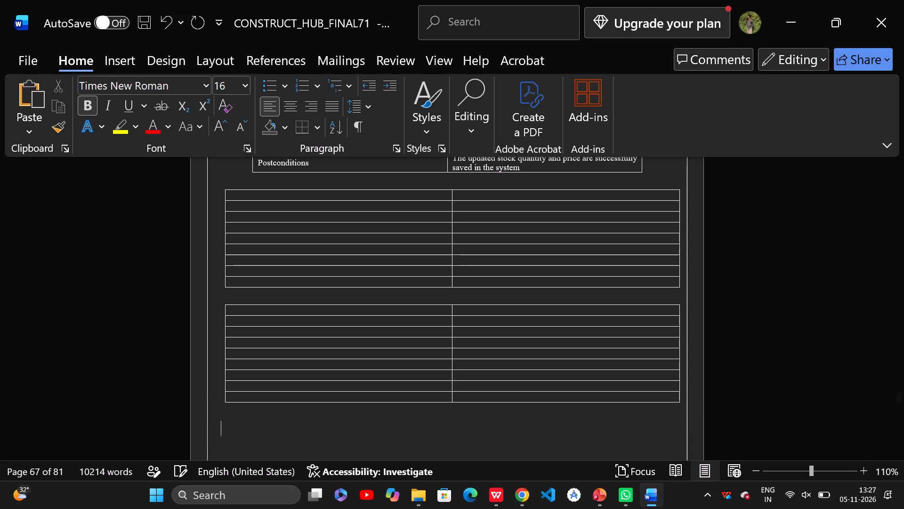
pyautogui.hotkey('ctrl', 'v')
# Paste three copies of the blank nine-row table, separated by empty lines, below the UC-16 View & Process Orders specification.
pyautogui.scroll(-5, 347, 367)
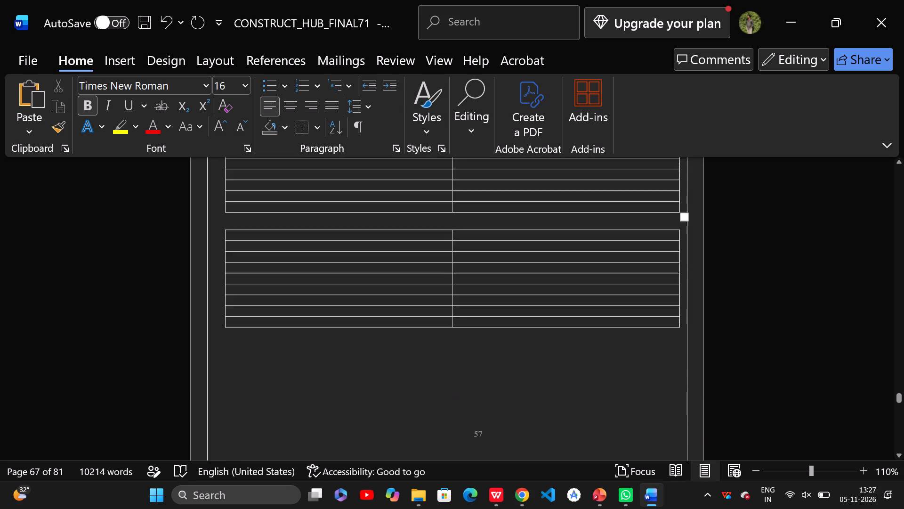
pyautogui.scroll(-12, 339, 363)
pyautogui.scroll(-4, 460, 322)
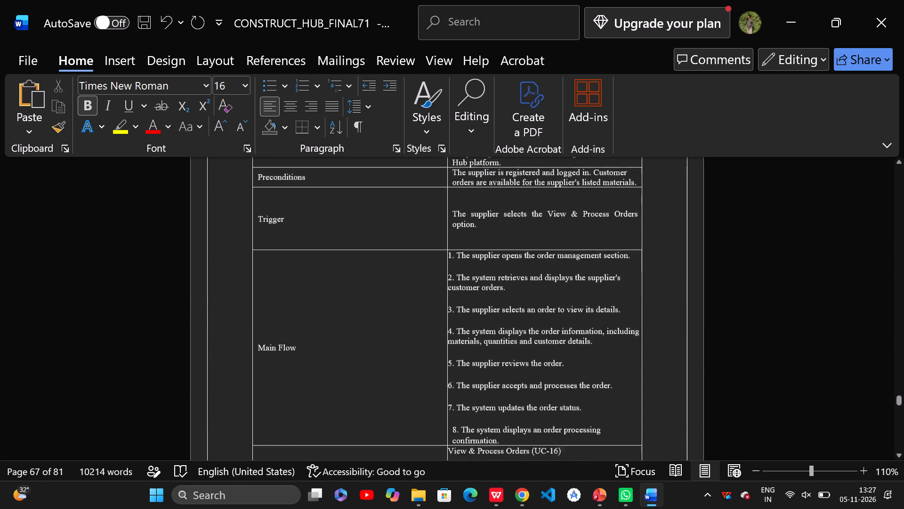
pyautogui.scroll(-4, 465, 330)
pyautogui.scroll(-3, 486, 369)
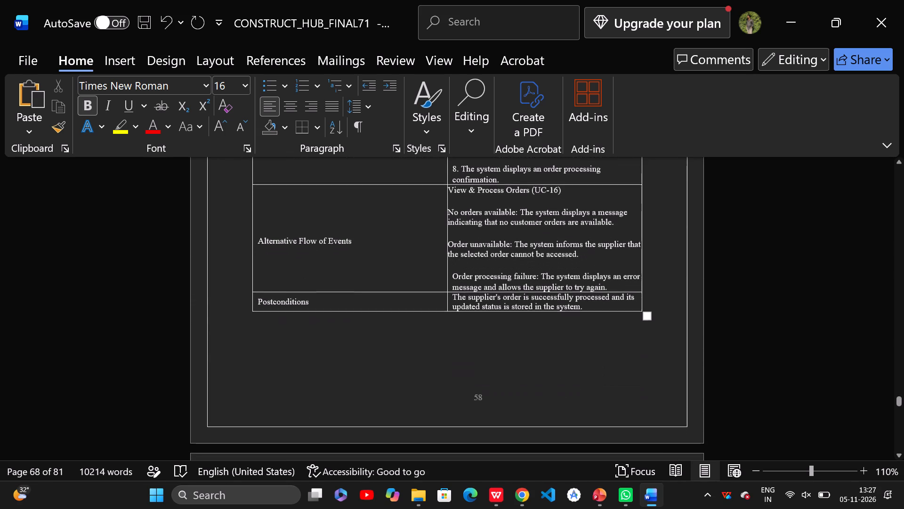
pyautogui.click(289, 333)
pyautogui.hotkey('ctrl', 'v')
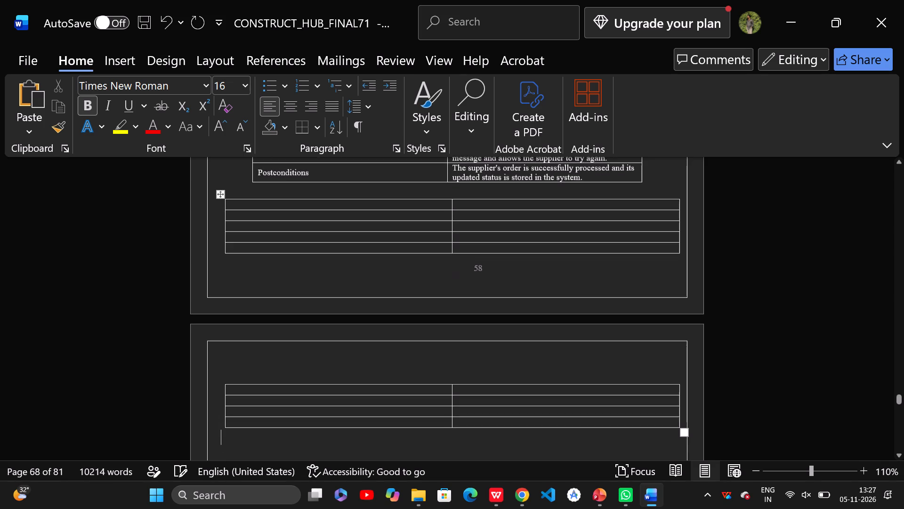
pyautogui.press('Return')
pyautogui.hotkey('ctrl', 'v')
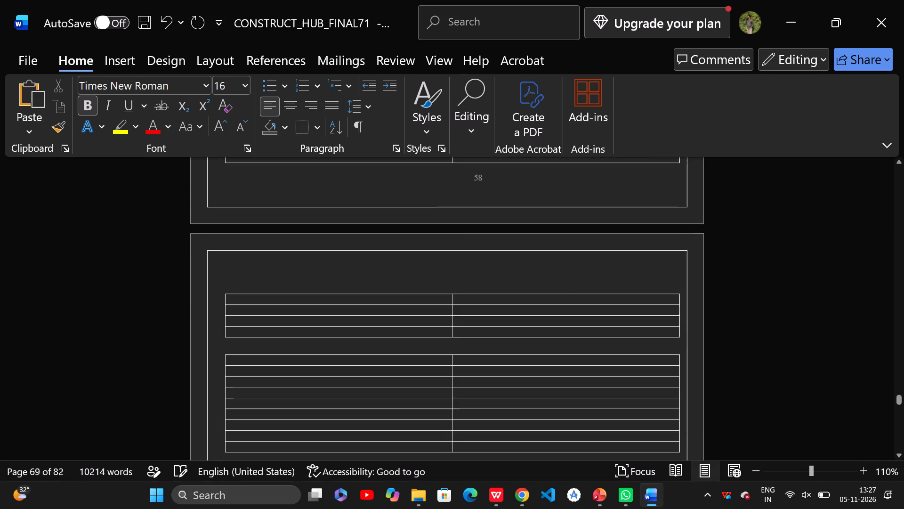
pyautogui.scroll(-1, 299, 337)
pyautogui.press('Return')
pyautogui.hotkey('ctrl', 'v')
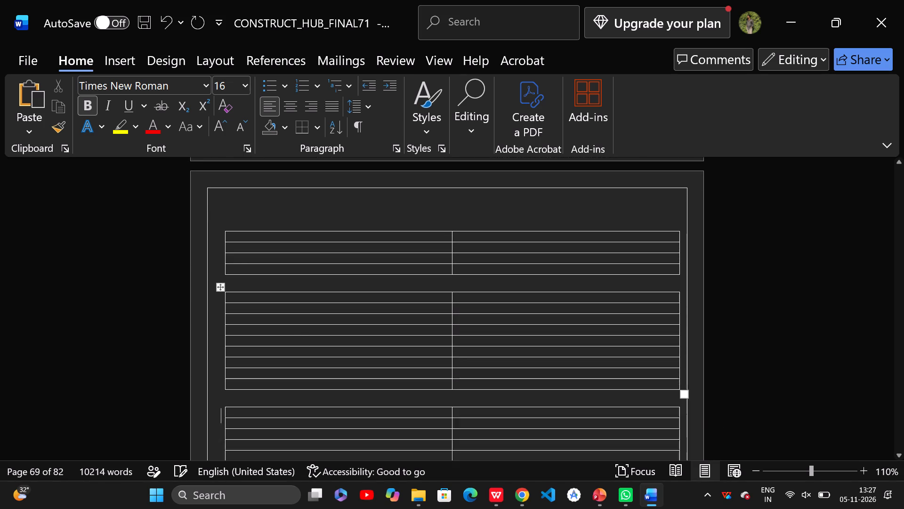
# Paste three spaced copies of the blank nine-row table between UC-17 Manage Vehicle Details and UC-18 View Transport Bookings.
pyautogui.scroll(-4, 299, 337)
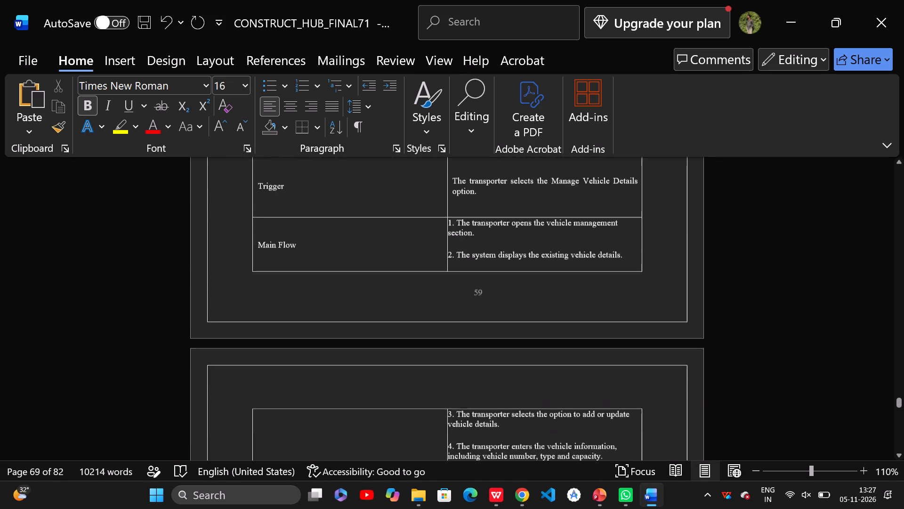
pyautogui.scroll(-2, 299, 337)
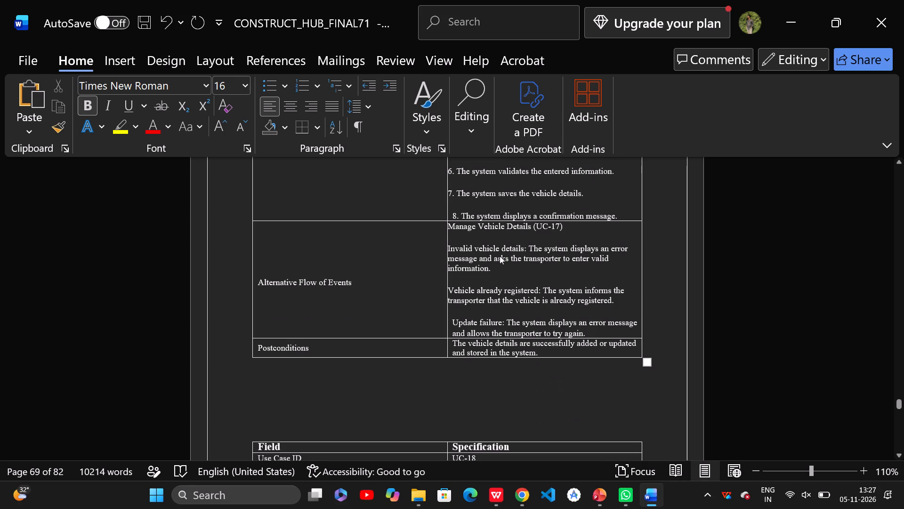
pyautogui.click(285, 383)
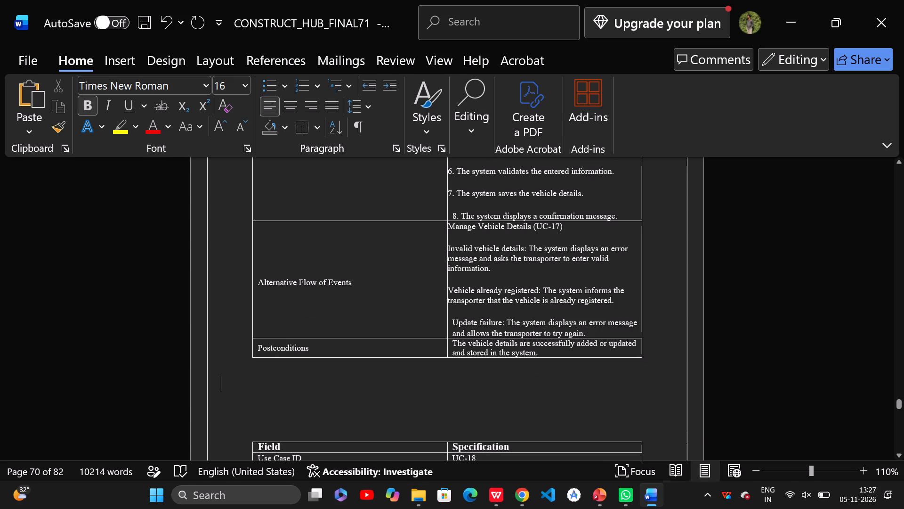
pyautogui.hotkey('ctrl', 'v')
pyautogui.scroll(-1, 285, 383)
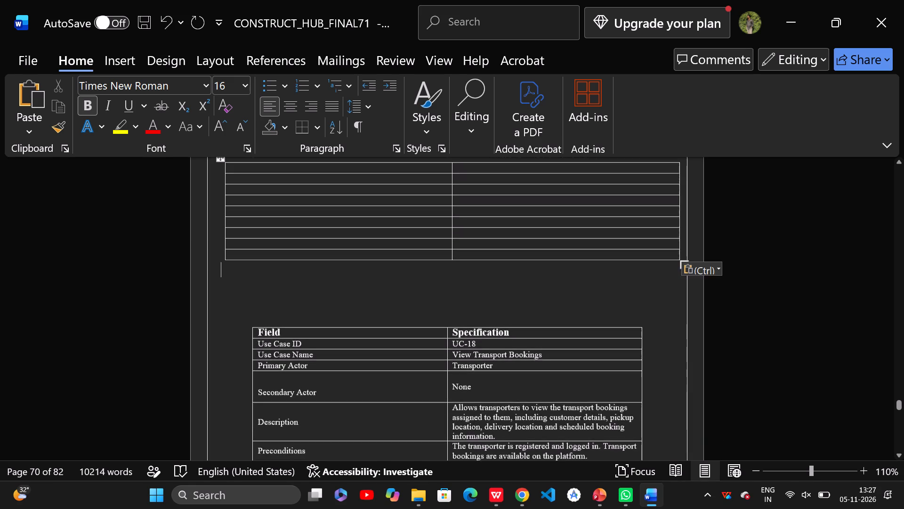
pyautogui.press('Return')
pyautogui.hotkey('ctrl', 'v')
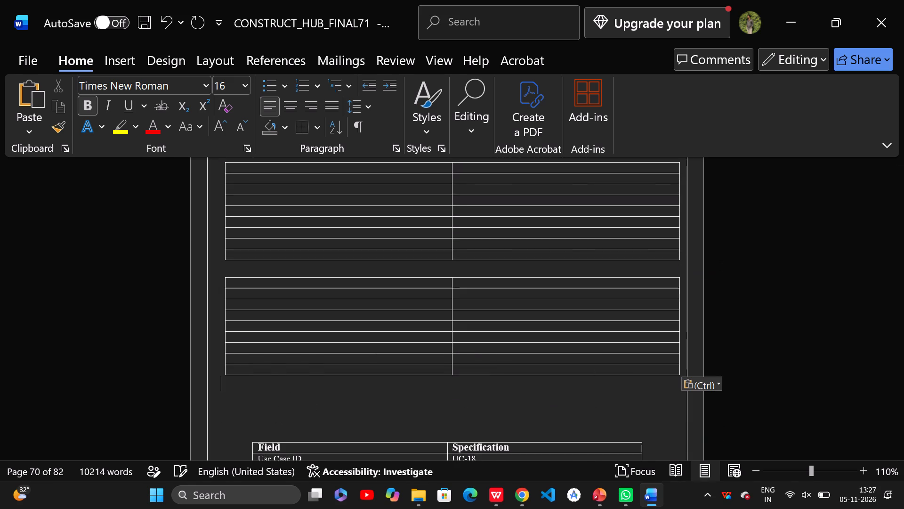
pyautogui.press('Return')
pyautogui.hotkey('ctrl', 'v')
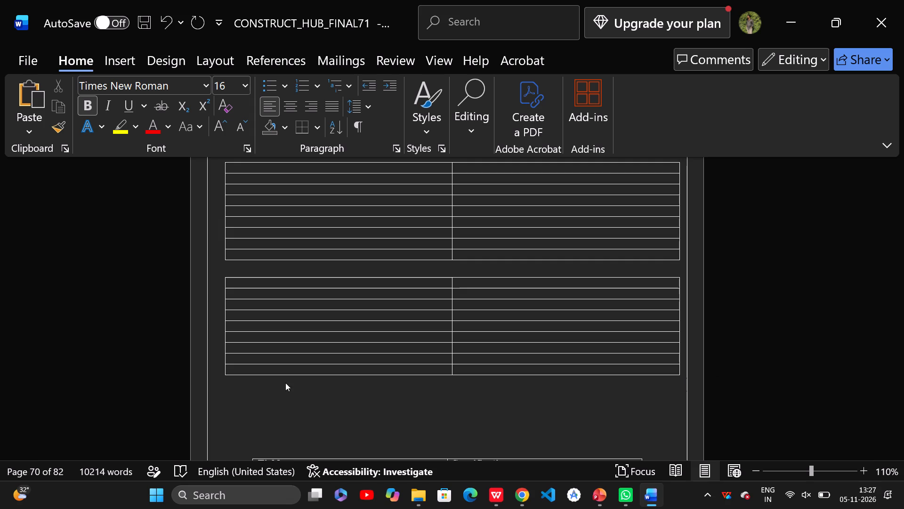
# Paste three copies of the blank nine-row table, separated by empty lines, below the UC-18 View Transport Bookings specification.
pyautogui.scroll(-2, 285, 383)
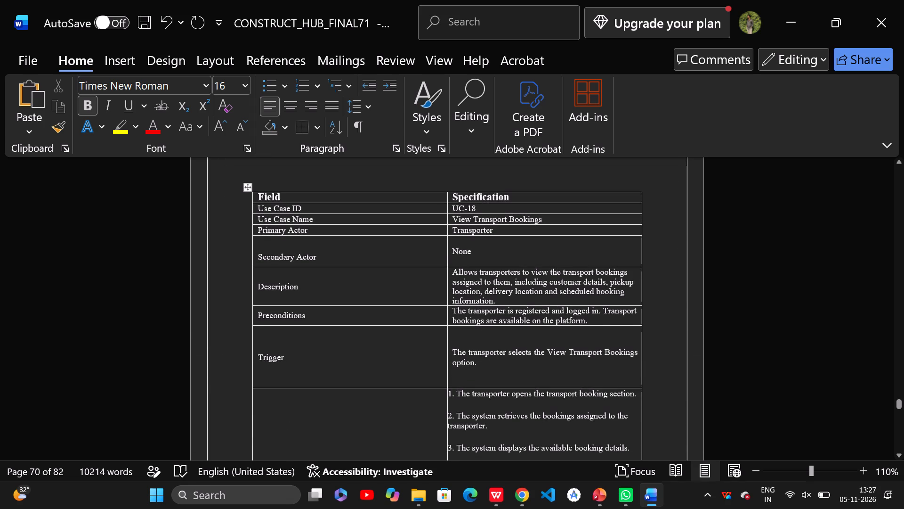
pyautogui.scroll(-2, 409, 363)
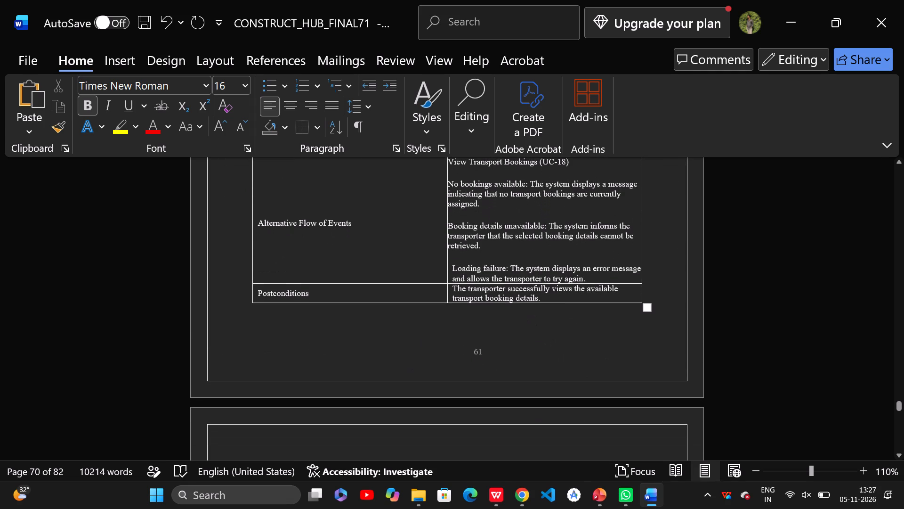
pyautogui.scroll(1, 488, 240)
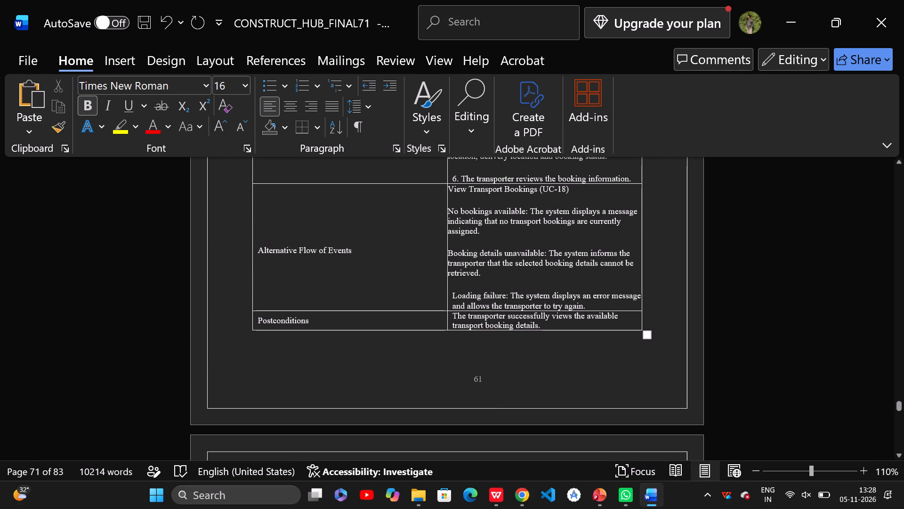
pyautogui.click(320, 354)
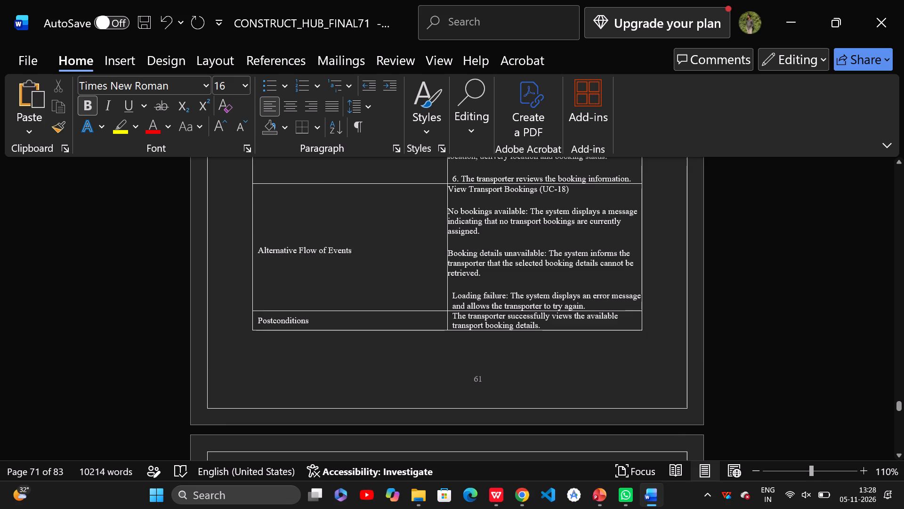
pyautogui.hotkey('ctrl', 'v')
pyautogui.scroll(-1, 320, 354)
pyautogui.press('Return')
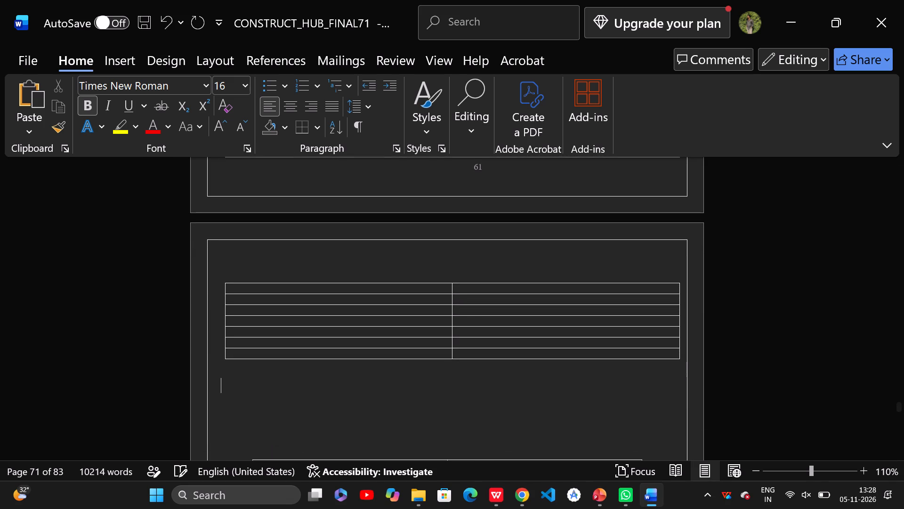
pyautogui.hotkey('ctrl', 'v')
pyautogui.scroll(-1, 320, 354)
pyautogui.press('Return')
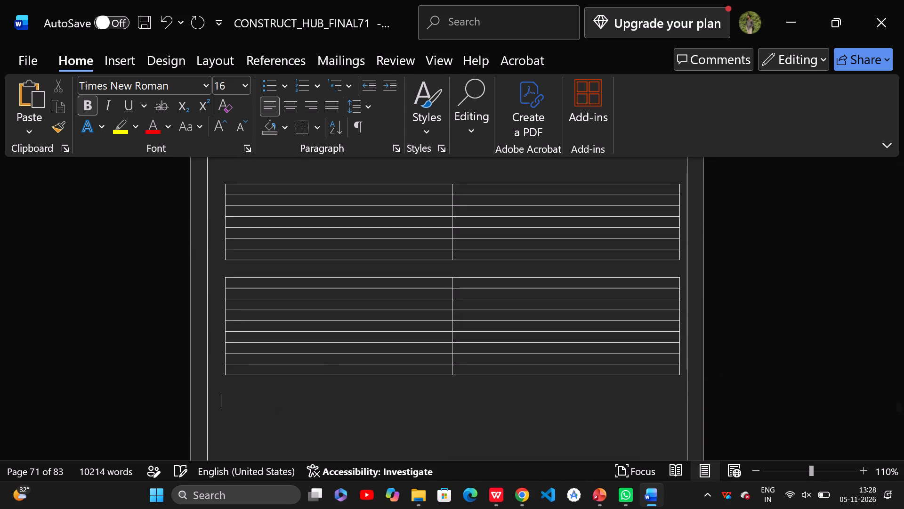
pyautogui.hotkey('ctrl', 'v')
pyautogui.scroll(3, 320, 354)
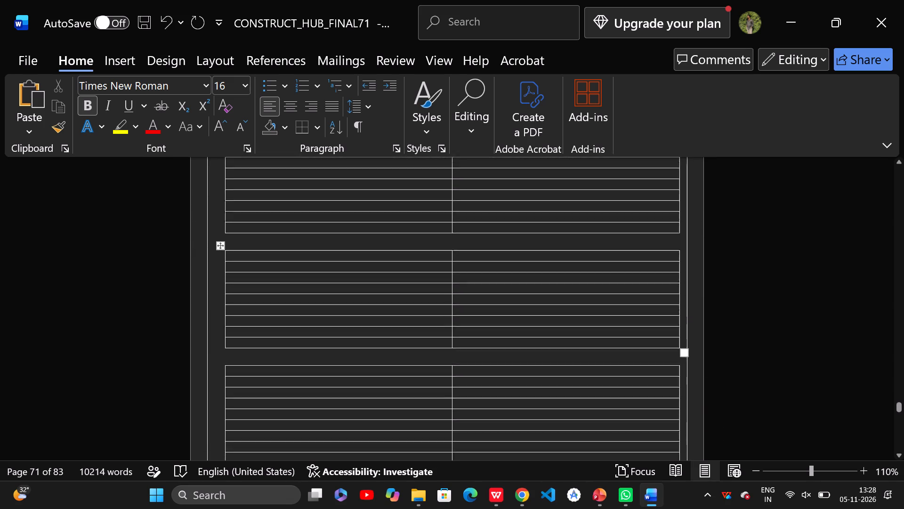
pyautogui.scroll(8, 320, 354)
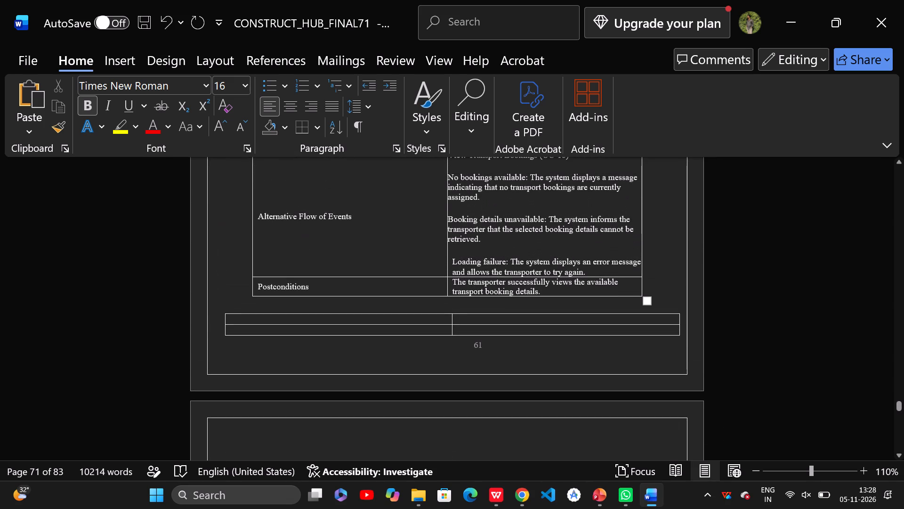
# Paste three copies of the blank nine-row table, separated by empty lines, below the UC-19 Update Delivery Status specification.
pyautogui.scroll(-18, 482, 266)
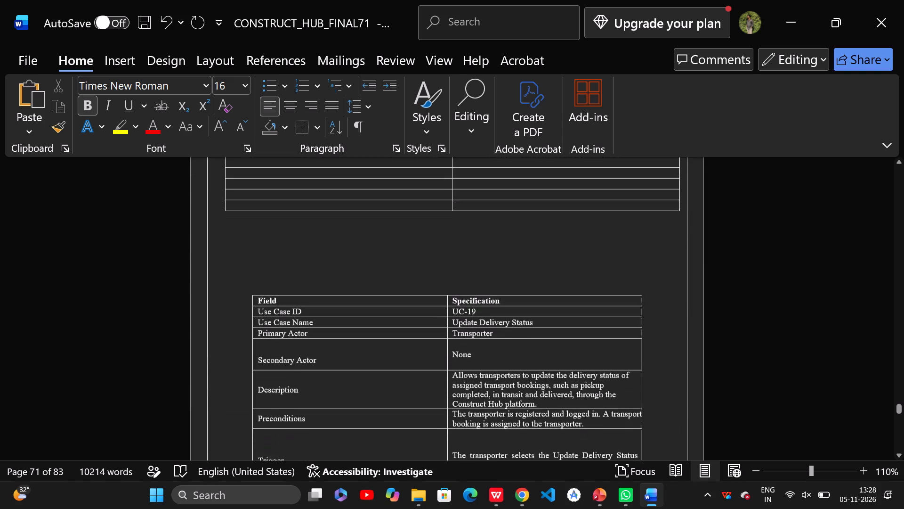
pyautogui.scroll(-3, 342, 363)
pyautogui.scroll(-2, 488, 250)
pyautogui.scroll(-5, 492, 306)
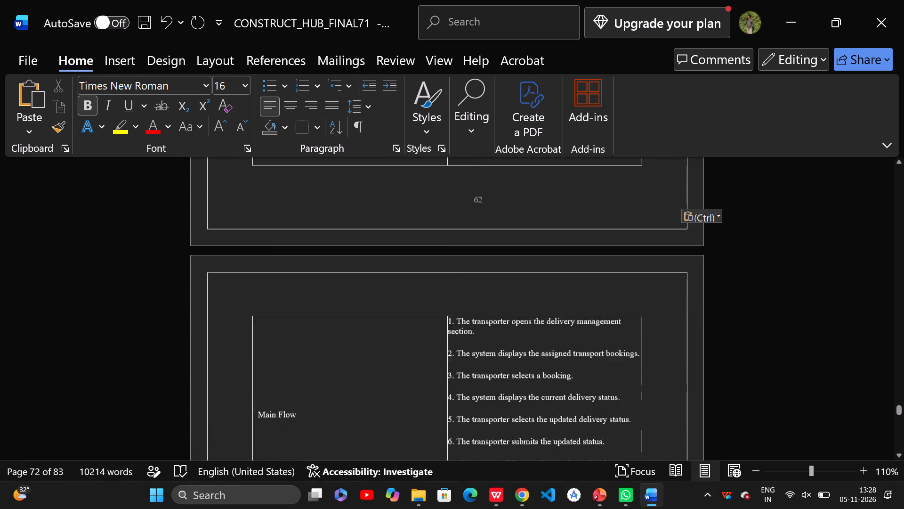
pyautogui.scroll(-7, 478, 312)
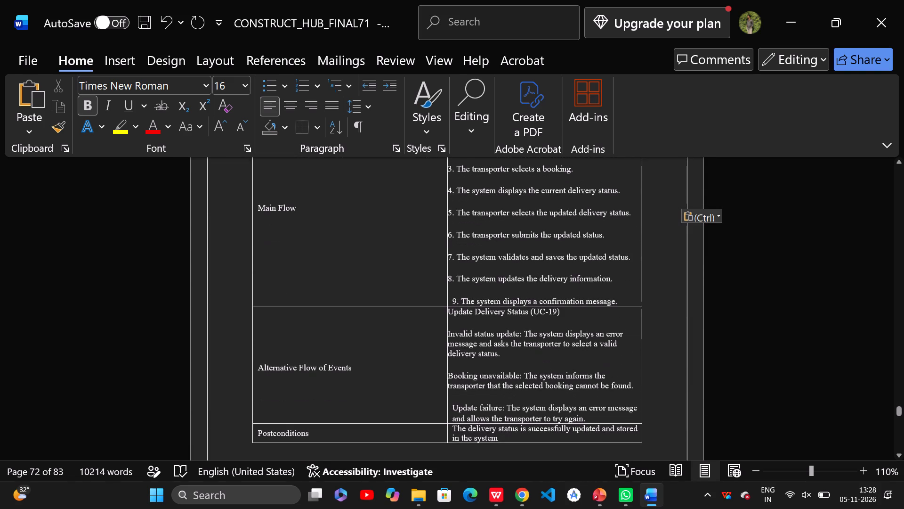
pyautogui.scroll(-4, 489, 415)
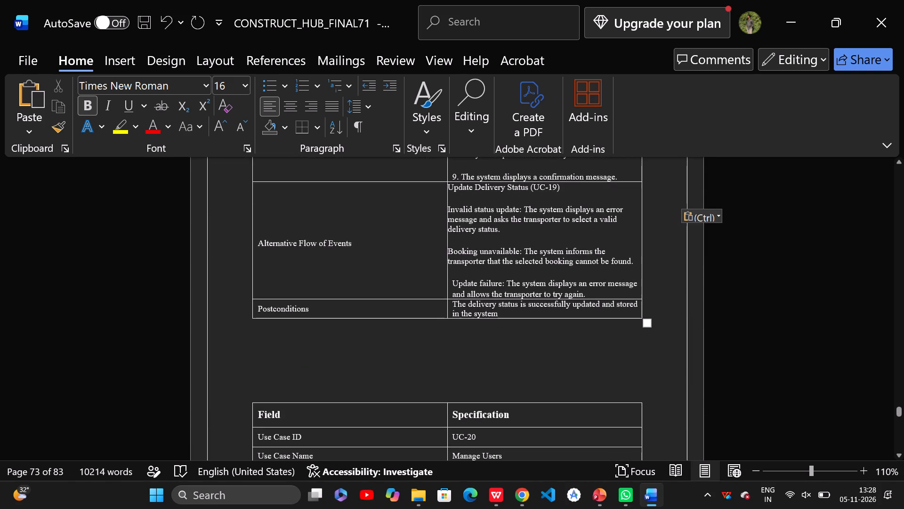
pyautogui.click(318, 335)
pyautogui.press('Return')
pyautogui.hotkey('ctrl', 'v')
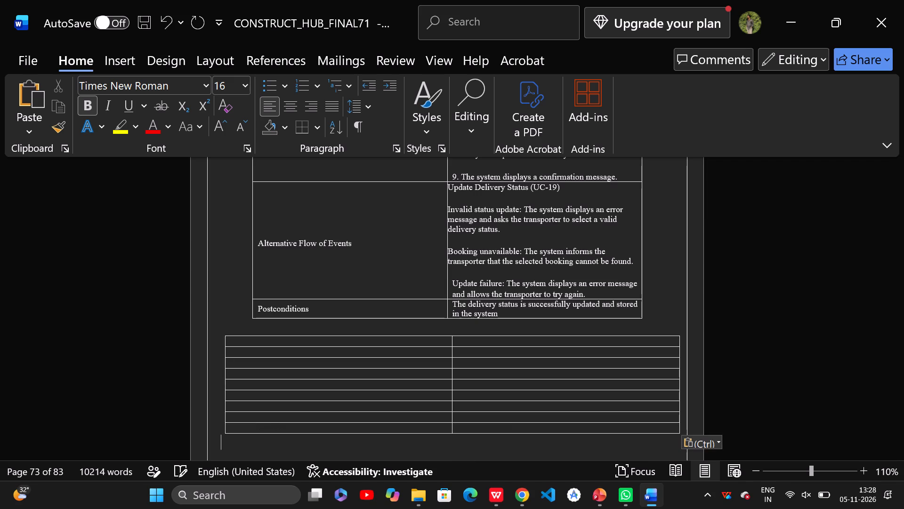
pyautogui.press('Return')
pyautogui.scroll(-1, 318, 335)
pyautogui.hotkey('ctrl', 'v')
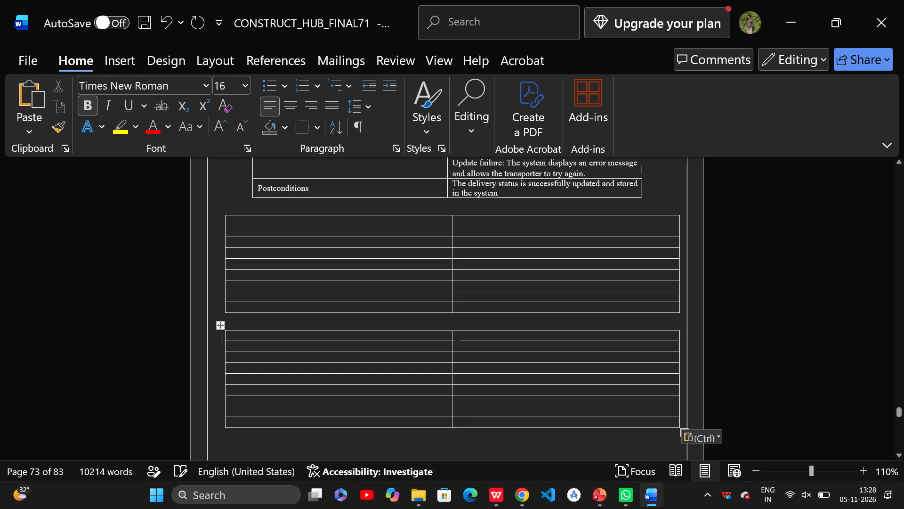
pyautogui.press('Return')
pyautogui.hotkey('ctrl', 'v')
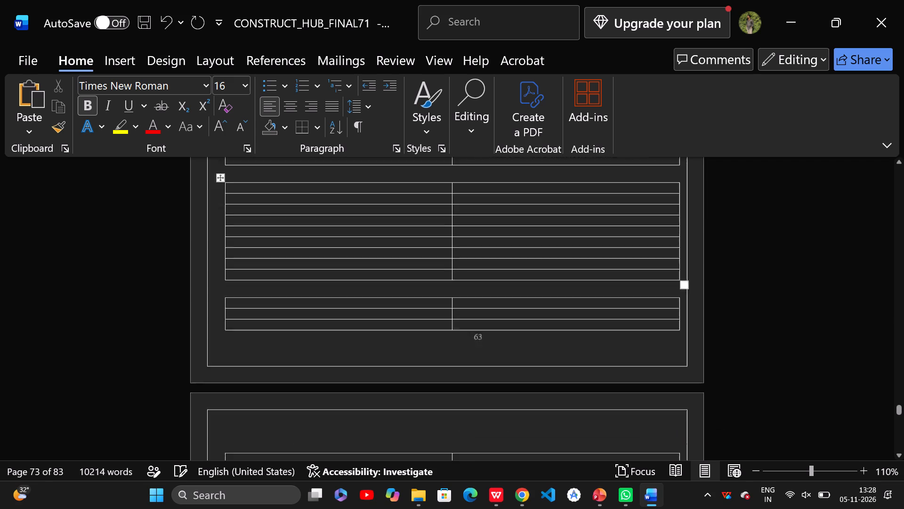
# Paste three spaced copies of the blank nine-row table between the UC-20 Manage Users and UC-21 Manage Suppliers & Transporters specifications.
pyautogui.scroll(-6, 327, 349)
pyautogui.scroll(-4, 399, 373)
pyautogui.scroll(4, 445, 365)
pyautogui.scroll(-5, 445, 366)
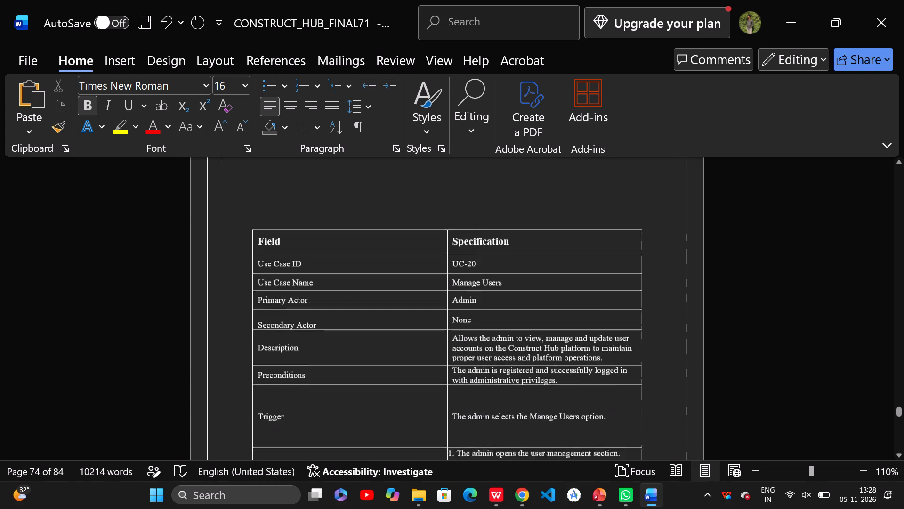
pyautogui.scroll(-6, 486, 282)
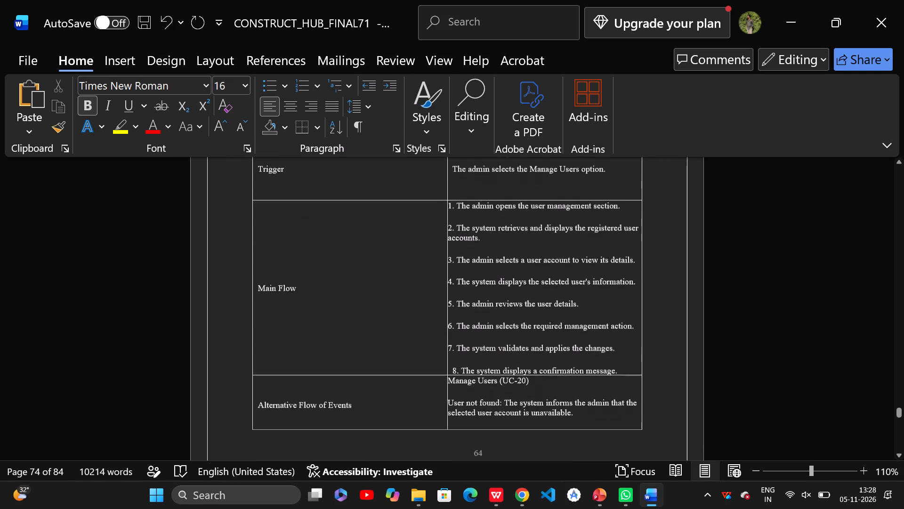
pyautogui.scroll(-3, 474, 306)
pyautogui.scroll(-4, 361, 350)
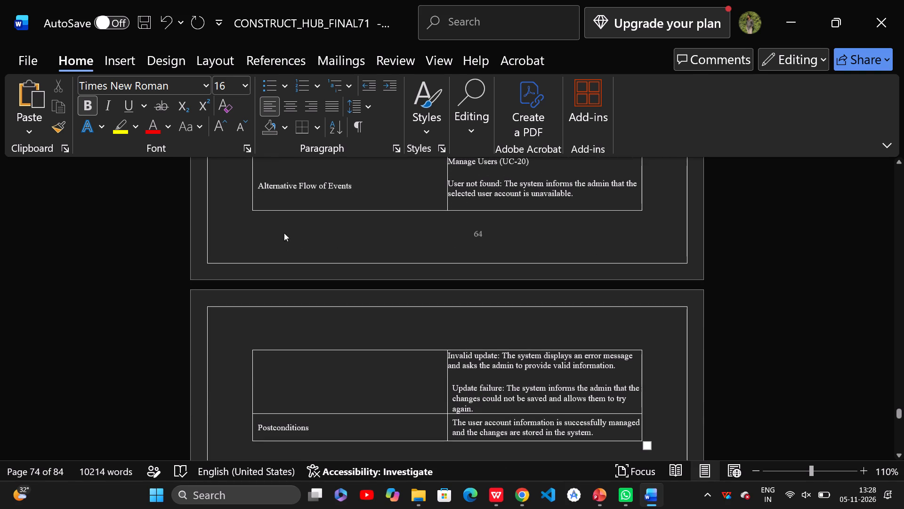
pyautogui.click(285, 224)
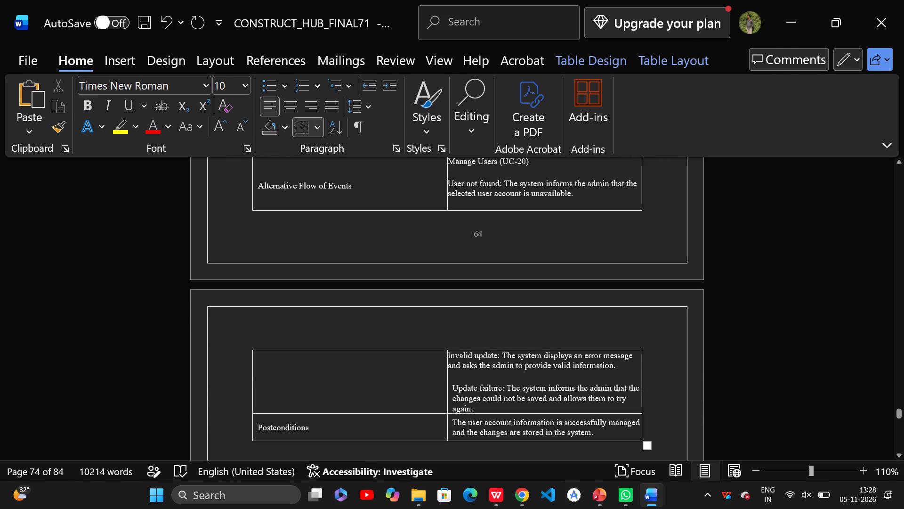
pyautogui.click(292, 328)
pyautogui.scroll(2, 327, 271)
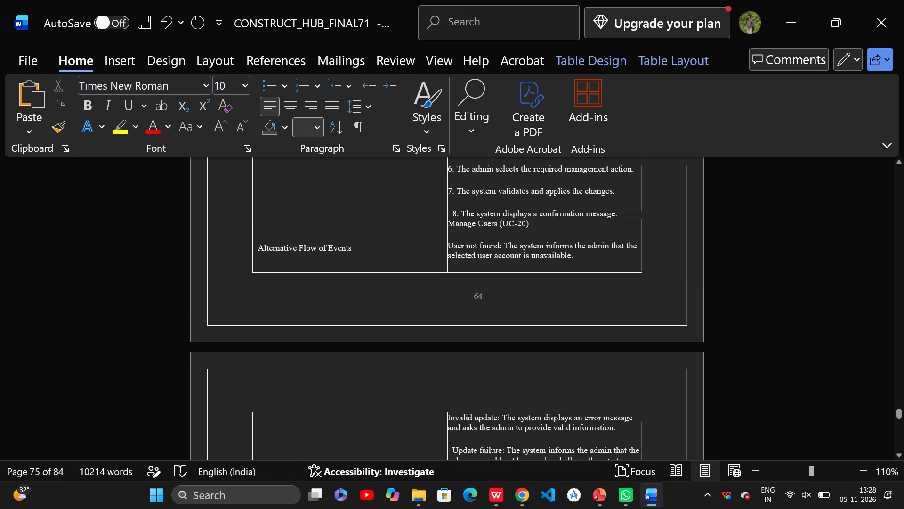
pyautogui.scroll(-3, 530, 349)
pyautogui.scroll(-3, 409, 363)
pyautogui.click(302, 341)
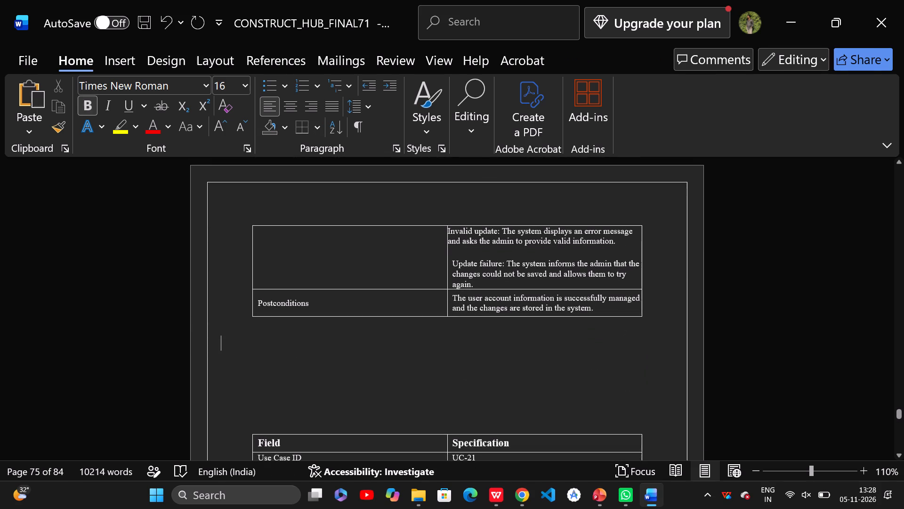
pyautogui.scroll(7, 366, 362)
pyautogui.scroll(-3, 506, 299)
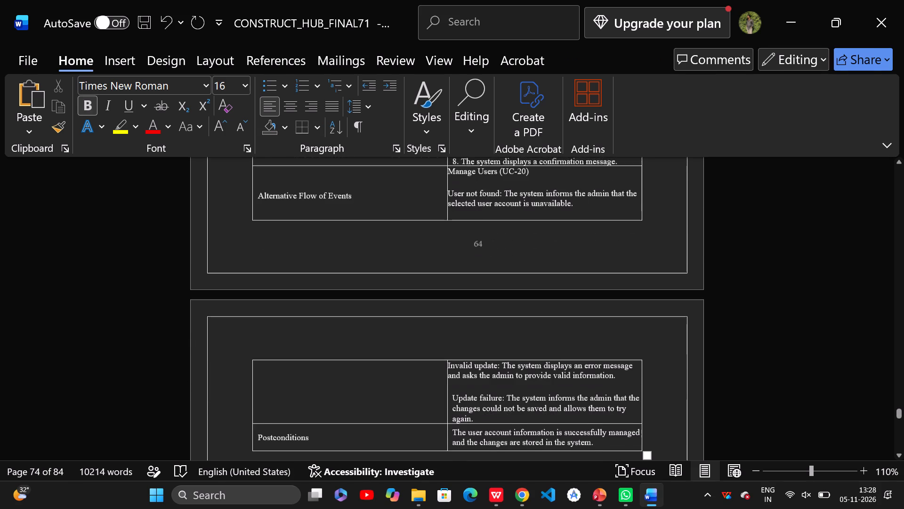
pyautogui.scroll(-3, 497, 395)
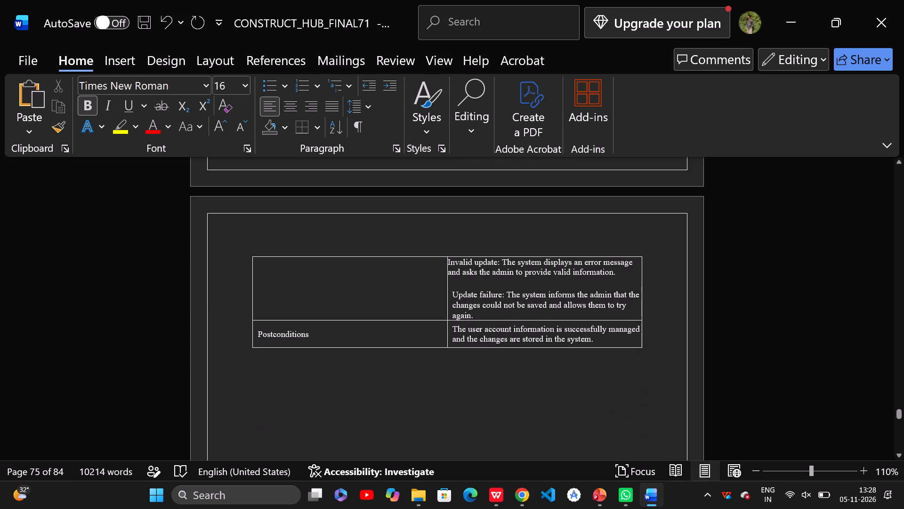
pyautogui.press('Return')
pyautogui.hotkey('ctrl', 'v')
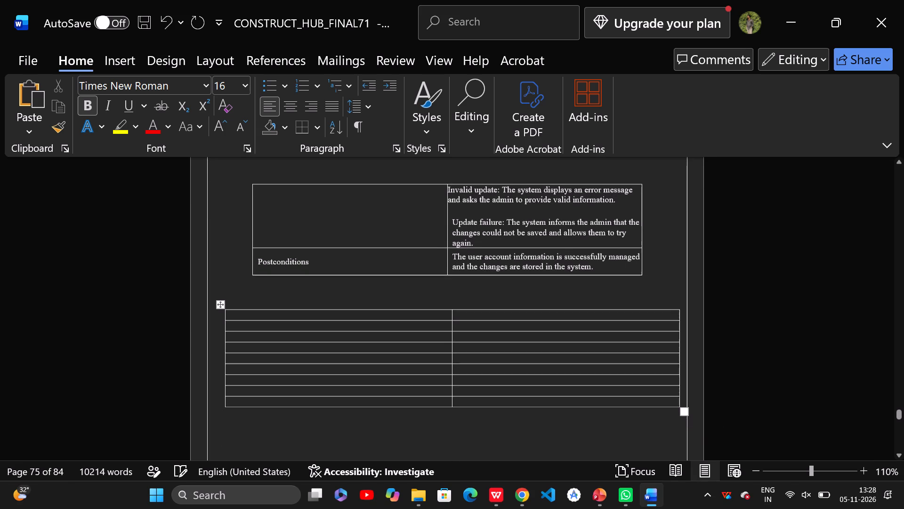
pyautogui.press('Return')
pyautogui.hotkey('ctrl', 'v')
pyautogui.press('Return')
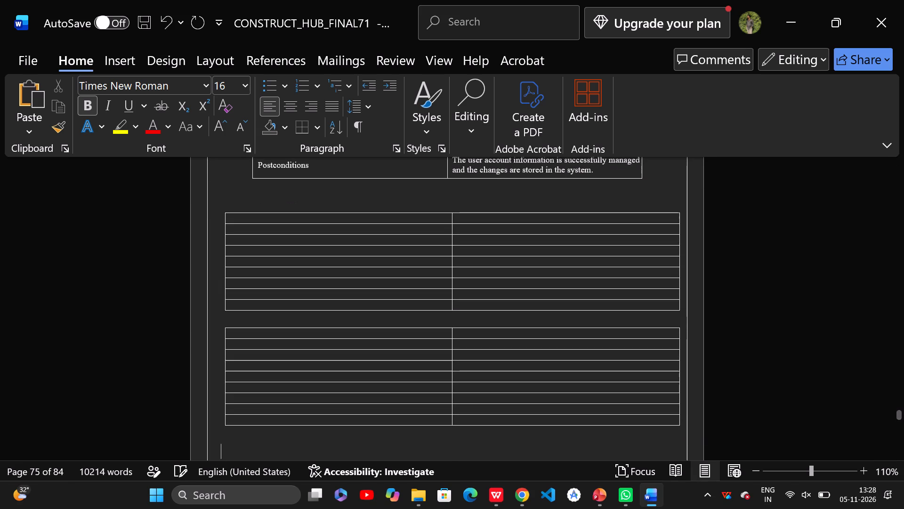
pyautogui.hotkey('ctrl', 'v')
# Insert three empty lines directly above the UC-21 Manage Suppliers & Transporters specification so it starts on a new page.
pyautogui.scroll(-8, 425, 361)
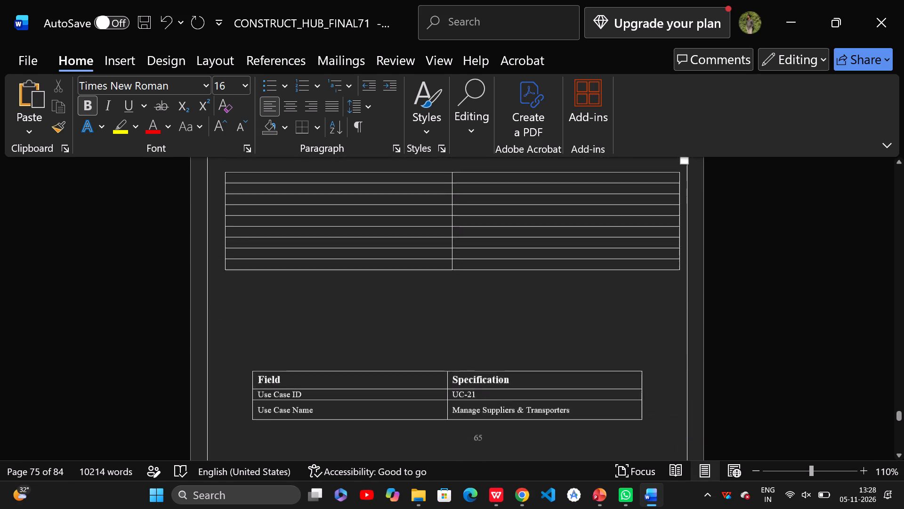
pyautogui.scroll(-12, 407, 358)
pyautogui.scroll(3, 417, 384)
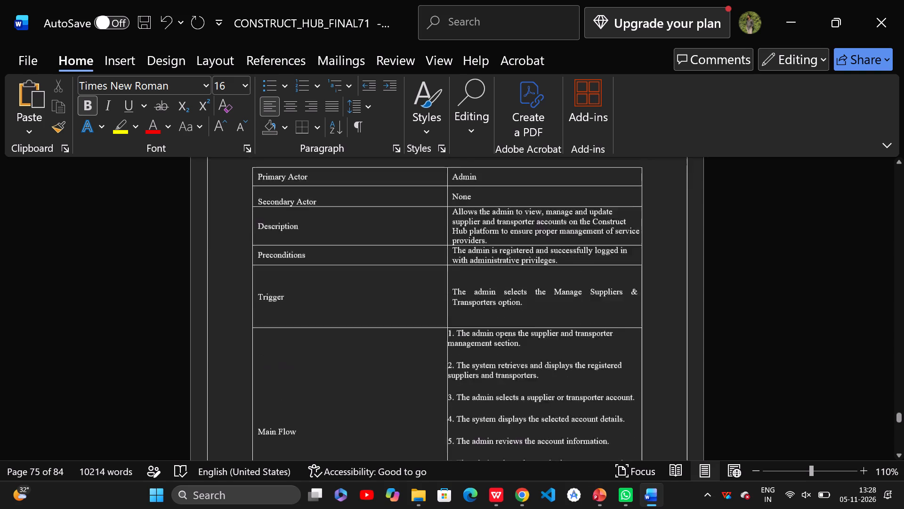
pyautogui.scroll(10, 417, 384)
pyautogui.click(261, 298)
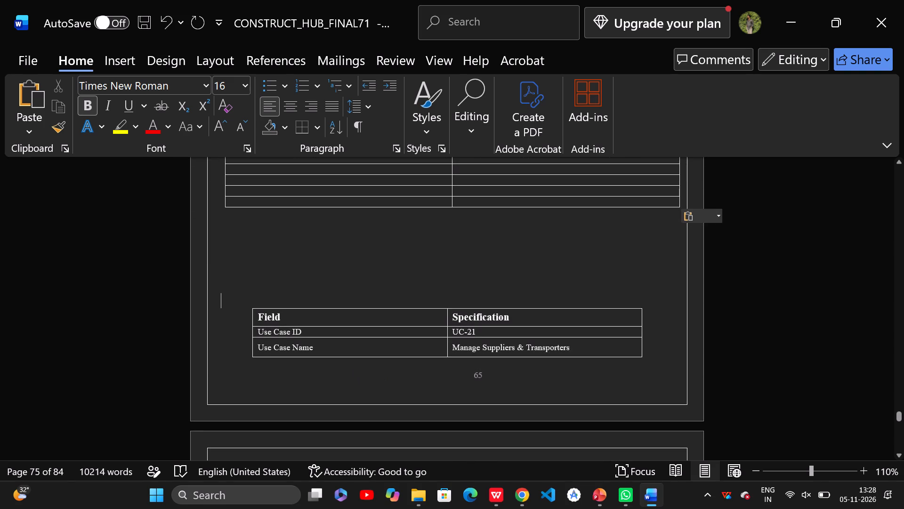
pyautogui.press('Return')
pyautogui.press('Return')
pyautogui.press('Return')
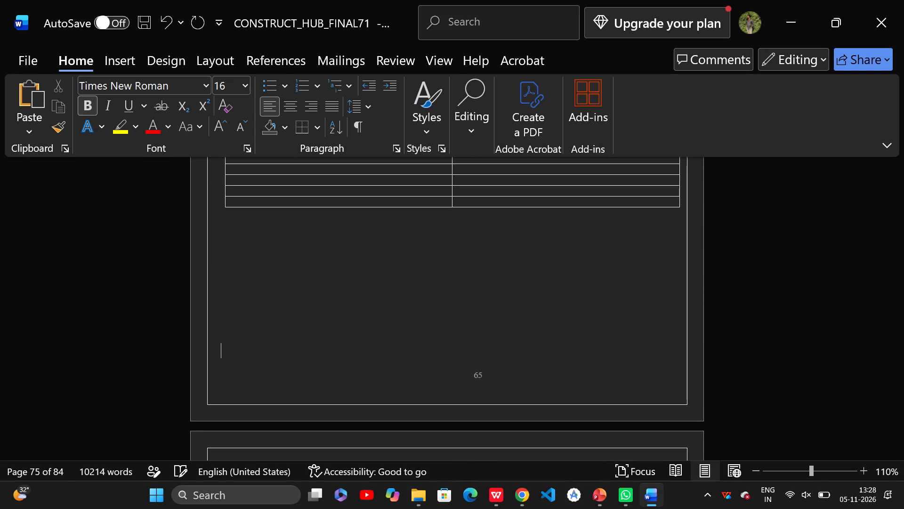
# Paste three copies of the blank nine-row table, separated by empty lines, below the UC-21 Manage Suppliers & Transporters specification.
pyautogui.scroll(-5, 428, 465)
pyautogui.scroll(-4, 450, 401)
pyautogui.scroll(-1, 458, 363)
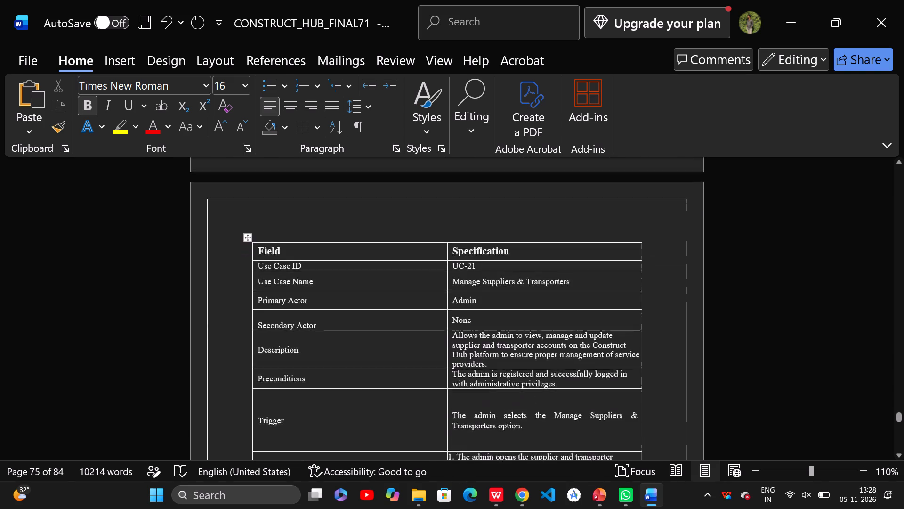
pyautogui.scroll(-2, 459, 367)
pyautogui.scroll(-5, 530, 368)
pyautogui.scroll(10, 525, 385)
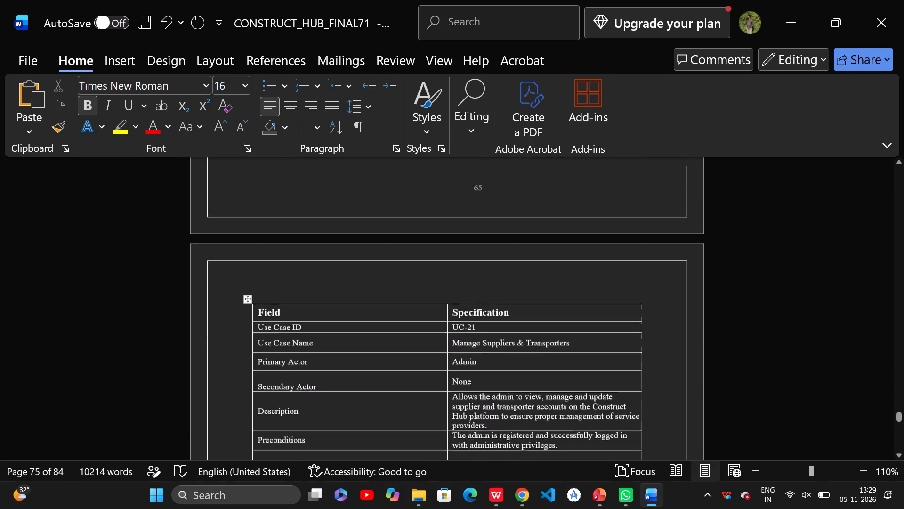
pyautogui.scroll(-12, 517, 388)
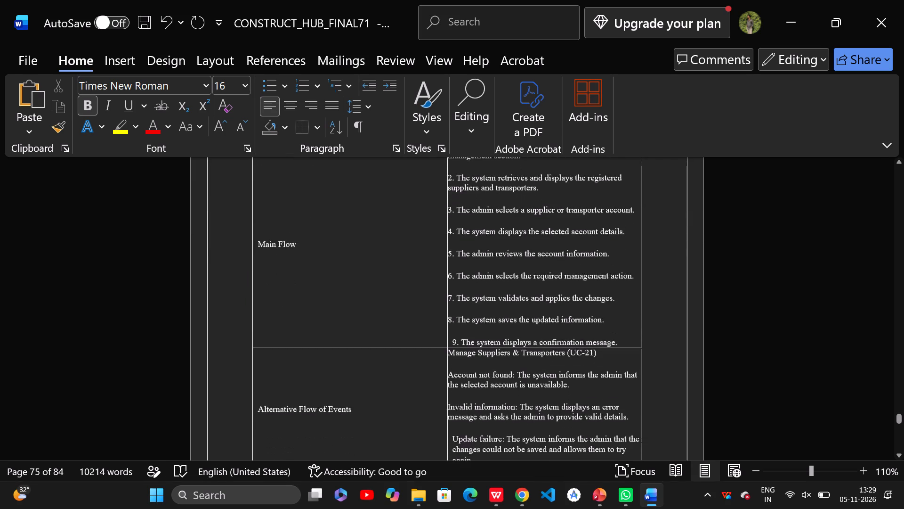
pyautogui.scroll(-1, 517, 391)
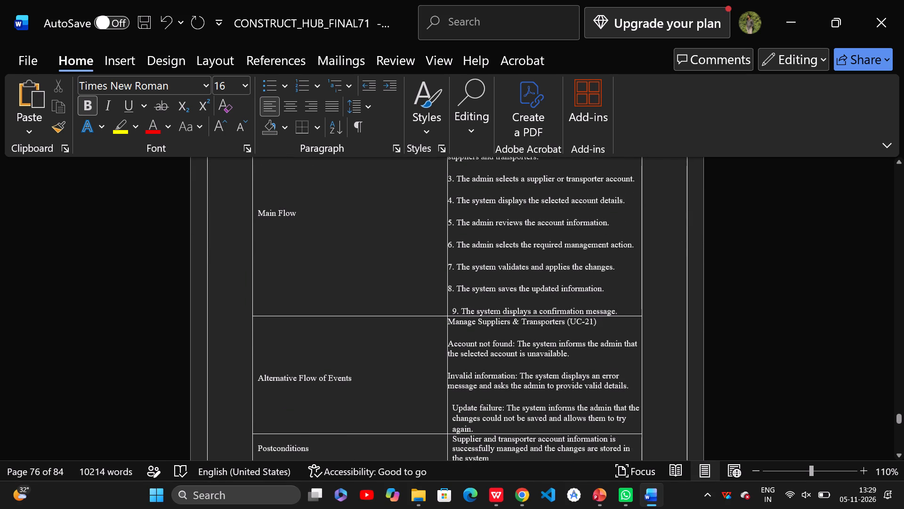
pyautogui.scroll(-10, 493, 426)
pyautogui.scroll(2, 345, 338)
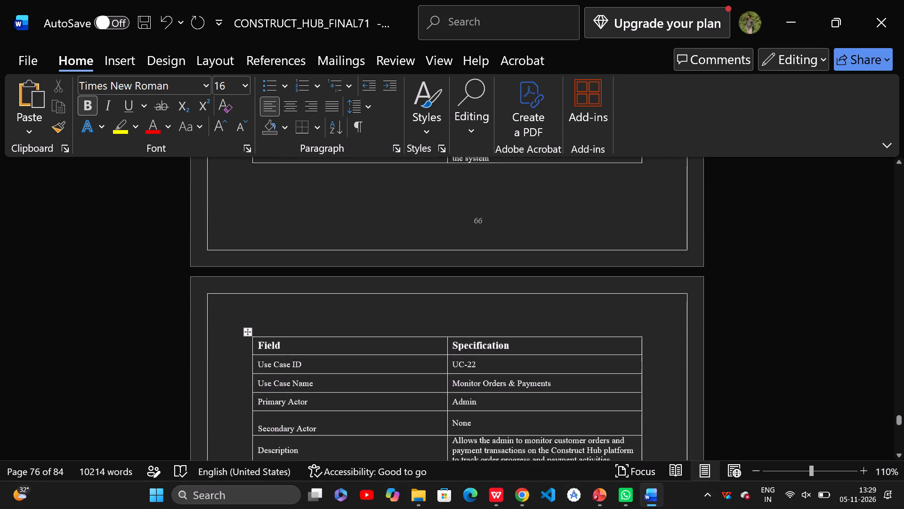
pyautogui.scroll(1, 345, 338)
pyautogui.click(288, 266)
pyautogui.hotkey('ctrl', 'v')
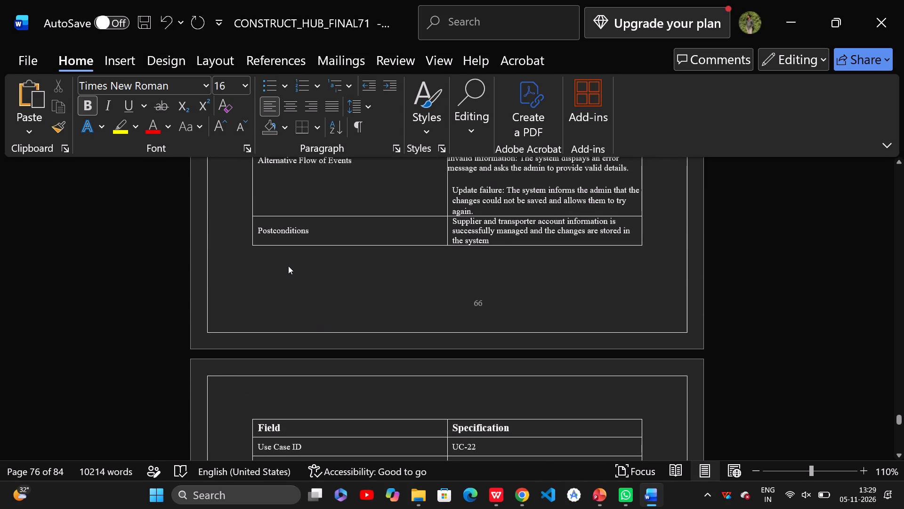
pyautogui.press('Return')
pyautogui.hotkey('ctrl', 'v')
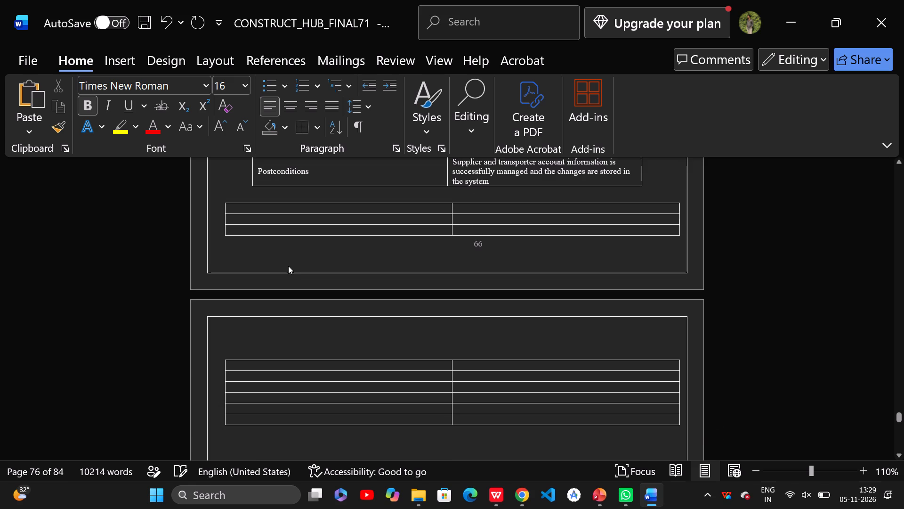
pyautogui.press('Return')
pyautogui.hotkey('ctrl', 'v')
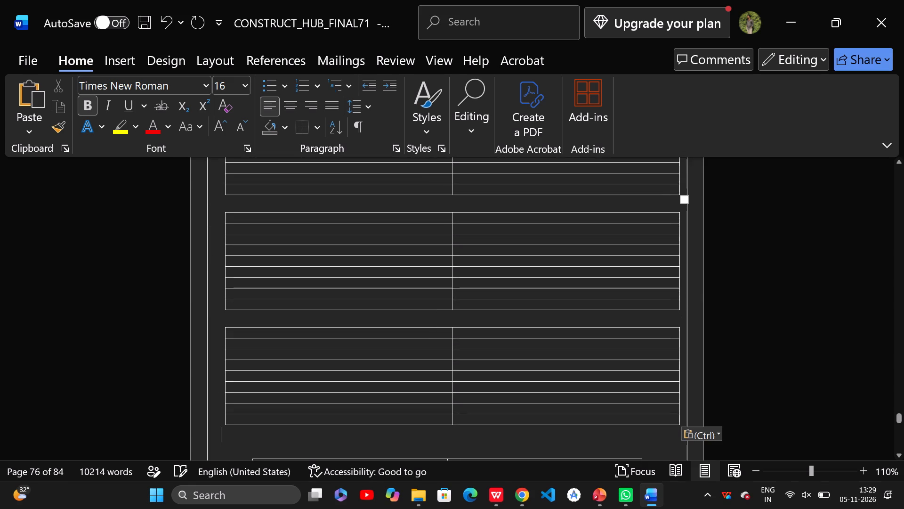
# Make space below the UC-22 Monitor Orders & Payments specification and paste three spaced copies of the blank nine-row table there.
pyautogui.scroll(-13, 282, 258)
pyautogui.scroll(-6, 299, 294)
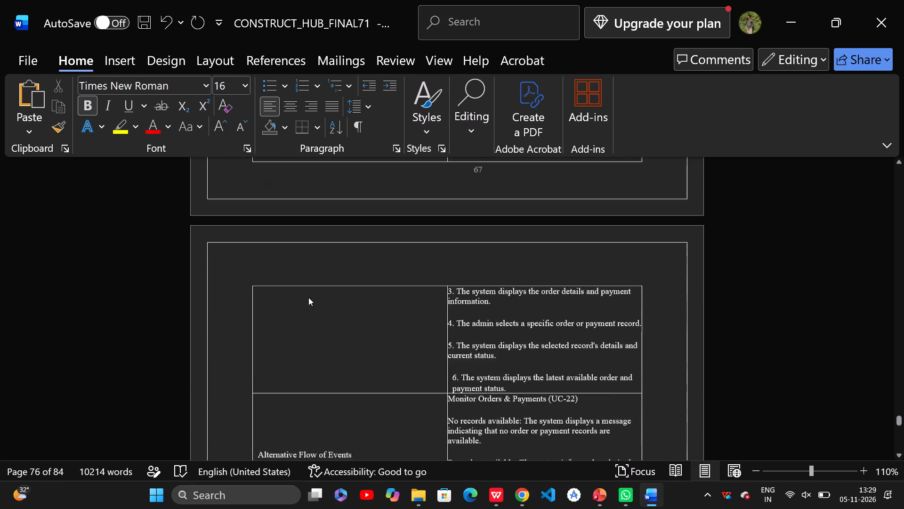
pyautogui.scroll(-4, 308, 297)
pyautogui.scroll(-1, 477, 342)
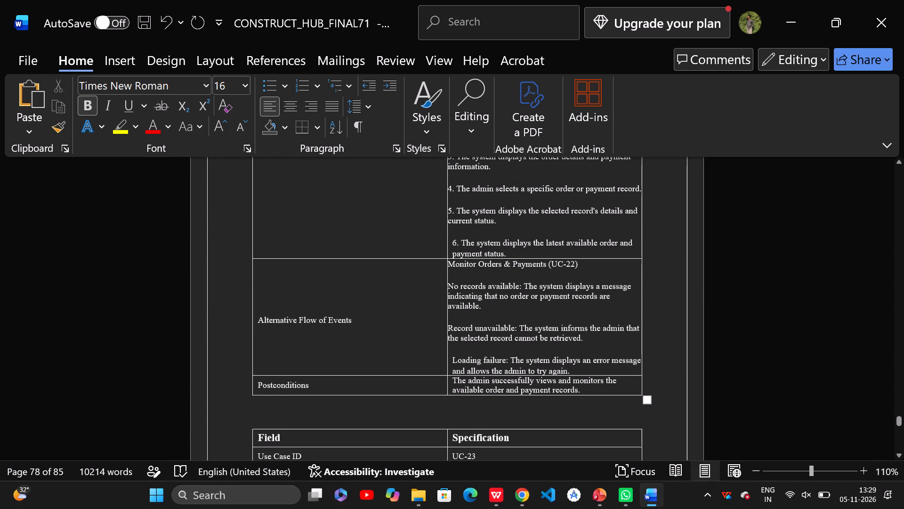
pyautogui.scroll(-1, 477, 343)
pyautogui.click(344, 353)
pyautogui.press('Return')
pyautogui.press('Return')
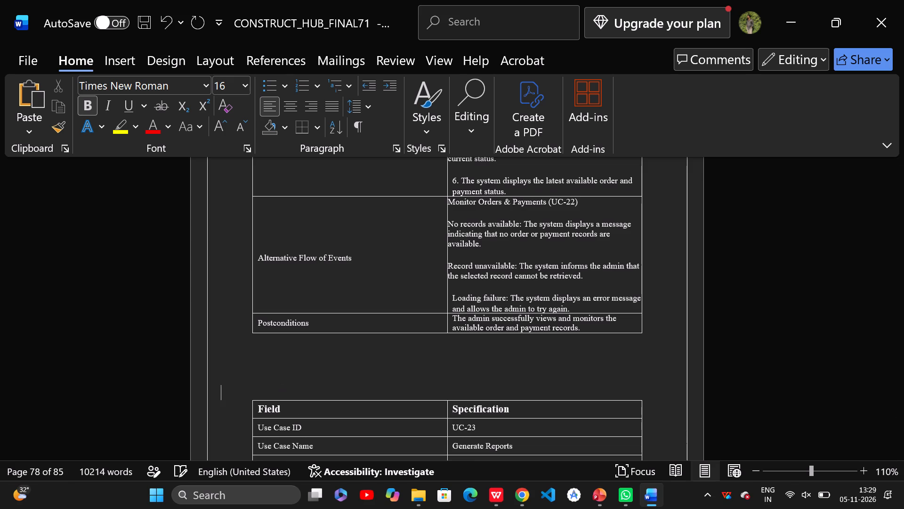
pyautogui.press('Up')
pyautogui.press('Up')
pyautogui.hotkey('ctrl', 'v')
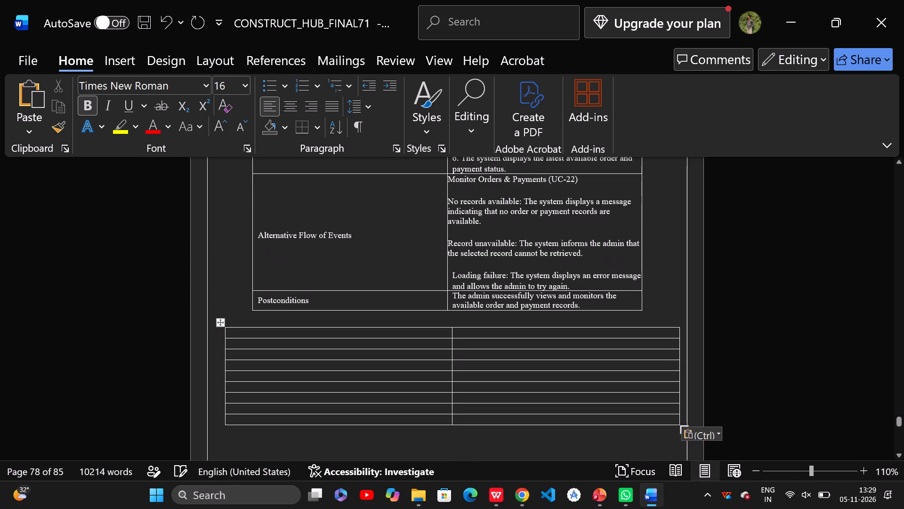
pyautogui.press('Return')
pyautogui.scroll(-1, 348, 353)
pyautogui.hotkey('ctrl', 'v')
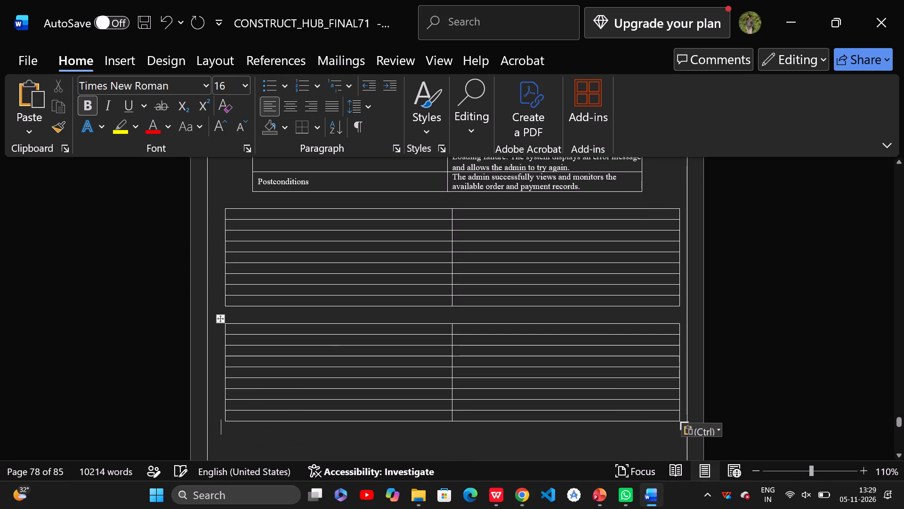
pyautogui.press('Return')
pyautogui.hotkey('ctrl', 'v')
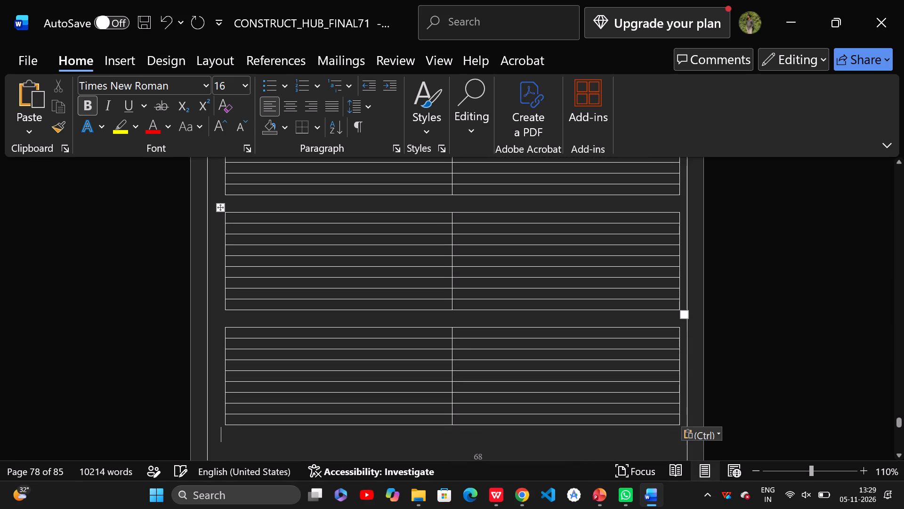
# Paste three copies of the blank nine-row table, separated by empty lines, between the UC-23 Generate Reports specification and section 4.9 ACTIVITY DIAGRAM.
pyautogui.scroll(-15, 373, 347)
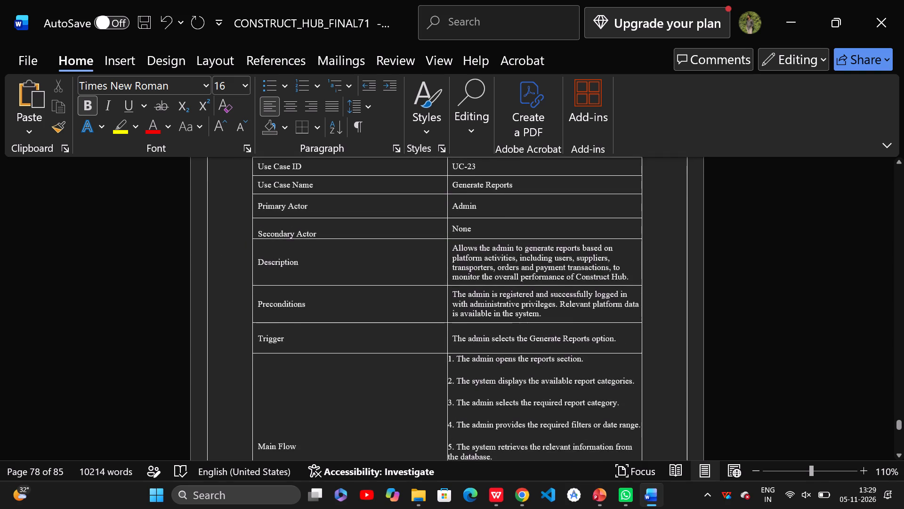
pyautogui.scroll(1, 394, 309)
pyautogui.scroll(-11, 394, 309)
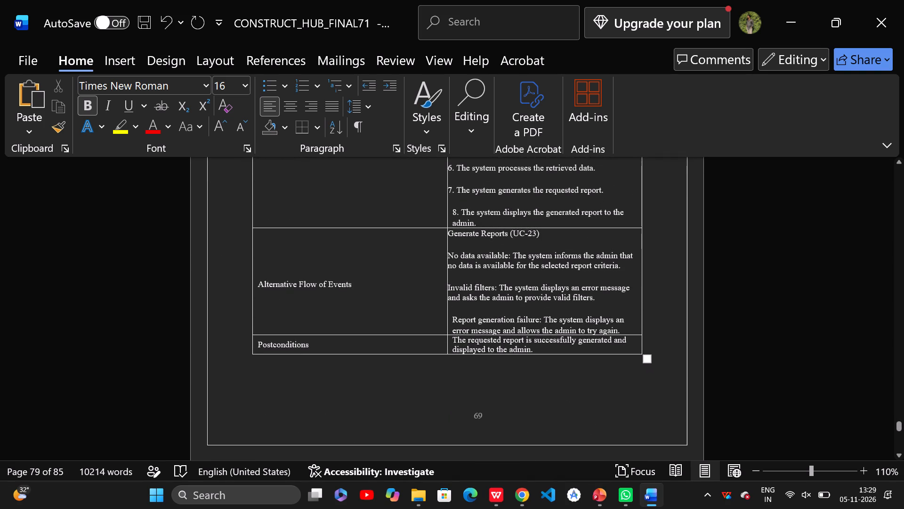
pyautogui.scroll(-3, 479, 319)
pyautogui.scroll(-1, 346, 338)
pyautogui.scroll(2, 303, 270)
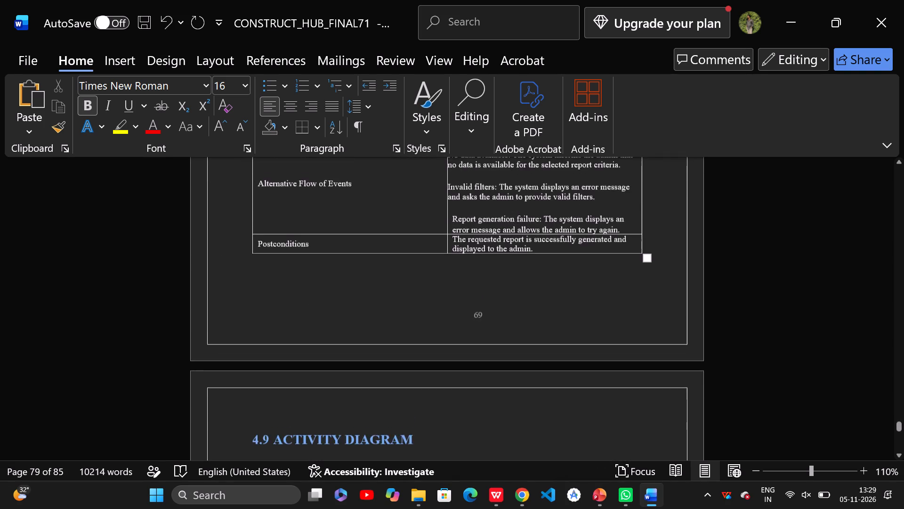
pyautogui.click(299, 313)
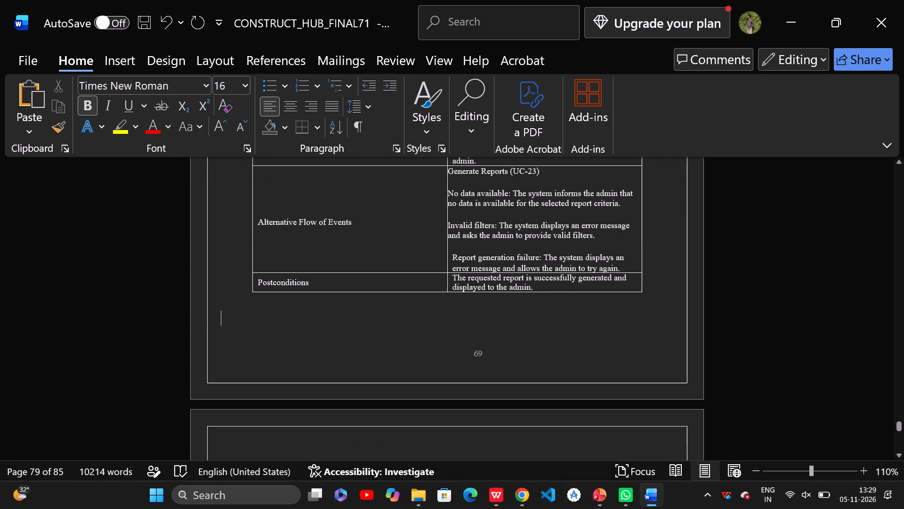
pyautogui.hotkey('ctrl', 'v')
pyautogui.press('Return')
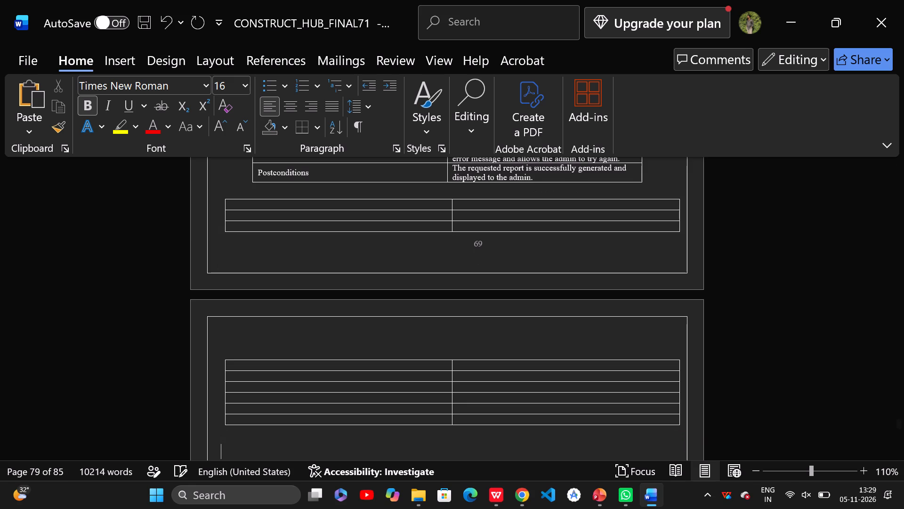
pyautogui.hotkey('ctrl', 'v')
pyautogui.scroll(-1, 310, 315)
pyautogui.press('Return')
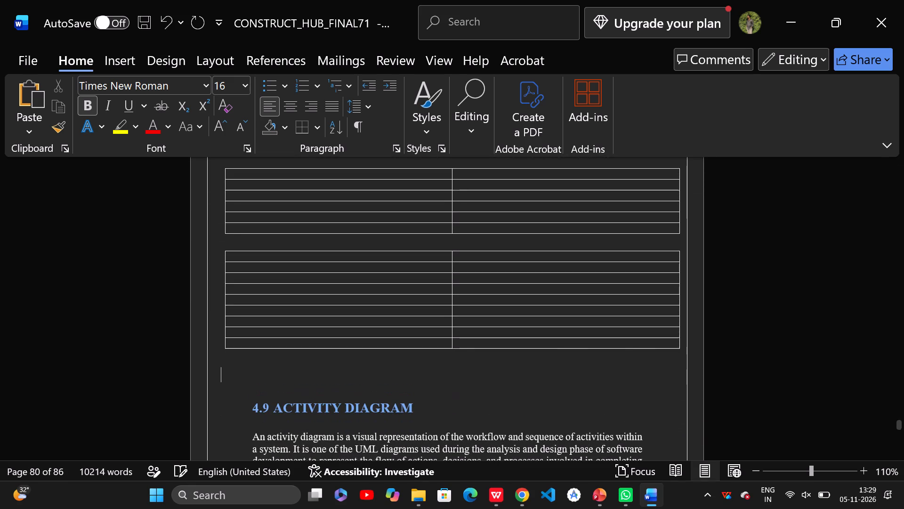
pyautogui.hotkey('ctrl', 'v')
pyautogui.scroll(-6, 308, 325)
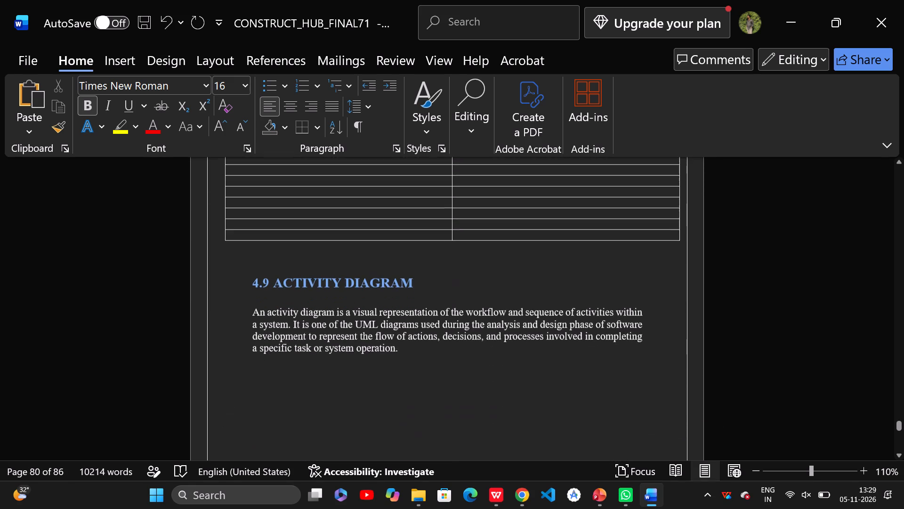
# Insert empty lines above the 4.9 ACTIVITY DIAGRAM heading to push the section onto a new page.
pyautogui.press('Return')
pyautogui.press('Return')
pyautogui.press('Return')
pyautogui.press('Return')
pyautogui.press('Return')
pyautogui.press('Return')
pyautogui.press('Return')
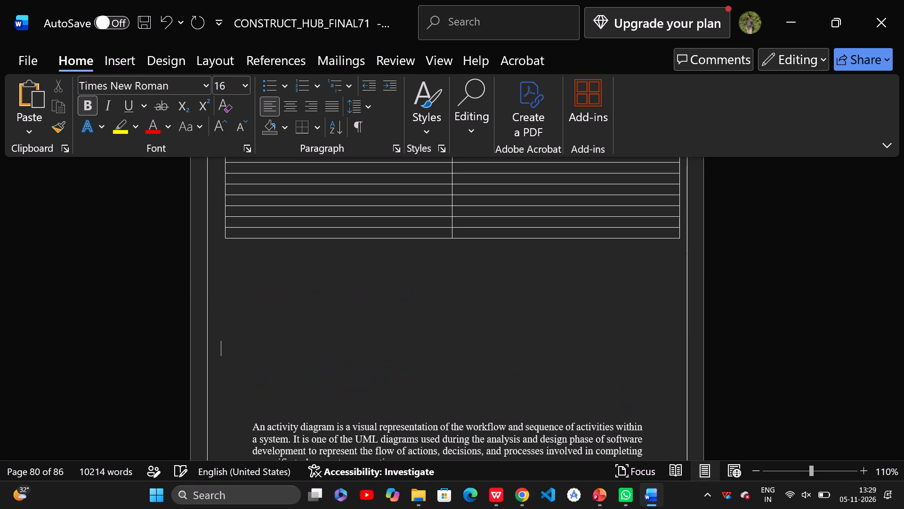
pyautogui.scroll(-4, 305, 304)
pyautogui.press('Return')
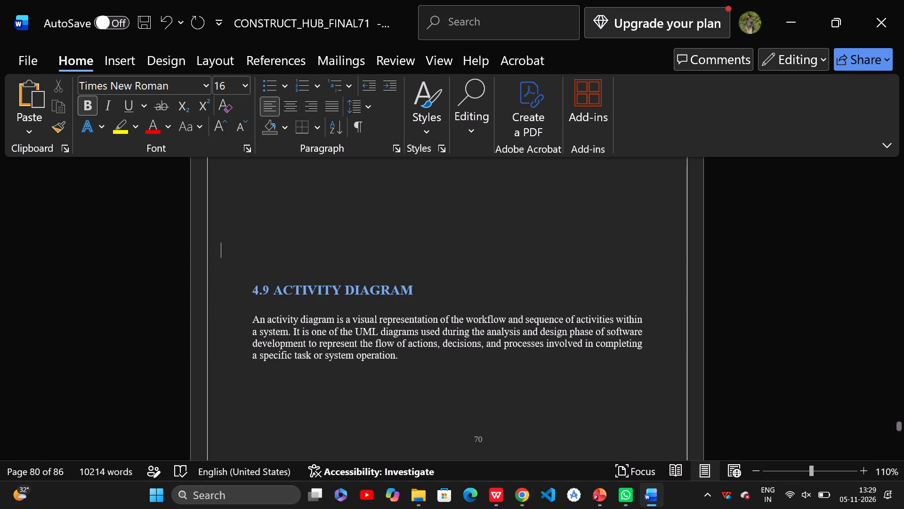
pyautogui.press('Return')
pyautogui.press('Return')
pyautogui.press('Return')
pyautogui.press('Return')
pyautogui.scroll(-1, 263, 283)
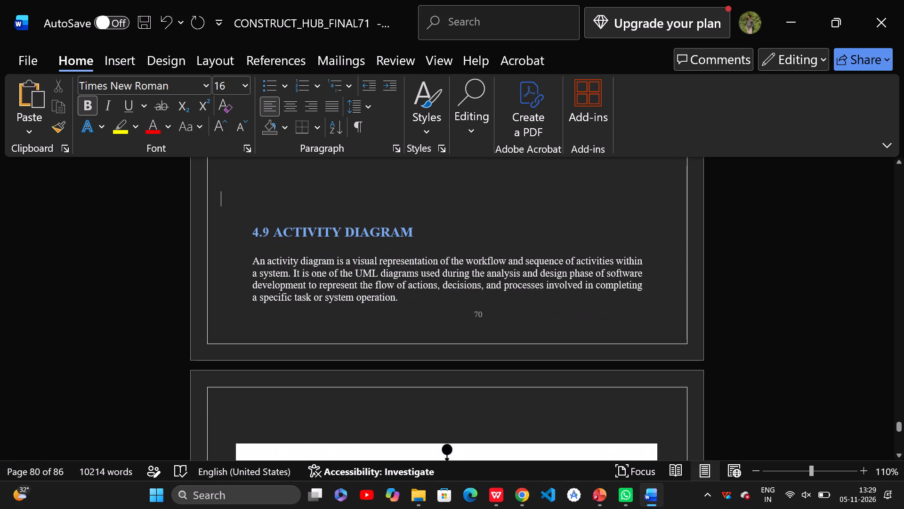
pyautogui.press('Return')
pyautogui.press('Return')
pyautogui.press('Return')
pyautogui.press('Return')
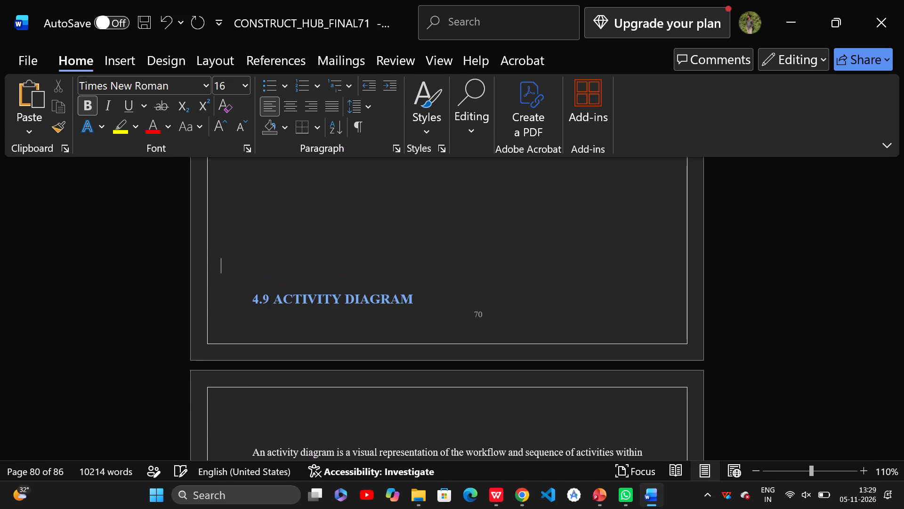
pyautogui.press('Return')
# Go back through the report from the UC-23 tables to the earlier customer use case specifications, checking the layout.
pyautogui.scroll(12, 258, 256)
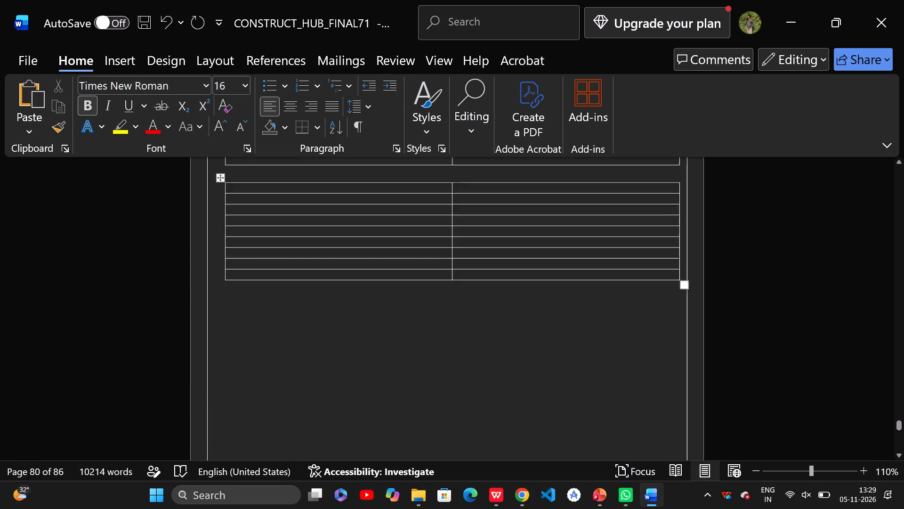
pyautogui.scroll(6, 289, 314)
pyautogui.scroll(9, 361, 355)
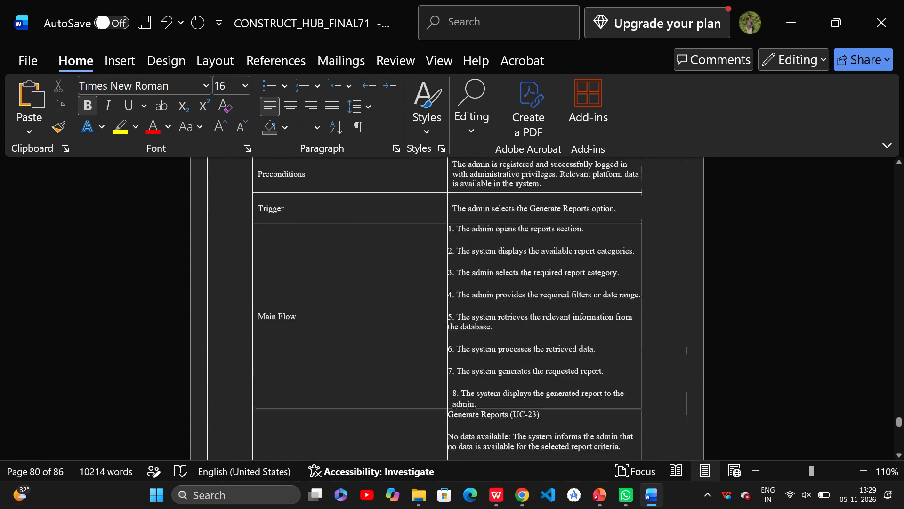
pyautogui.scroll(19, 360, 349)
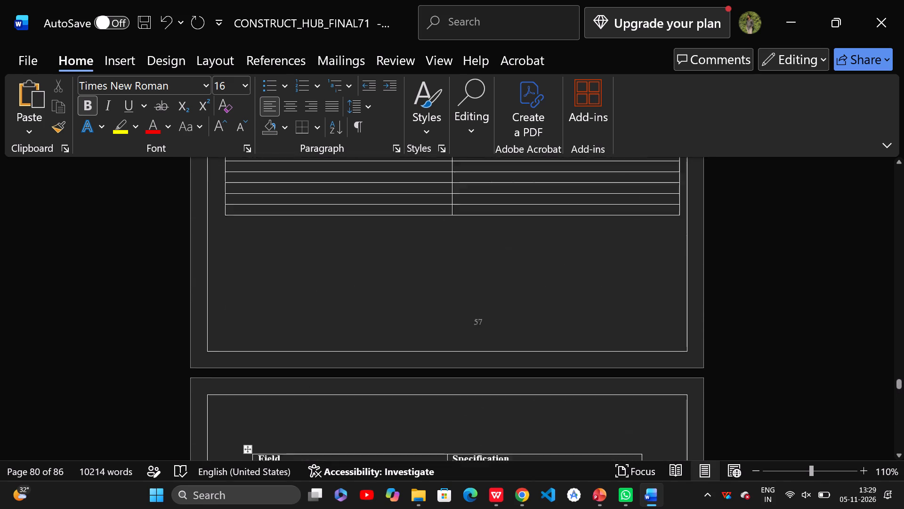
pyautogui.scroll(6, 360, 349)
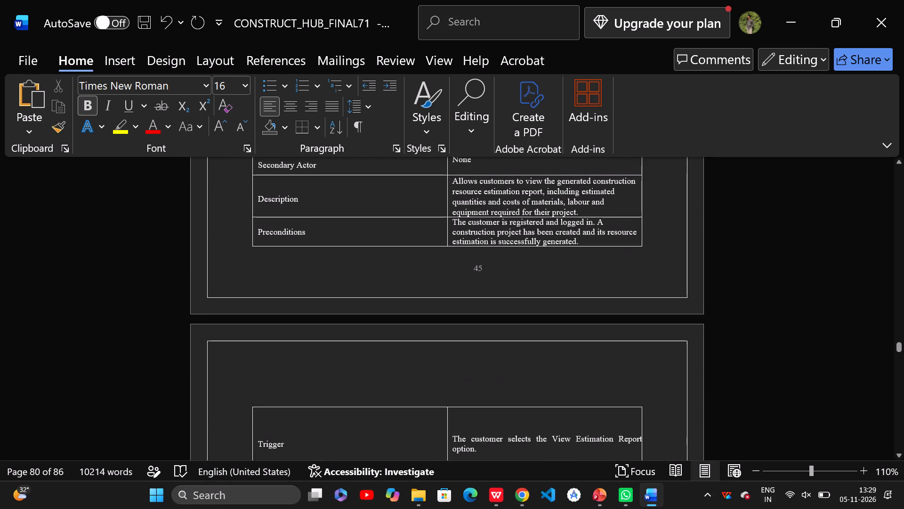
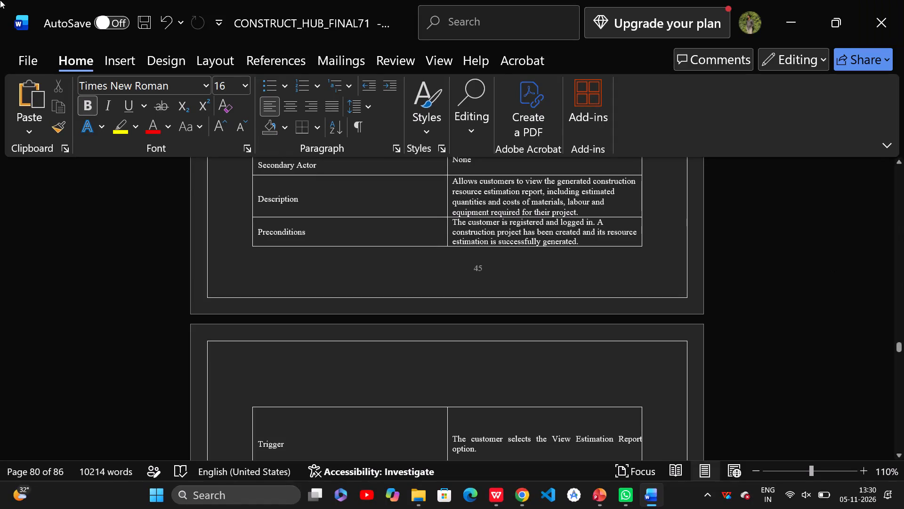
# Go back through the report from the UC-07 specification to UC-01 Register, checking the specifications and the blank tables after each.
pyautogui.scroll(5, 280, 284)
pyautogui.scroll(20, 358, 333)
pyautogui.scroll(3, 358, 333)
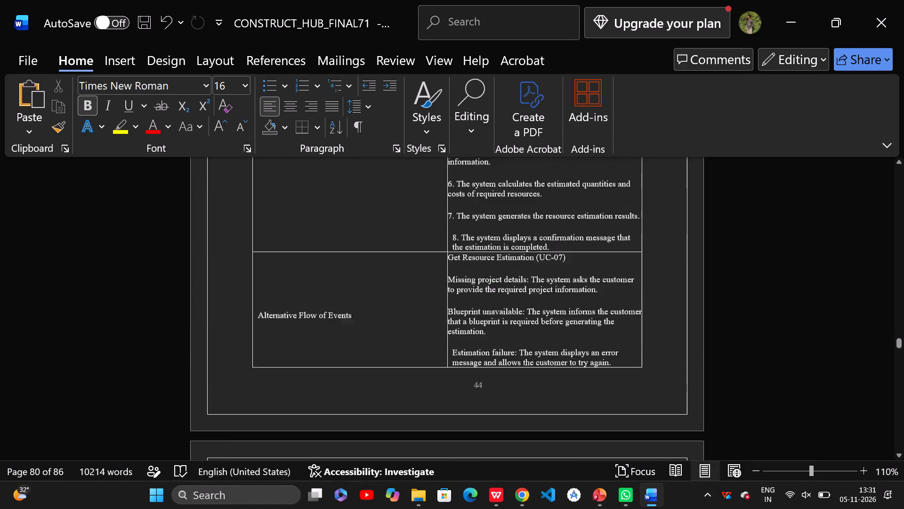
pyautogui.scroll(20, 357, 310)
pyautogui.scroll(19, 357, 310)
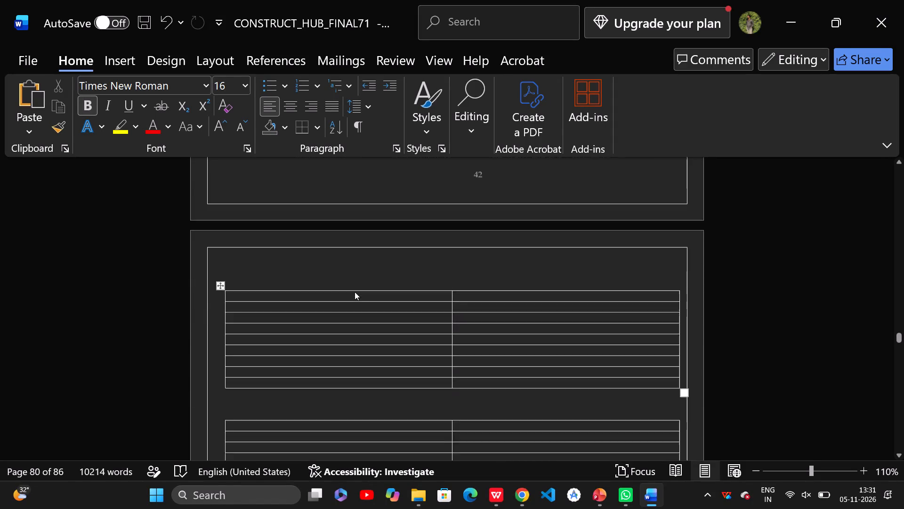
pyautogui.scroll(20, 355, 292)
pyautogui.scroll(18, 355, 292)
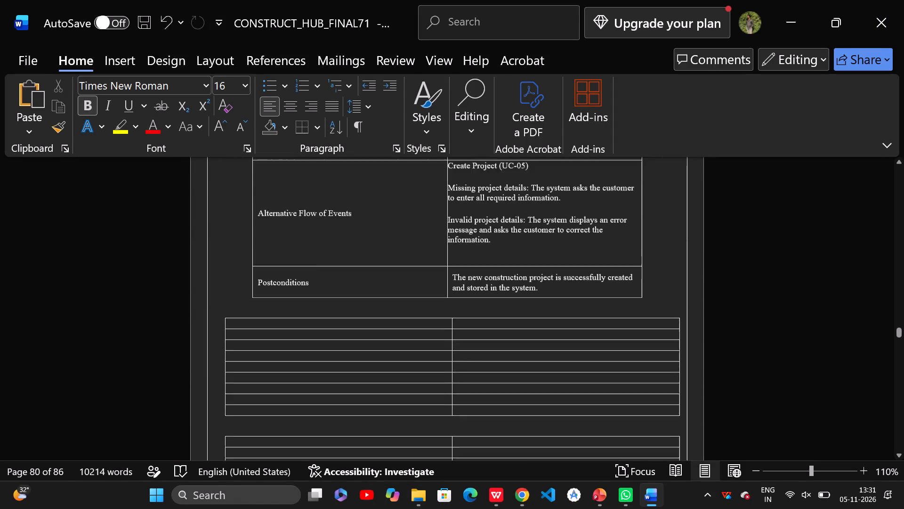
pyautogui.scroll(20, 356, 272)
pyautogui.scroll(8, 356, 272)
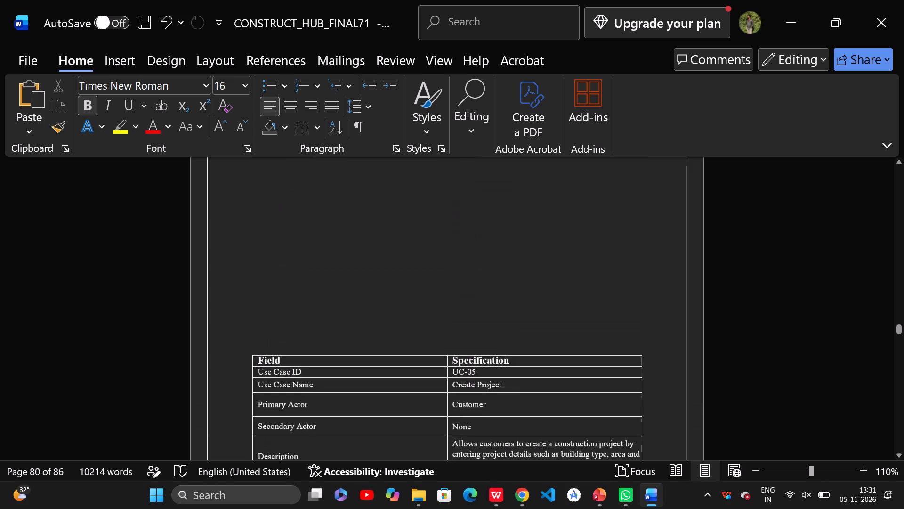
pyautogui.scroll(-4, 379, 350)
pyautogui.scroll(20, 378, 343)
pyautogui.scroll(2, 378, 343)
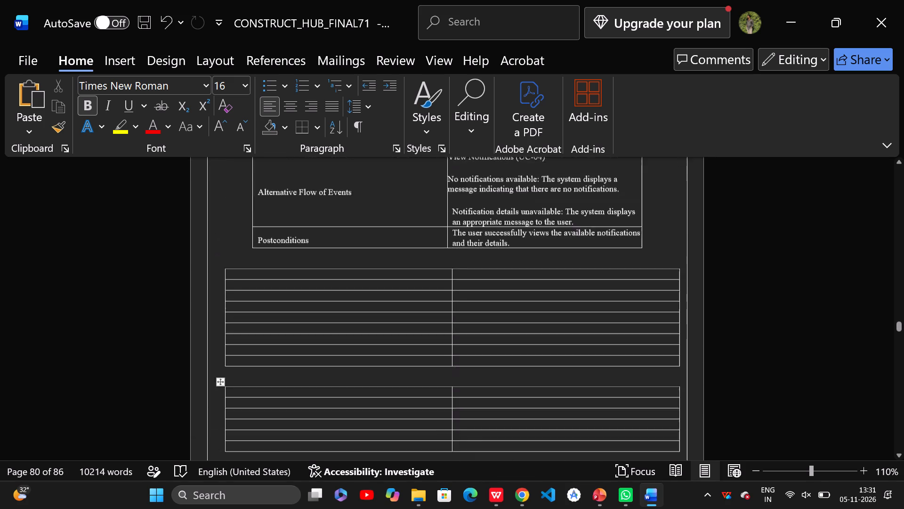
pyautogui.scroll(9, 358, 356)
pyautogui.scroll(16, 358, 356)
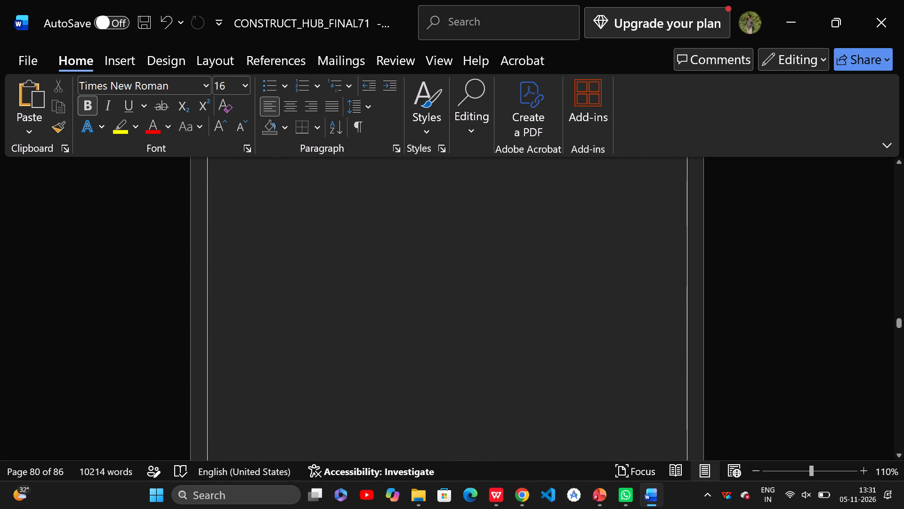
pyautogui.scroll(20, 319, 383)
pyautogui.scroll(15, 319, 383)
pyautogui.scroll(11, 346, 371)
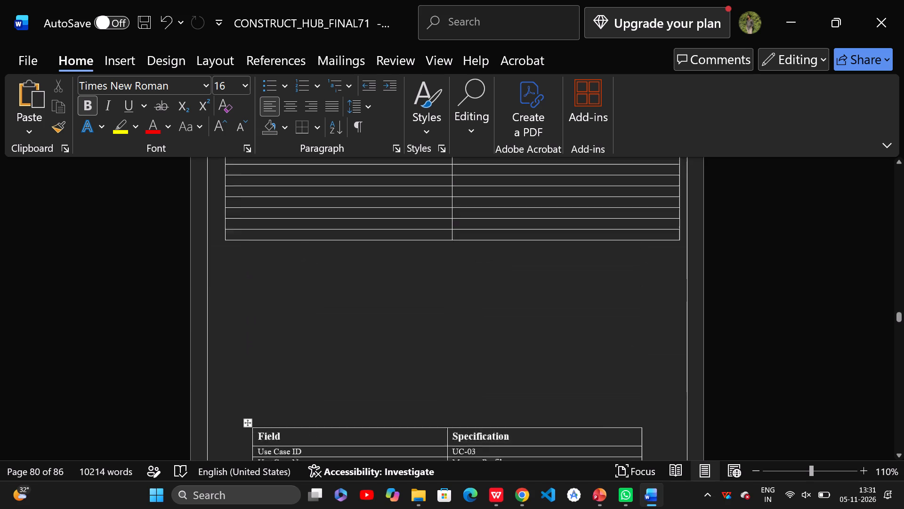
pyautogui.scroll(20, 358, 378)
pyautogui.scroll(10, 358, 378)
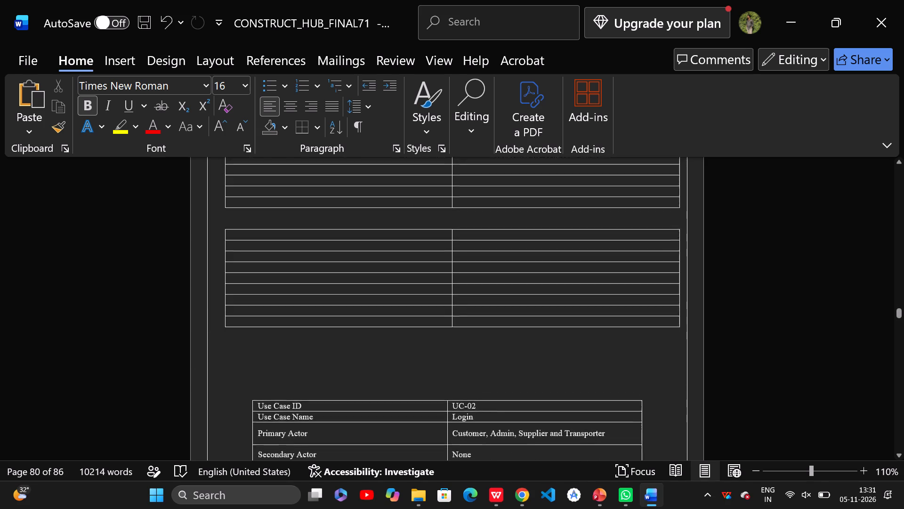
pyautogui.scroll(15, 334, 420)
pyautogui.scroll(6, 365, 369)
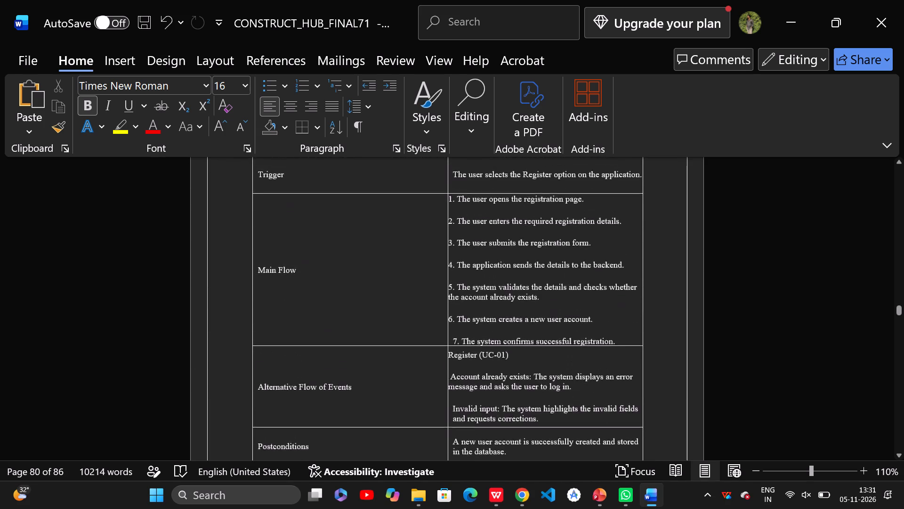
pyautogui.scroll(5, 364, 369)
pyautogui.scroll(-4, 400, 308)
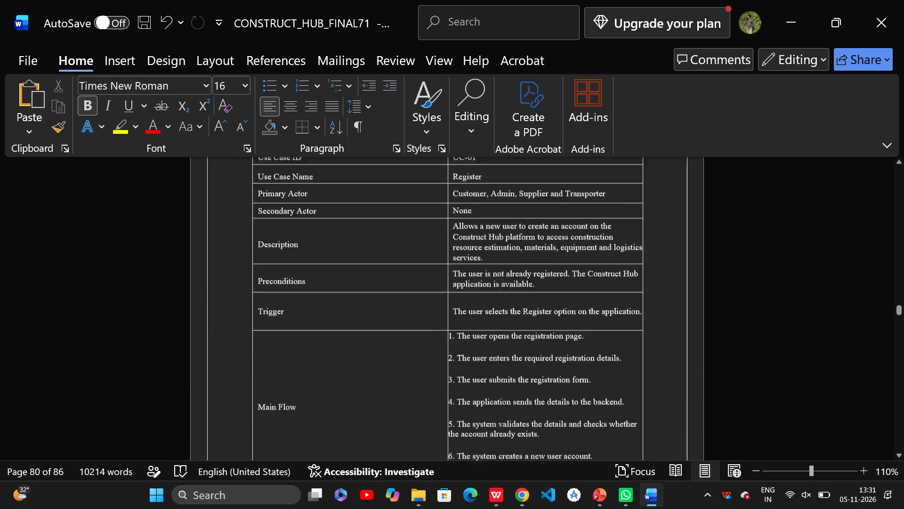
pyautogui.scroll(-15, 397, 313)
pyautogui.scroll(11, 399, 349)
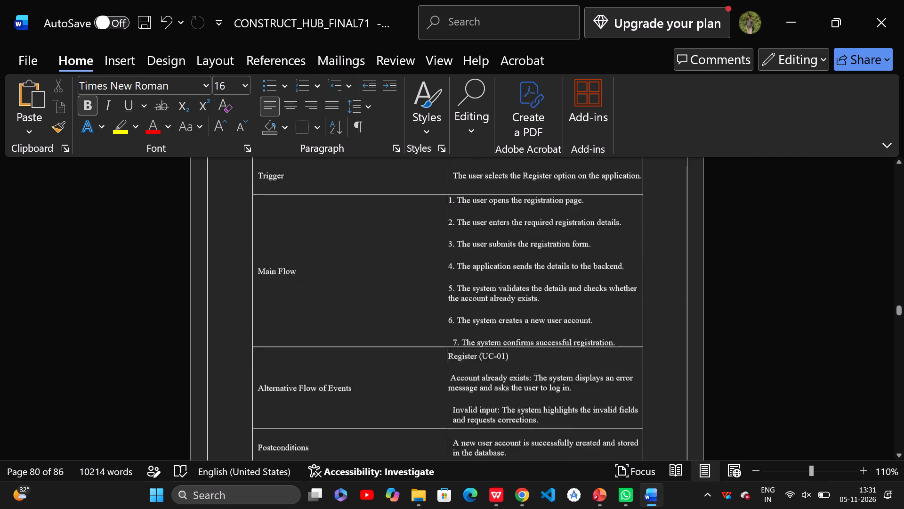
pyautogui.scroll(9, 392, 357)
pyautogui.scroll(-7, 387, 349)
pyautogui.scroll(5, 393, 333)
pyautogui.scroll(-20, 392, 333)
pyautogui.scroll(-1, 392, 333)
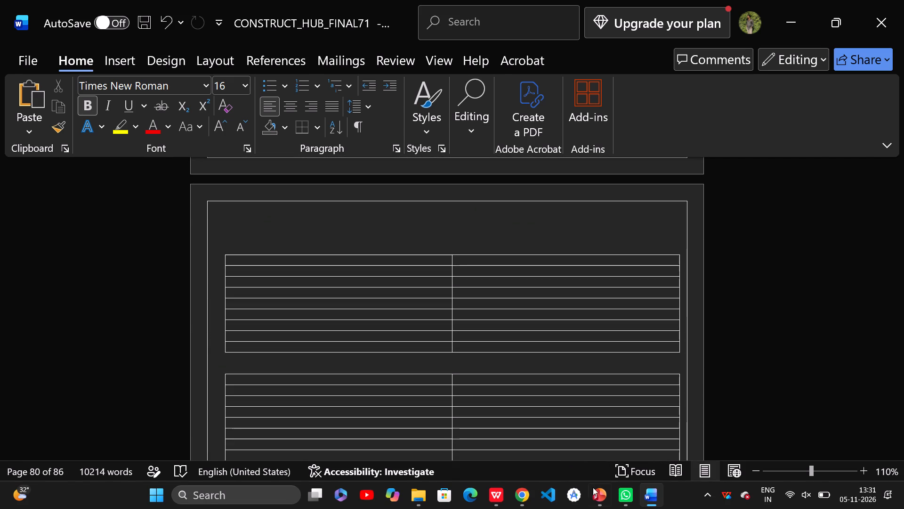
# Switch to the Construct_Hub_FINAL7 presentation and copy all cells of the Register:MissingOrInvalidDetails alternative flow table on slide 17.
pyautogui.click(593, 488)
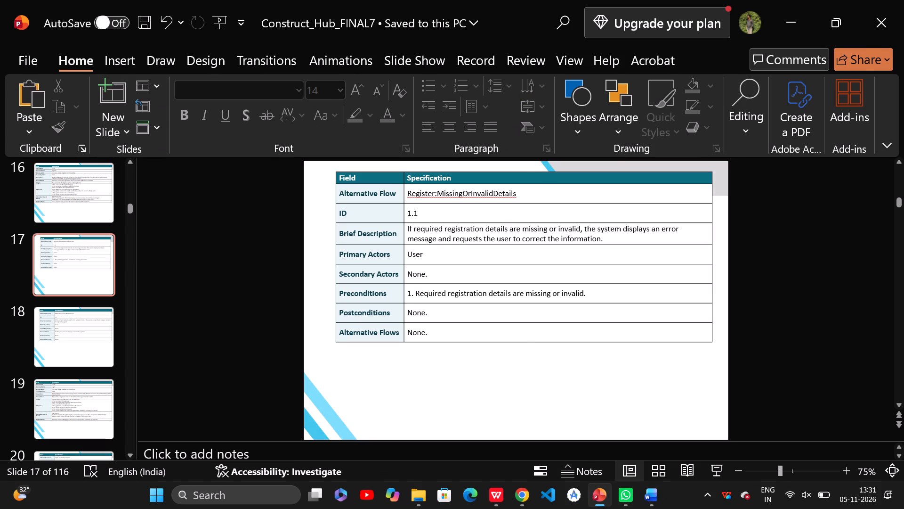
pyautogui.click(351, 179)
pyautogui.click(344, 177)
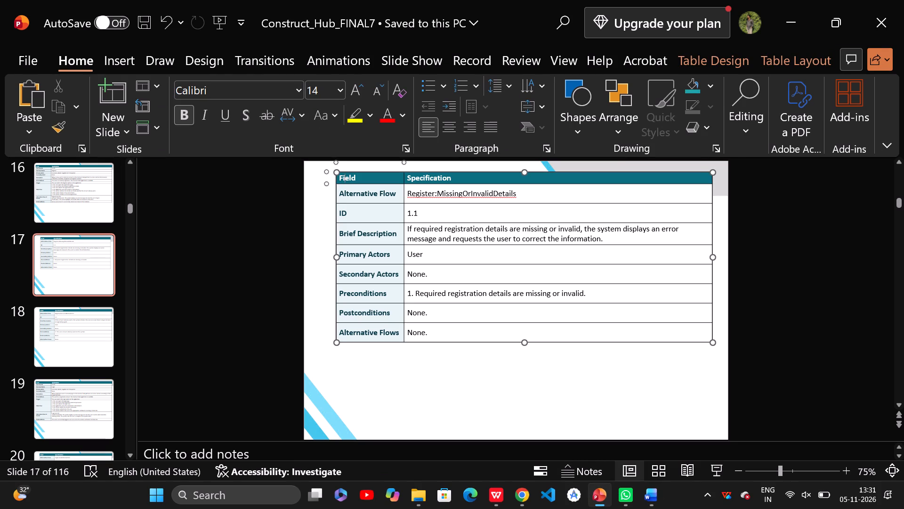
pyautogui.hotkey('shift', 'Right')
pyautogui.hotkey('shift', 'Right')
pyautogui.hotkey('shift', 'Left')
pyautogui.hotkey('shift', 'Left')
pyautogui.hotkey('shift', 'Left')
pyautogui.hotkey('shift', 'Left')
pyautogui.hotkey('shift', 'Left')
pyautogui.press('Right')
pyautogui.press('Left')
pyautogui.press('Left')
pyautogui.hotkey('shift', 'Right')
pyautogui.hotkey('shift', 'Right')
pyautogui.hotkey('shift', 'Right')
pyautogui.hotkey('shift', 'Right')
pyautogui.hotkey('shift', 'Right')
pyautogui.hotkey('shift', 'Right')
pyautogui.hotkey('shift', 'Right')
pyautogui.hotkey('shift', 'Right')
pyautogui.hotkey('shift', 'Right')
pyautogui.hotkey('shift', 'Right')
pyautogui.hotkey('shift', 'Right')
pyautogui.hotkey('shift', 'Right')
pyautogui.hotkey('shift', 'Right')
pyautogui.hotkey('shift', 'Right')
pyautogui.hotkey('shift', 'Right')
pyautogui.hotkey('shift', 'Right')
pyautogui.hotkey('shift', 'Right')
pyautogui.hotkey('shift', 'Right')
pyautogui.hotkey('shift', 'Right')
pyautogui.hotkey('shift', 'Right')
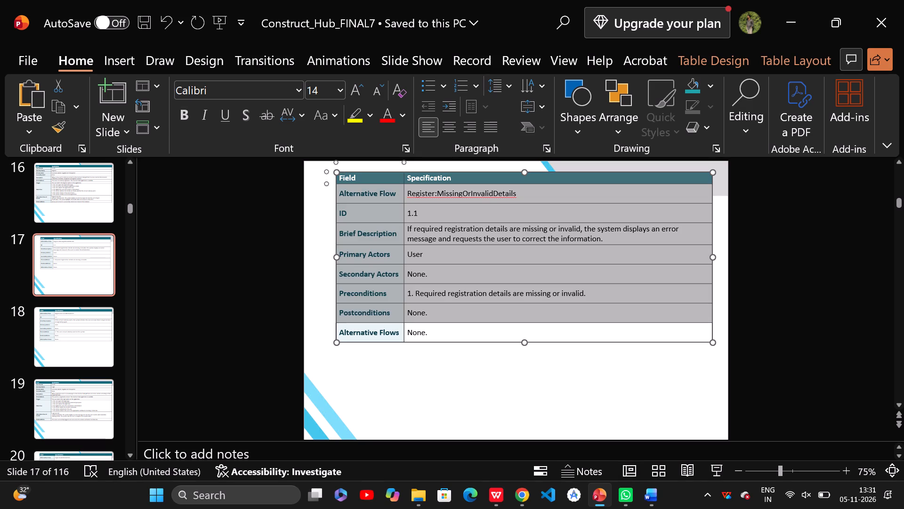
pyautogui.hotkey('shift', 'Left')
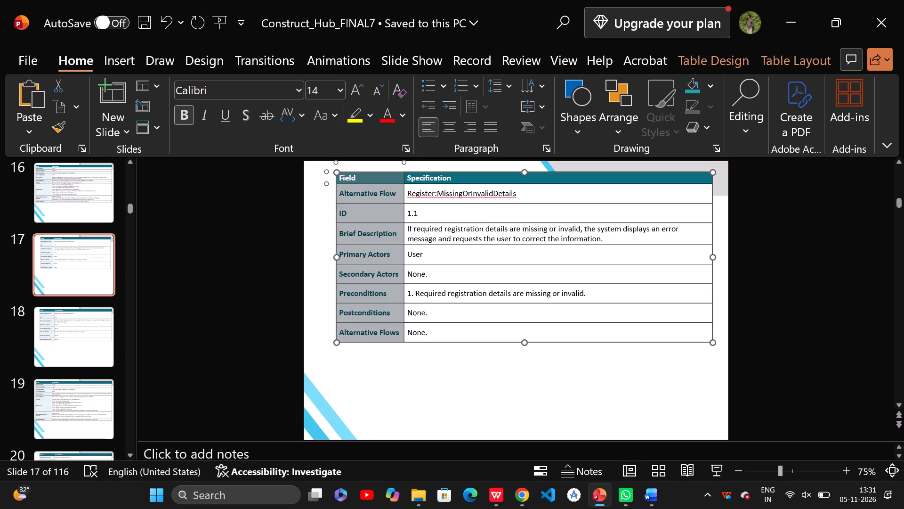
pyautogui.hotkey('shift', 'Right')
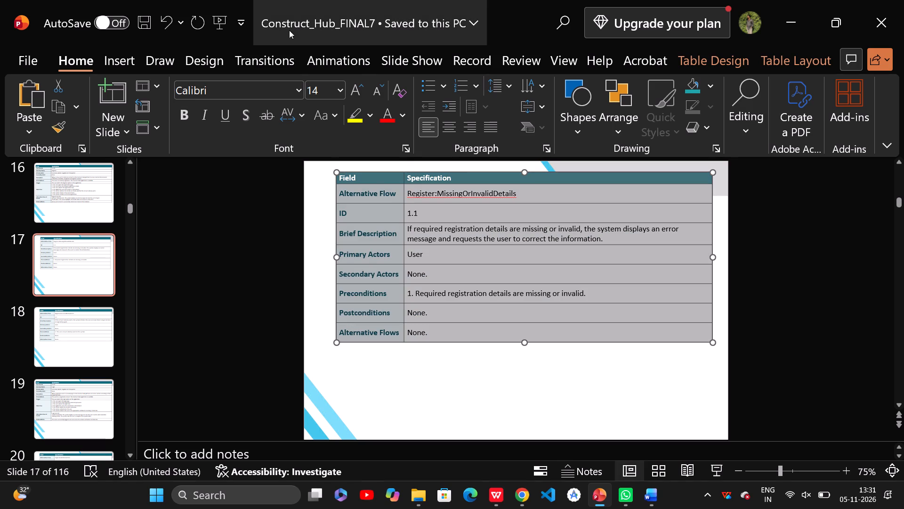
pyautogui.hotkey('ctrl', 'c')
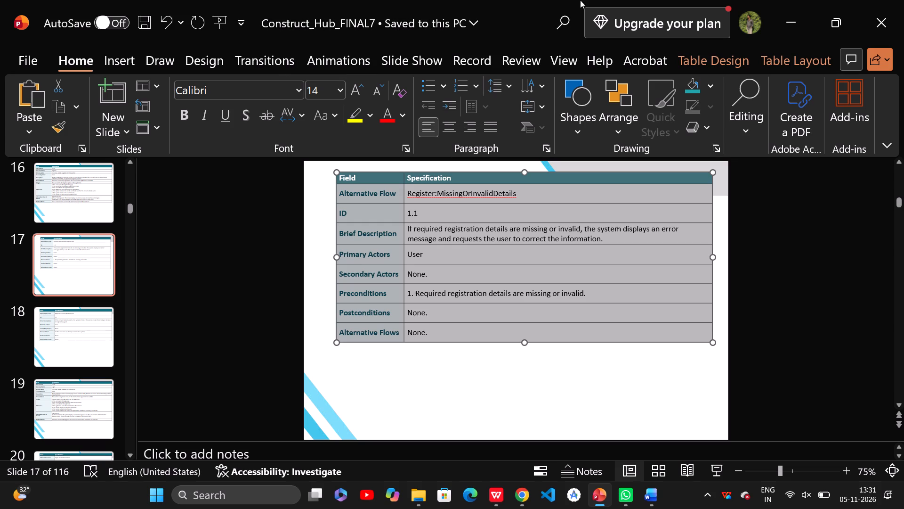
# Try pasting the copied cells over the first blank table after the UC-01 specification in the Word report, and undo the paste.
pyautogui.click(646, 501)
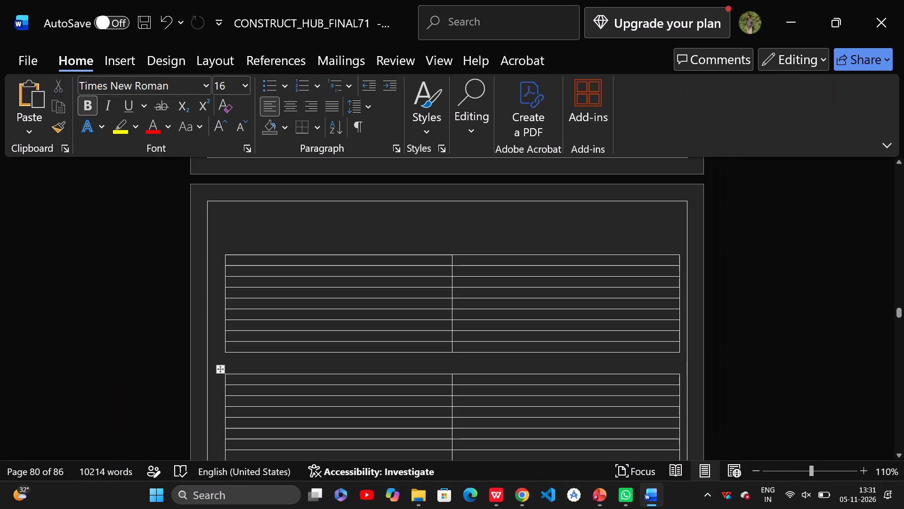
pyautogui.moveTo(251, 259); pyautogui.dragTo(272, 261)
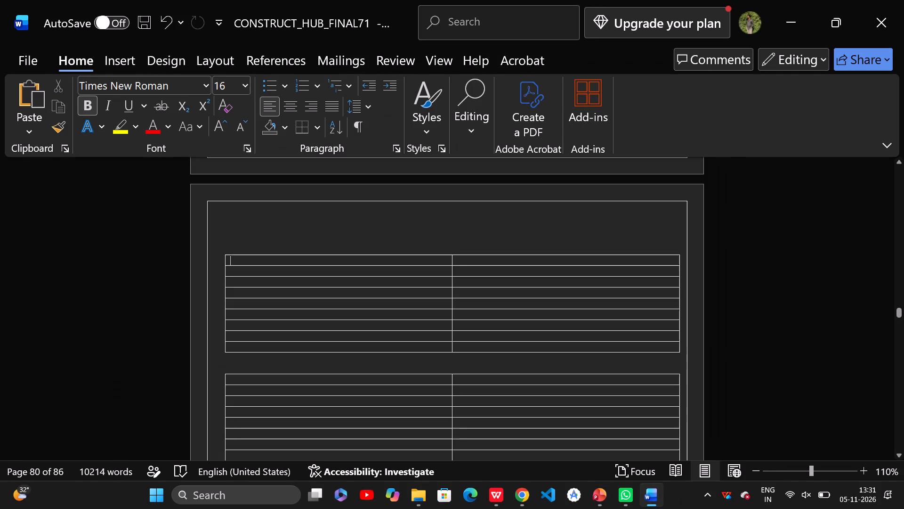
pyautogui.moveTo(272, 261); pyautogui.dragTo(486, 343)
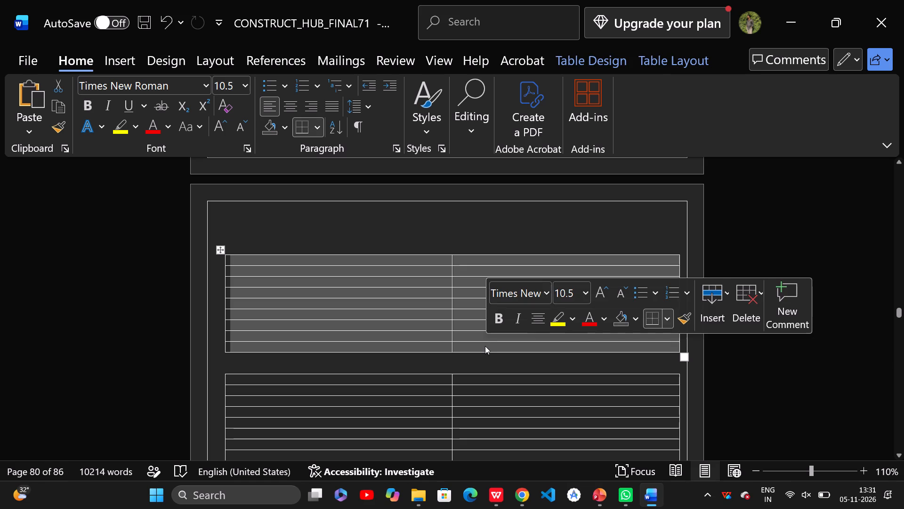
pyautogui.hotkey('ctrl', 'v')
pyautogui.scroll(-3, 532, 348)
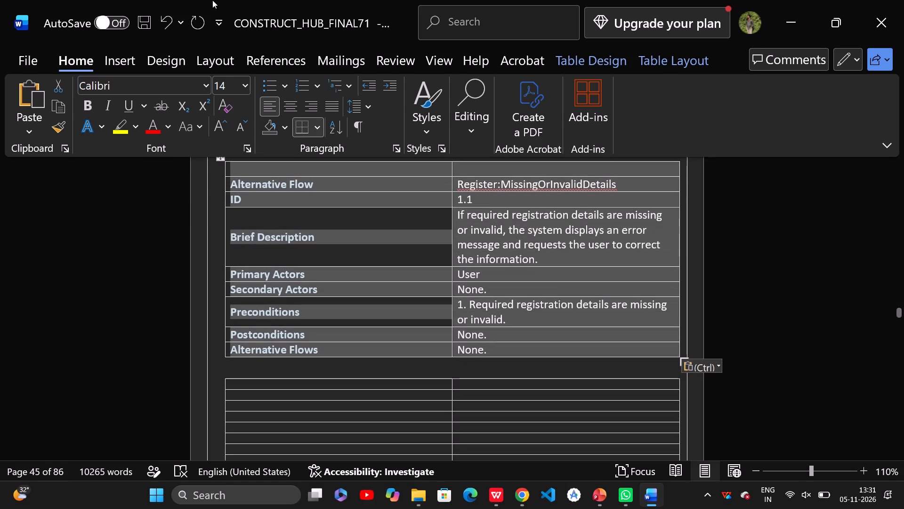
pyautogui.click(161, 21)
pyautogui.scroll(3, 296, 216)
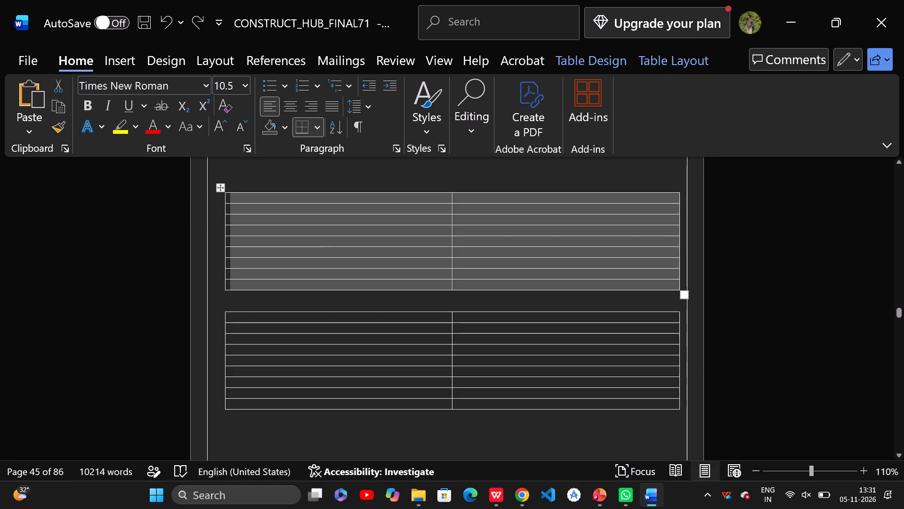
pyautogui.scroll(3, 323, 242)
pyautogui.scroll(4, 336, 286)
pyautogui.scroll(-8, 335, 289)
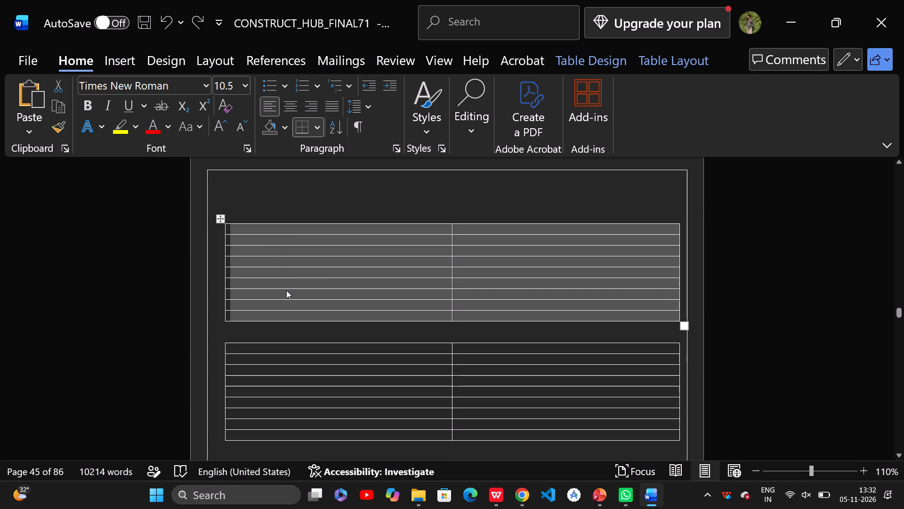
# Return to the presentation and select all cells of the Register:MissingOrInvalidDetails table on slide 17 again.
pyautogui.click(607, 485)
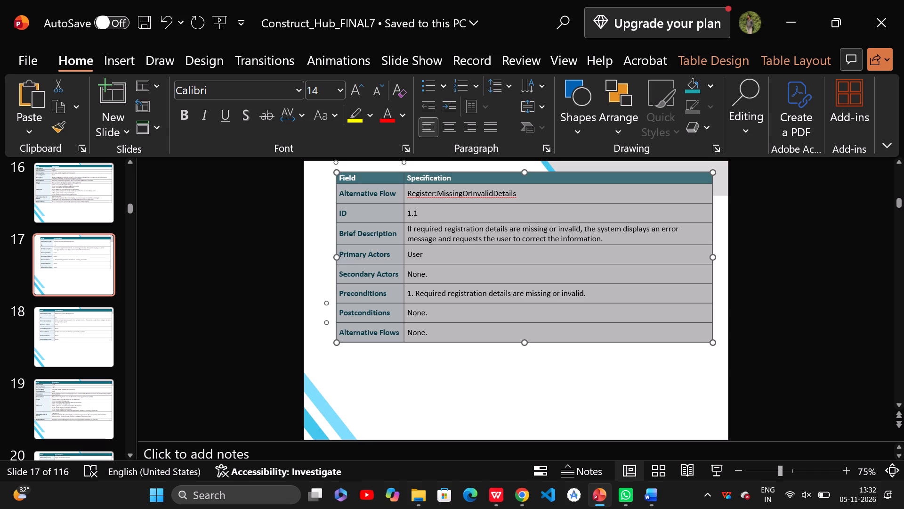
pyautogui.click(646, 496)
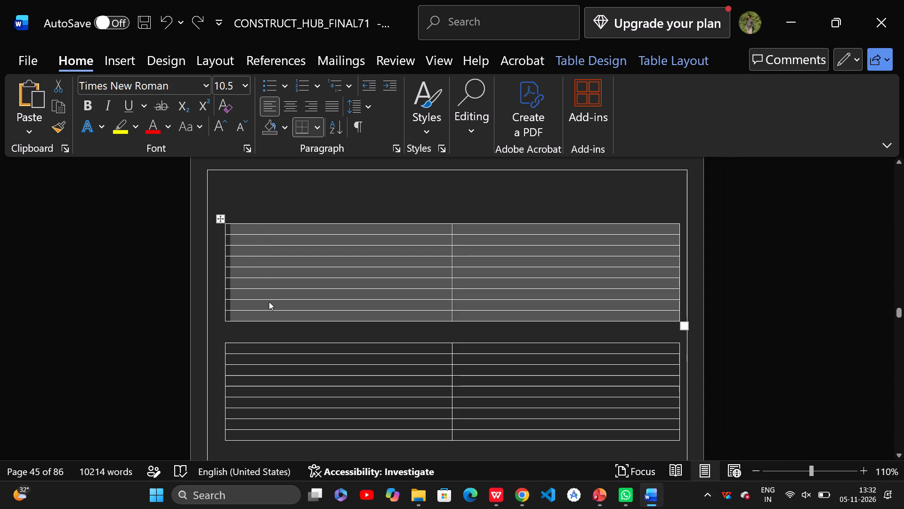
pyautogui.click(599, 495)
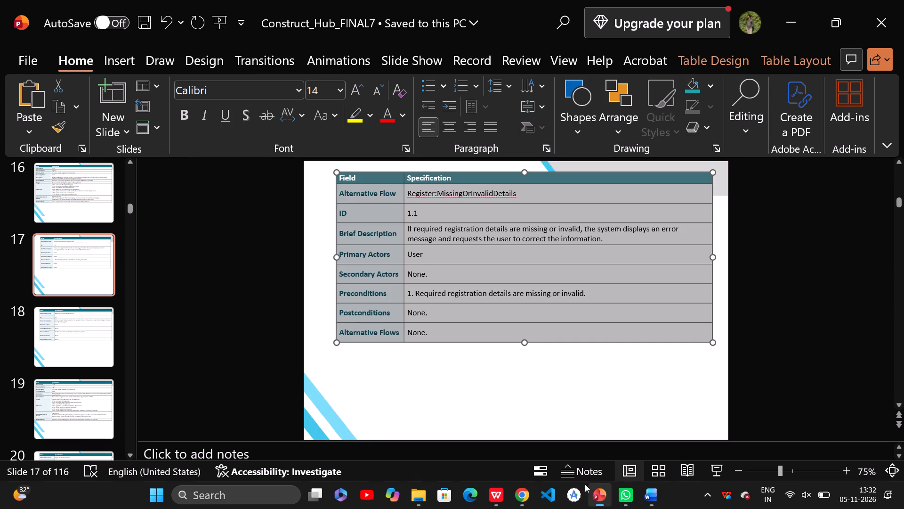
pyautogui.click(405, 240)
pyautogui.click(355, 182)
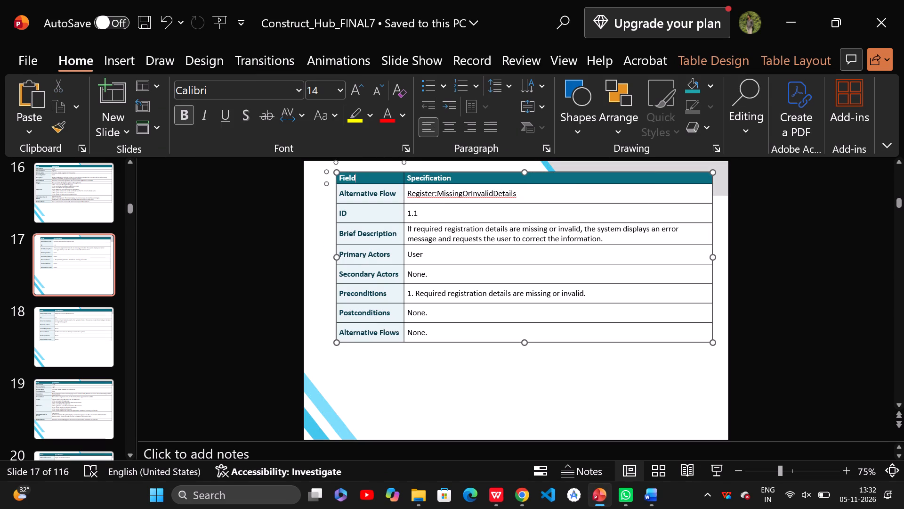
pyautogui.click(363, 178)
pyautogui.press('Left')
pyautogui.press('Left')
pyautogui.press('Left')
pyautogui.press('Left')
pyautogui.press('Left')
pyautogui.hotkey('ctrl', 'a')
# Look over the presentation slides around the UC-01 Register specification, from the USE CASE SPECIFICATIONS title slide onward.
pyautogui.scroll(7, 468, 283)
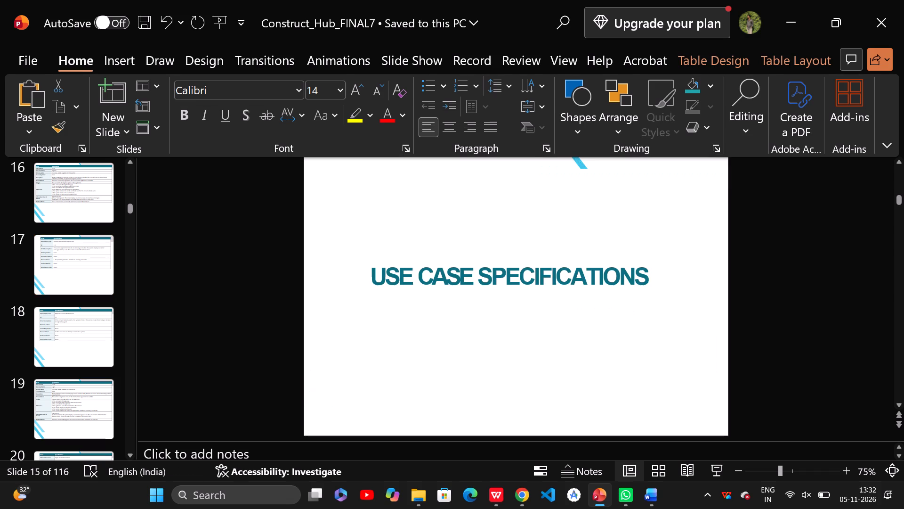
pyautogui.scroll(-3, 448, 275)
pyautogui.scroll(-2, 411, 269)
pyautogui.scroll(1, 411, 268)
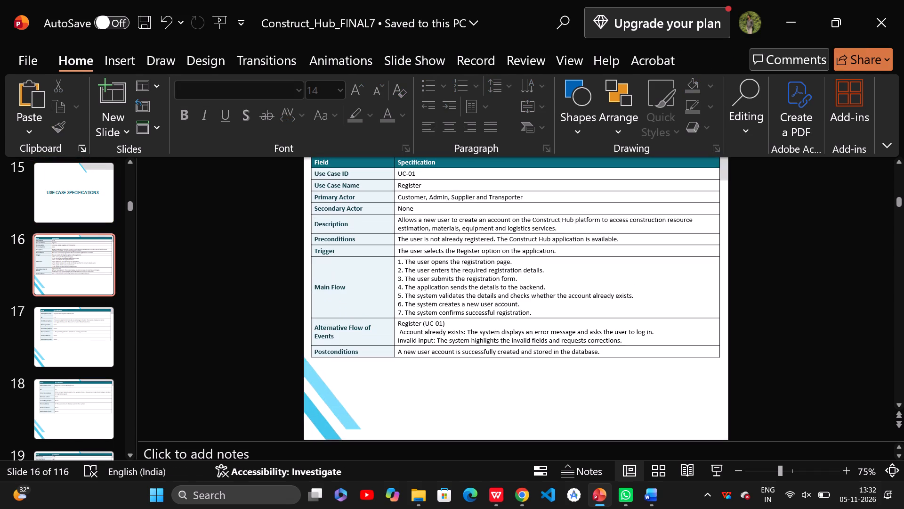
pyautogui.scroll(4, 411, 268)
pyautogui.scroll(-3, 416, 273)
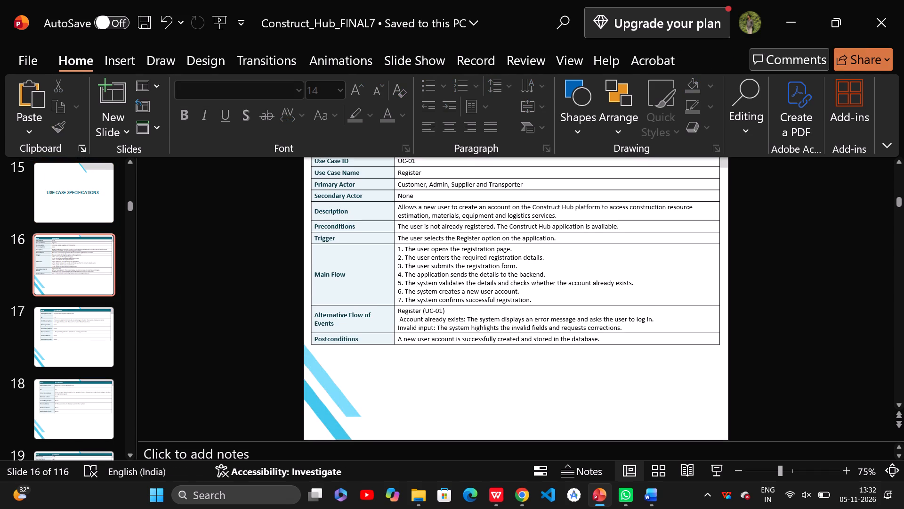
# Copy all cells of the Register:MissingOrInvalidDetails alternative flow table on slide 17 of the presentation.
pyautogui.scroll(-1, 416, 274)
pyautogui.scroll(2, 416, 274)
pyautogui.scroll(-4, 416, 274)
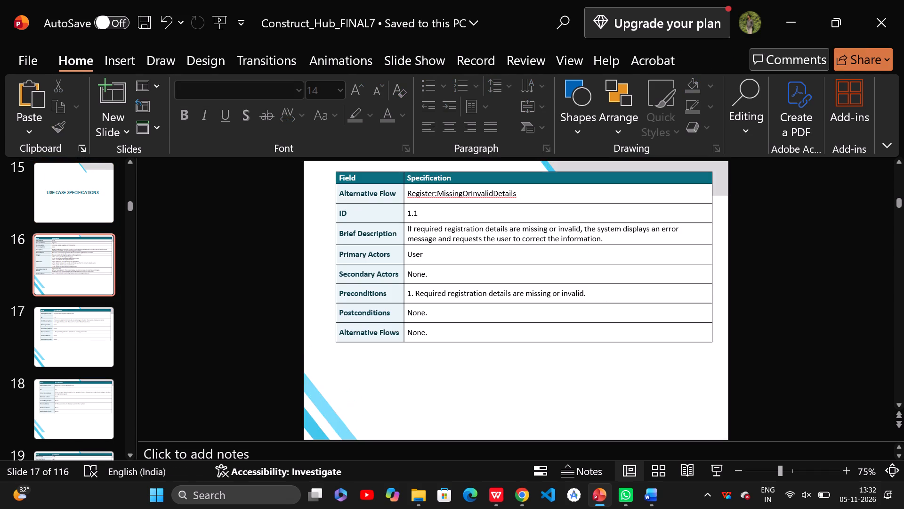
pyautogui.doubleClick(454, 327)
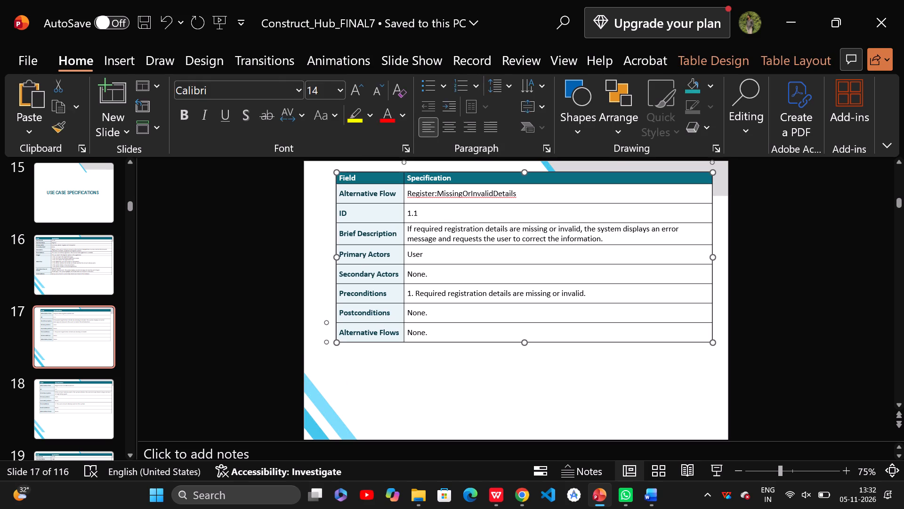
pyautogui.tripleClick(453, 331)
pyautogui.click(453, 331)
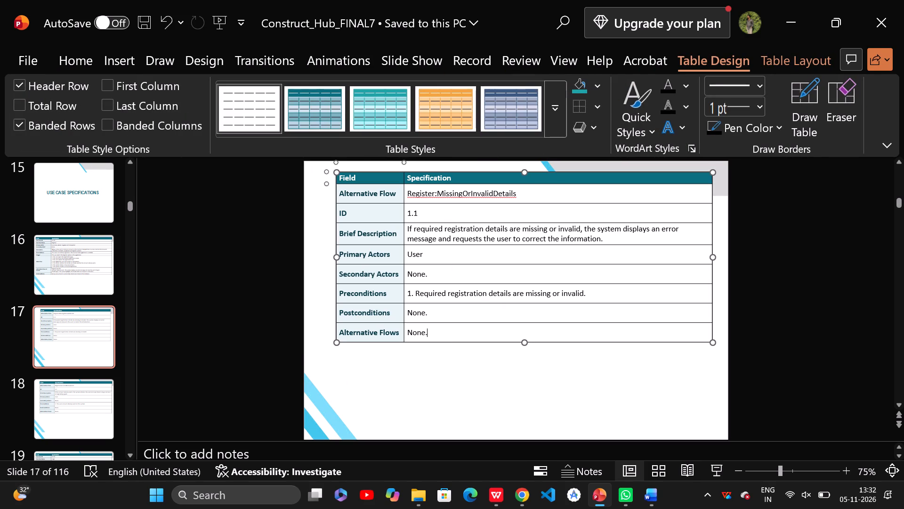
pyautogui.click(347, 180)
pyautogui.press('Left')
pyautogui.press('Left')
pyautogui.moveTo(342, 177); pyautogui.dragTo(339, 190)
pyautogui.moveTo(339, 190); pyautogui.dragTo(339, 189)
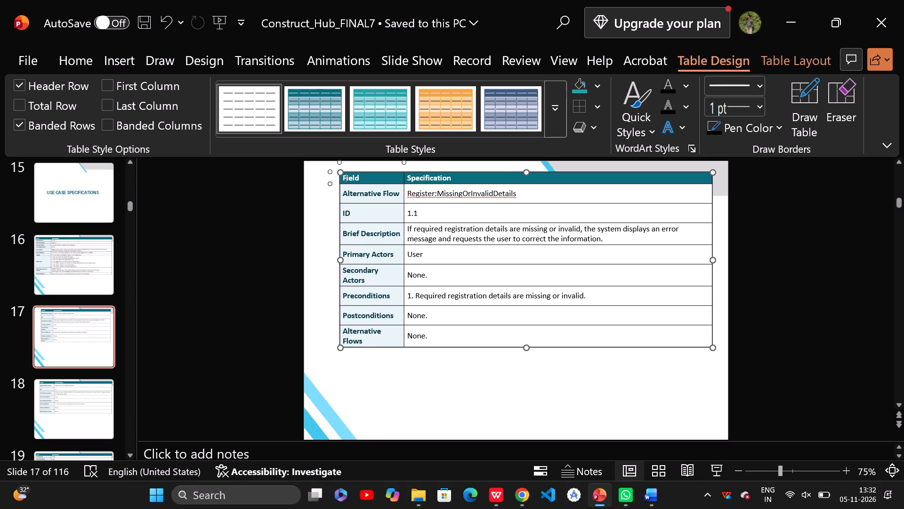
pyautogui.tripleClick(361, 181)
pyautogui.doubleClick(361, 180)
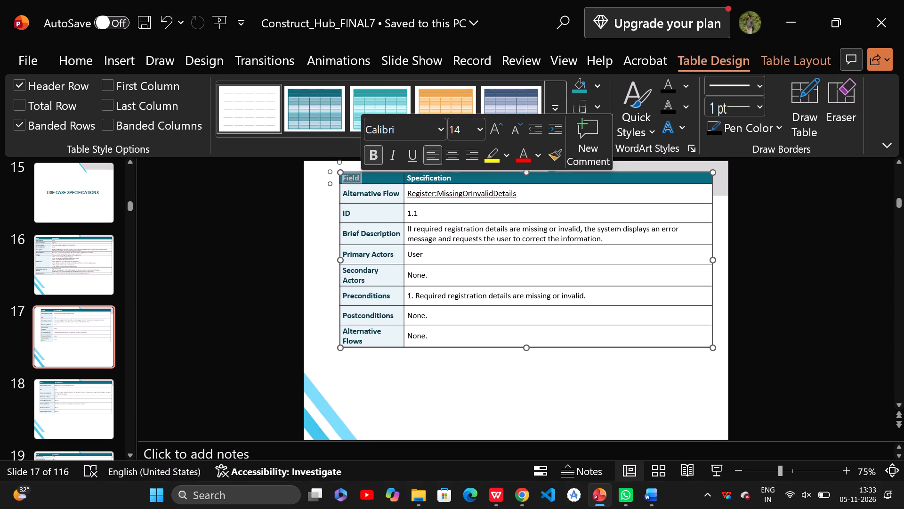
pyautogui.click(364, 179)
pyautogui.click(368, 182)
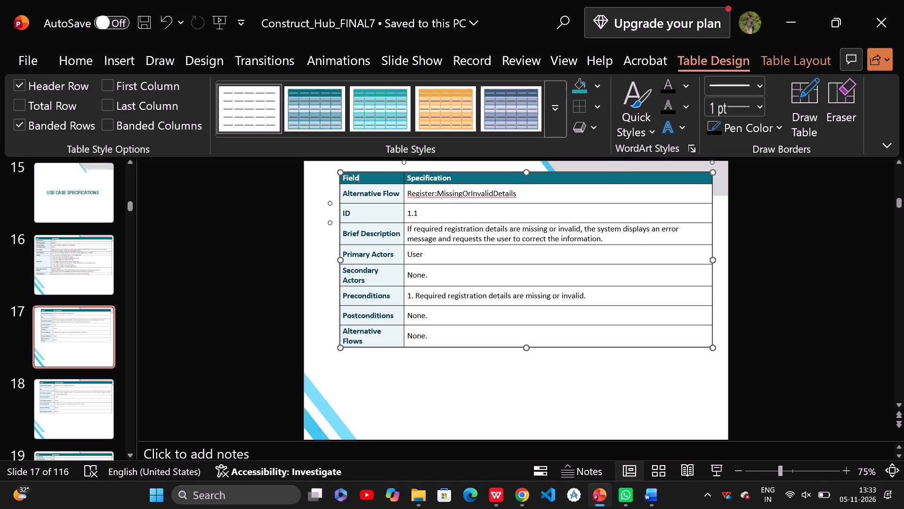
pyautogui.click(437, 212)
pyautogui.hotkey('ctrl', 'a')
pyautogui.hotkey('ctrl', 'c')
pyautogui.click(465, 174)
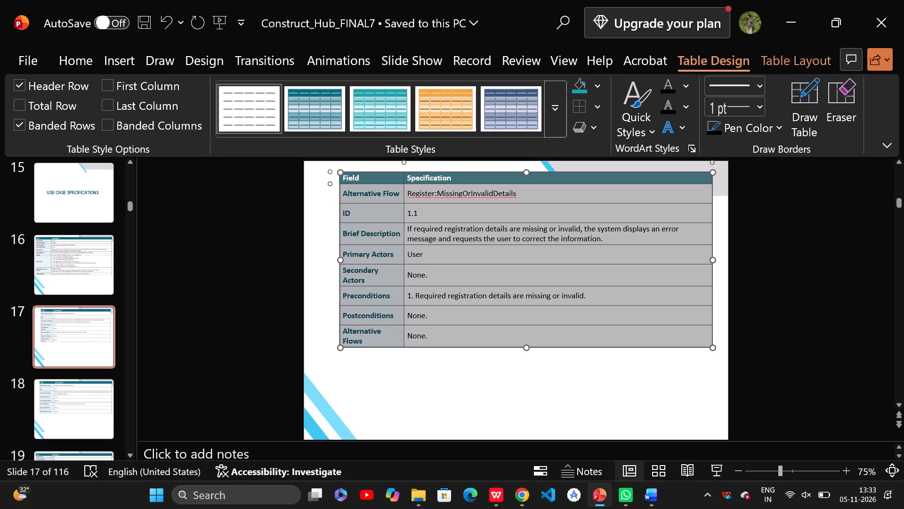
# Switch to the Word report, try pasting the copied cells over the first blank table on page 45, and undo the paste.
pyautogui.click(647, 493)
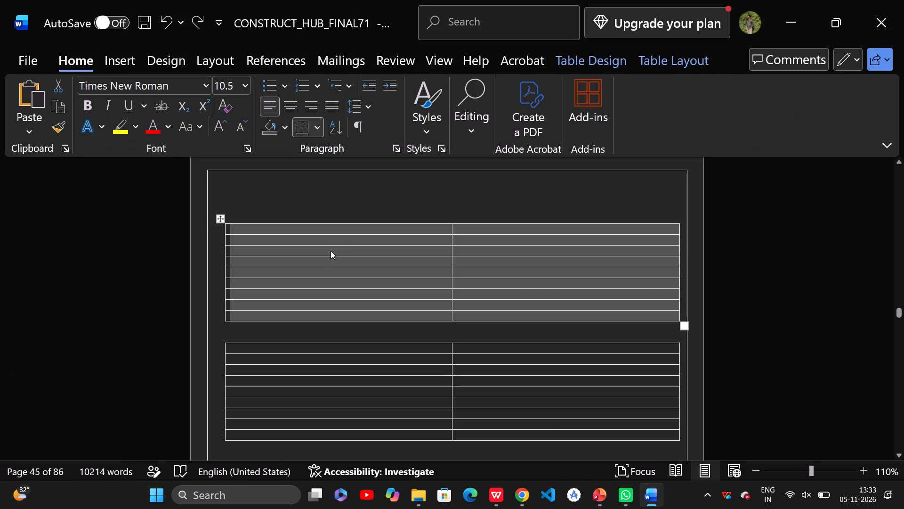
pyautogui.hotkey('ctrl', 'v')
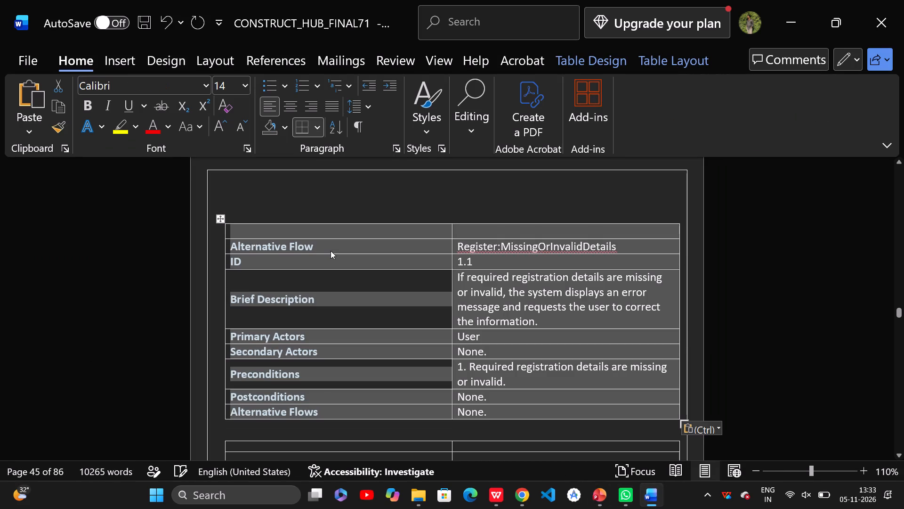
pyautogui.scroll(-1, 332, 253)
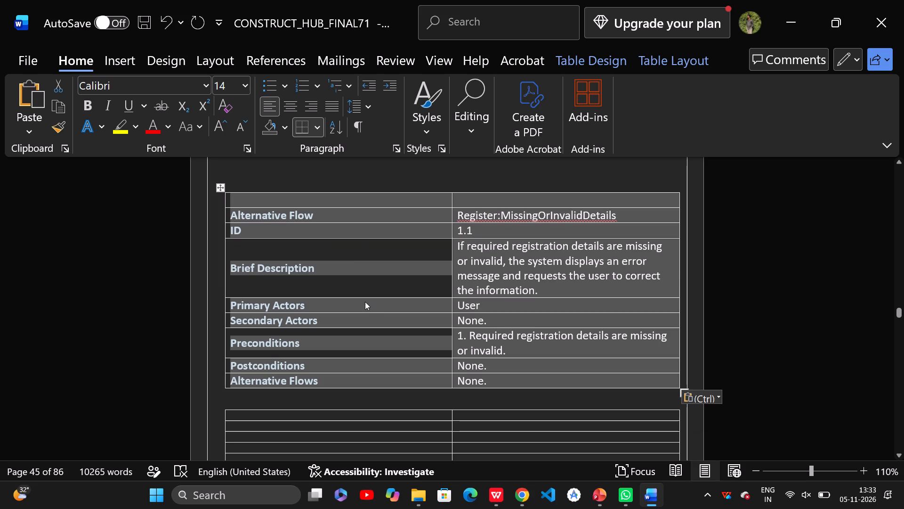
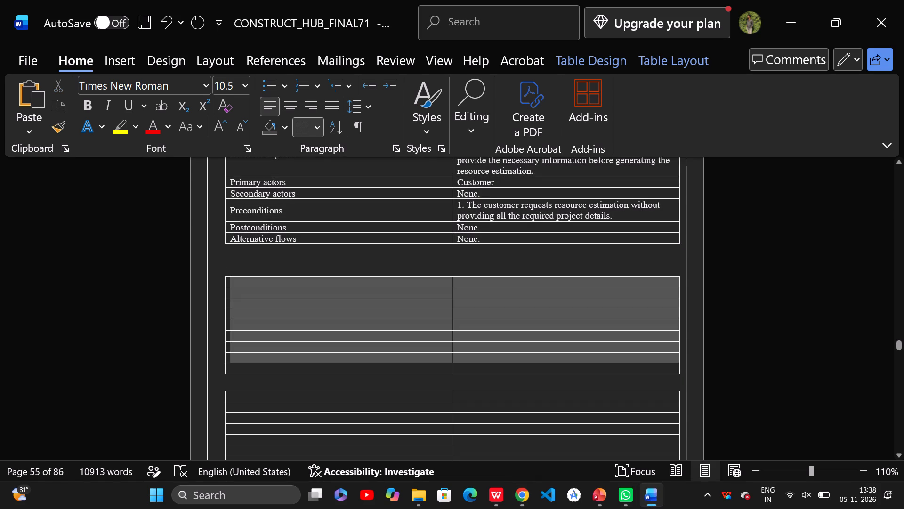
pyautogui.moveTo(490, 361); pyautogui.dragTo(487, 369)
pyautogui.hotkey('ctrl', 'v')
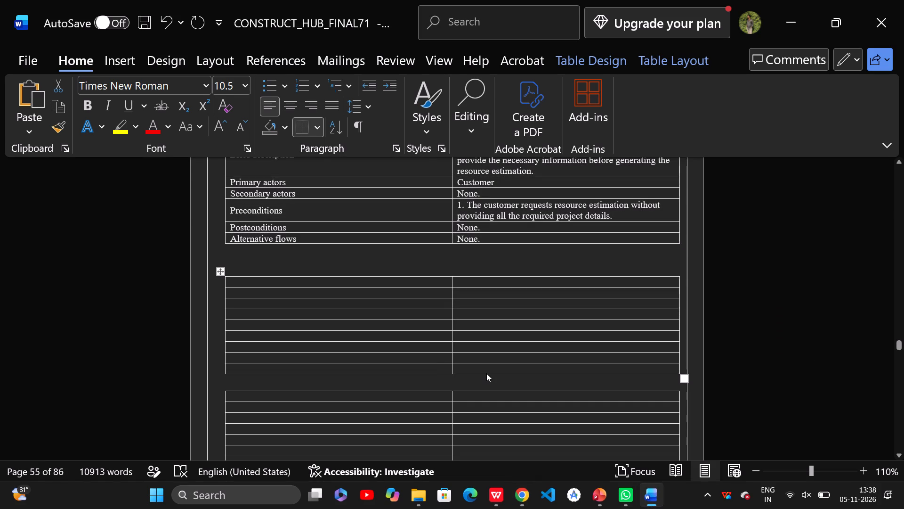
# Switch to Chrome and copy the GetResourceEstimation:EstimationFailure table (ID 7.3) from the ChatGPT conversation.
pyautogui.scroll(-1, 493, 371)
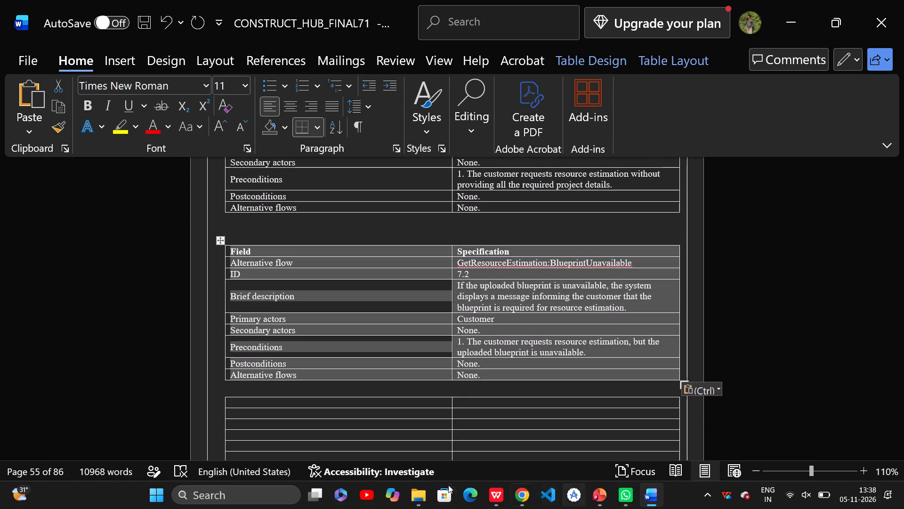
pyautogui.click(523, 499)
pyautogui.scroll(-4, 462, 328)
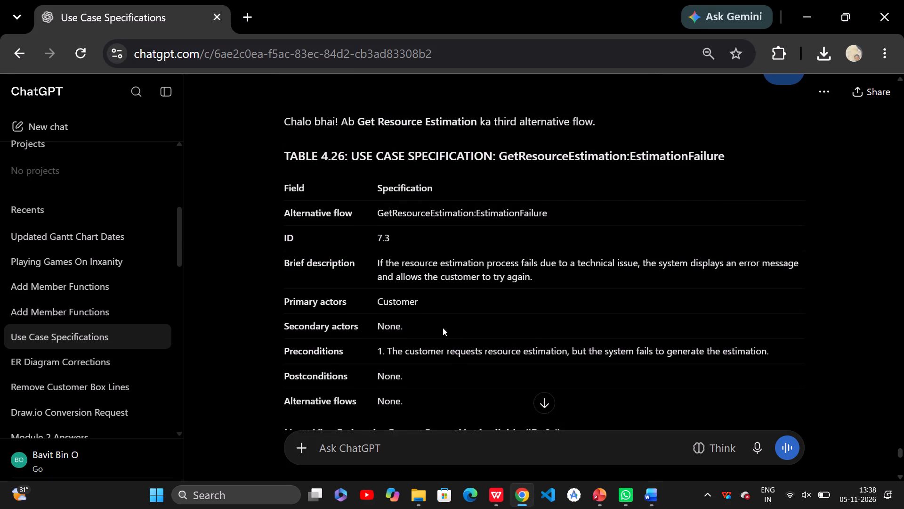
pyautogui.moveTo(282, 184); pyautogui.dragTo(415, 348)
pyautogui.scroll(-1, 417, 355)
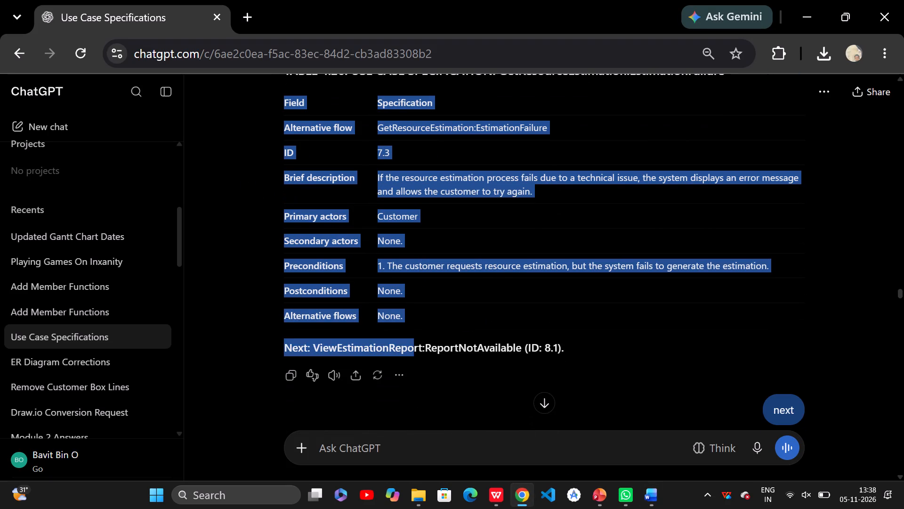
pyautogui.moveTo(415, 348); pyautogui.dragTo(405, 324)
pyautogui.hotkey('ctrl', 'c')
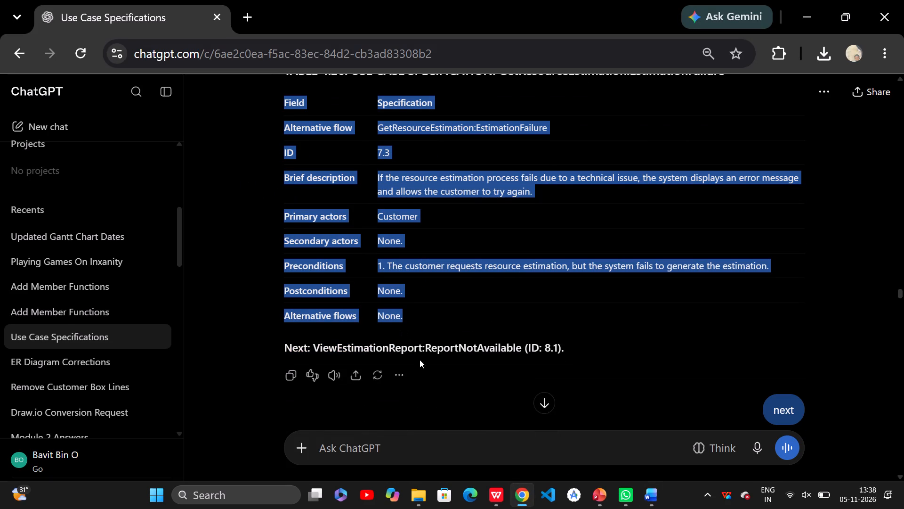
# Switch to Word and paste the copied EstimationFailure table over the third blank Get Resource Estimation table, above use case UC-08.
pyautogui.click(645, 500)
pyautogui.scroll(-3, 372, 360)
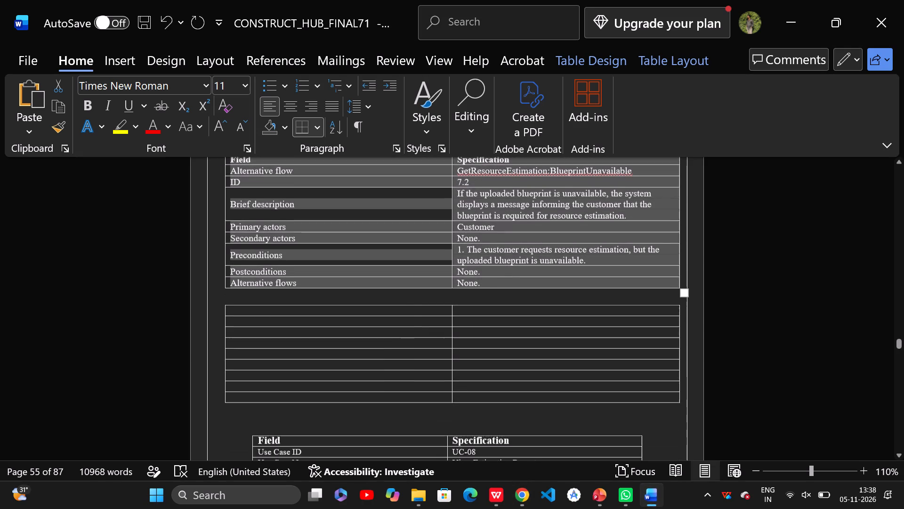
pyautogui.click(249, 309)
pyautogui.moveTo(249, 309); pyautogui.dragTo(477, 389)
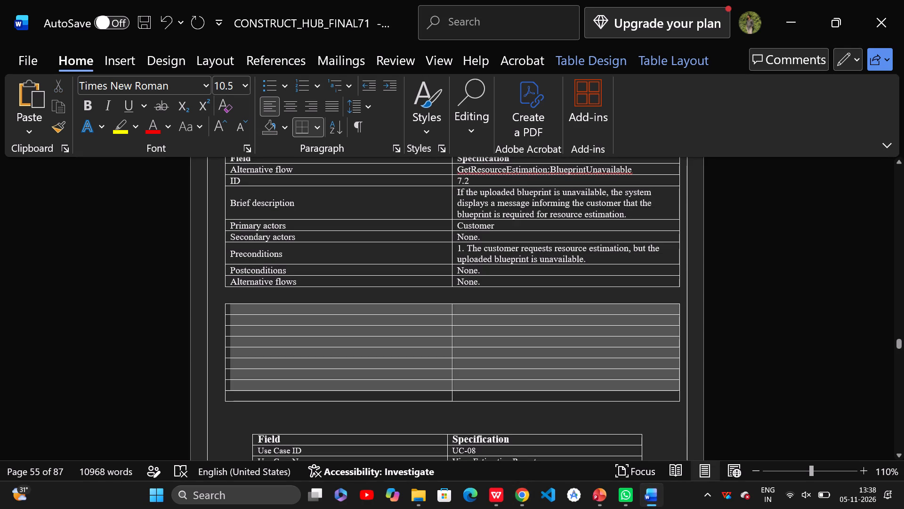
pyautogui.moveTo(477, 389); pyautogui.dragTo(477, 395)
pyautogui.hotkey('ctrl', 'v')
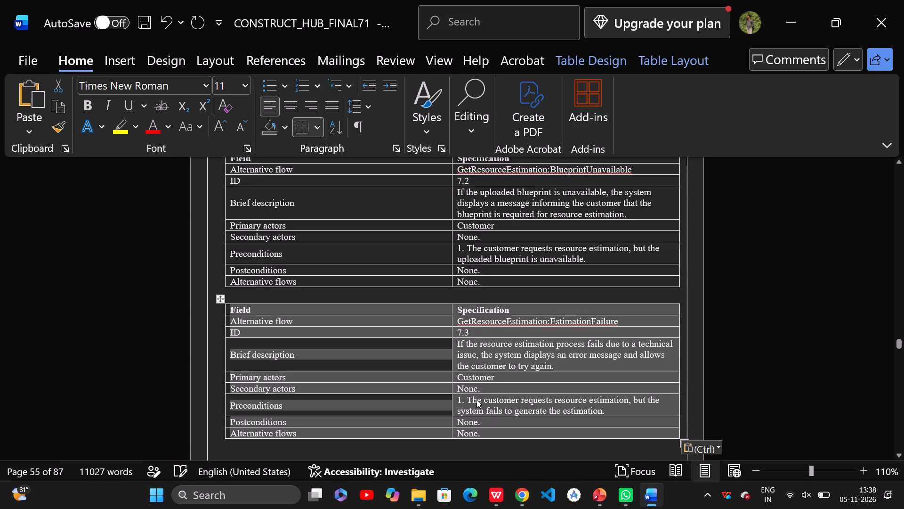
pyautogui.scroll(-4, 491, 424)
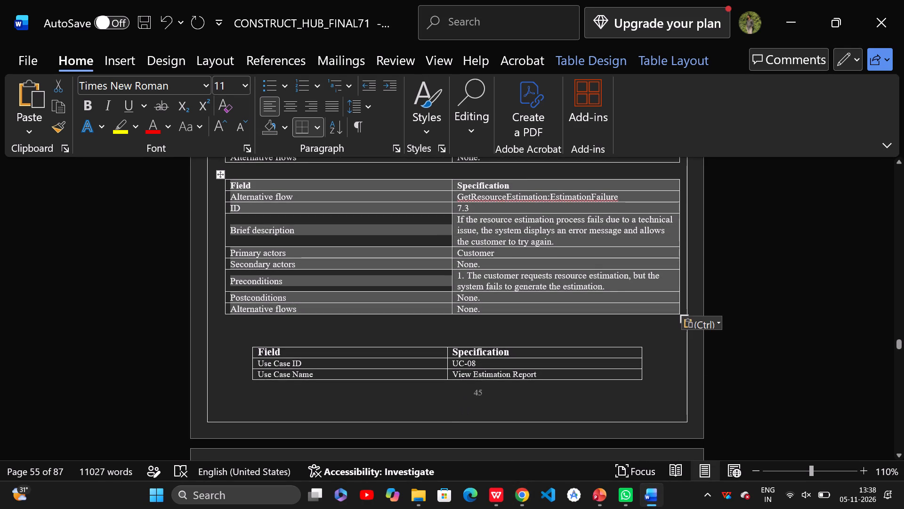
# Insert two blank lines between the EstimationFailure table and the use case UC-08 table to push UC-08 onto the next page.
pyautogui.click(333, 330)
pyautogui.press('Return')
pyautogui.press('Return')
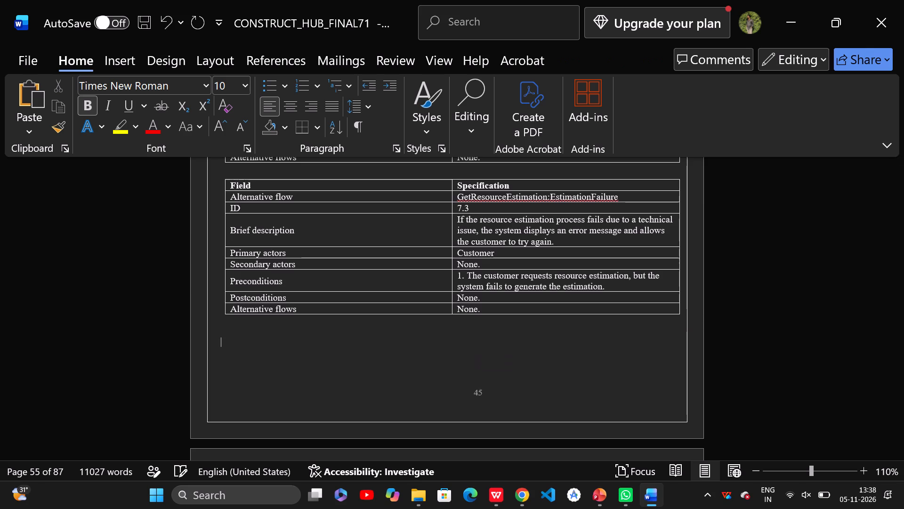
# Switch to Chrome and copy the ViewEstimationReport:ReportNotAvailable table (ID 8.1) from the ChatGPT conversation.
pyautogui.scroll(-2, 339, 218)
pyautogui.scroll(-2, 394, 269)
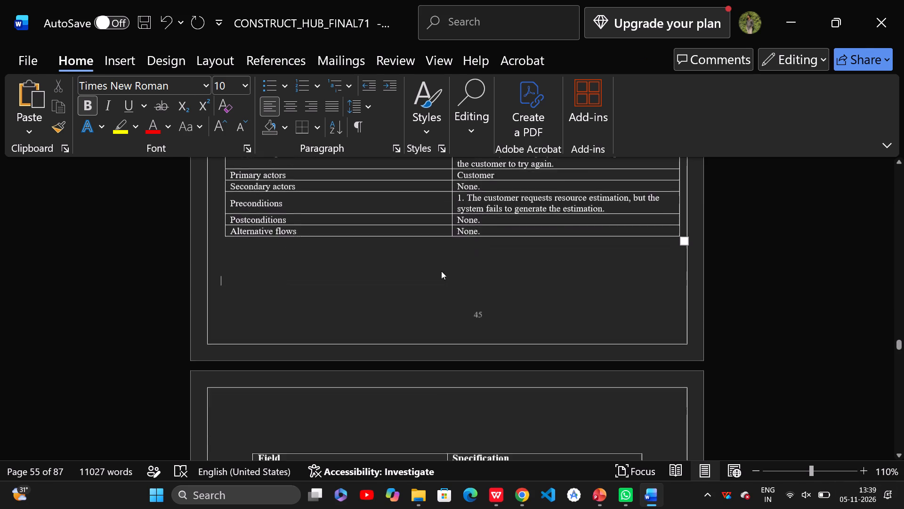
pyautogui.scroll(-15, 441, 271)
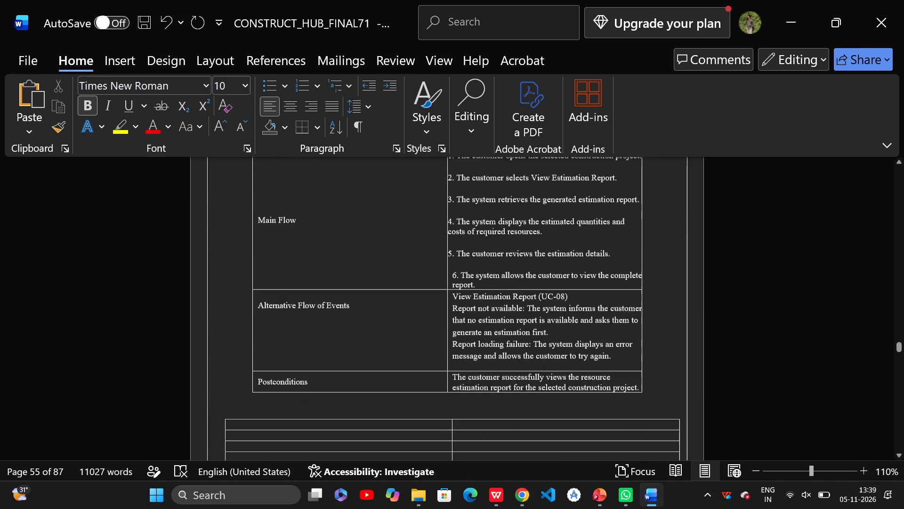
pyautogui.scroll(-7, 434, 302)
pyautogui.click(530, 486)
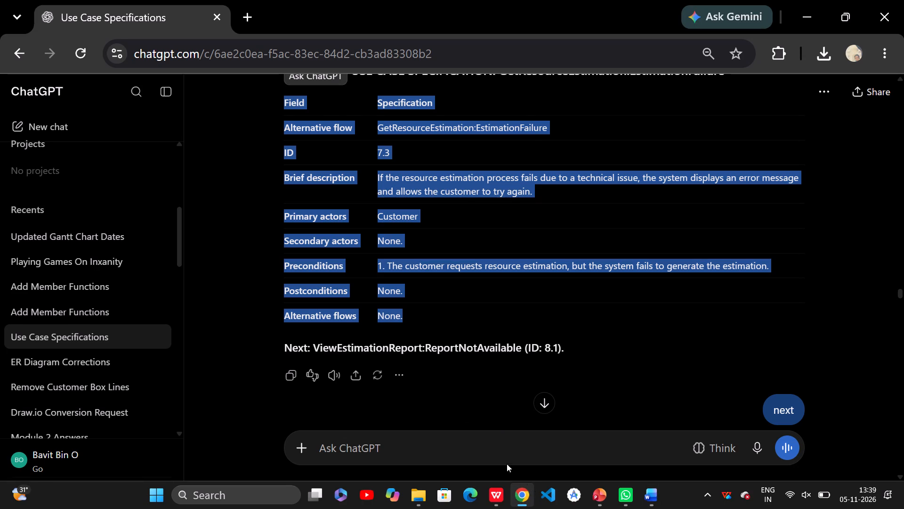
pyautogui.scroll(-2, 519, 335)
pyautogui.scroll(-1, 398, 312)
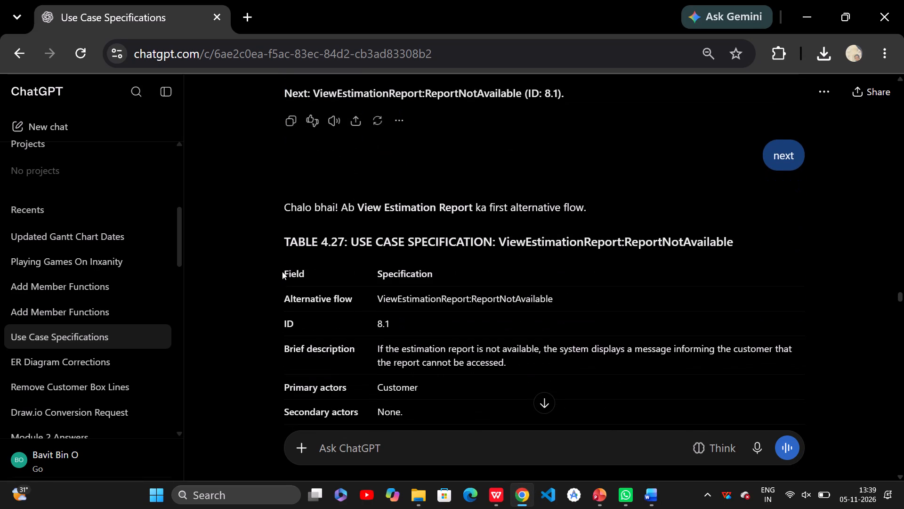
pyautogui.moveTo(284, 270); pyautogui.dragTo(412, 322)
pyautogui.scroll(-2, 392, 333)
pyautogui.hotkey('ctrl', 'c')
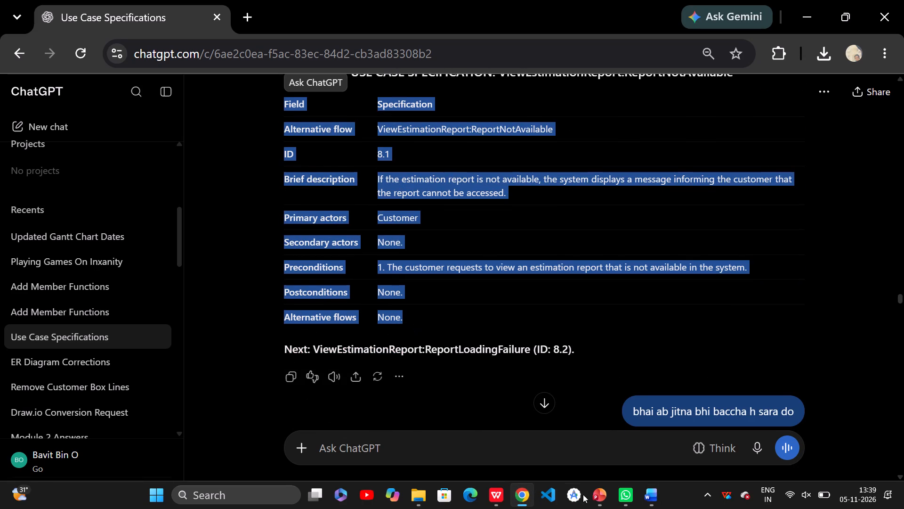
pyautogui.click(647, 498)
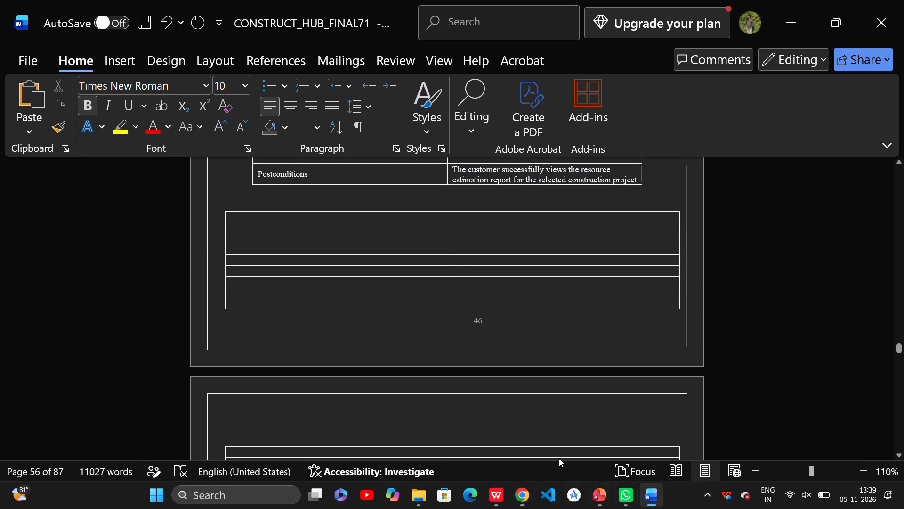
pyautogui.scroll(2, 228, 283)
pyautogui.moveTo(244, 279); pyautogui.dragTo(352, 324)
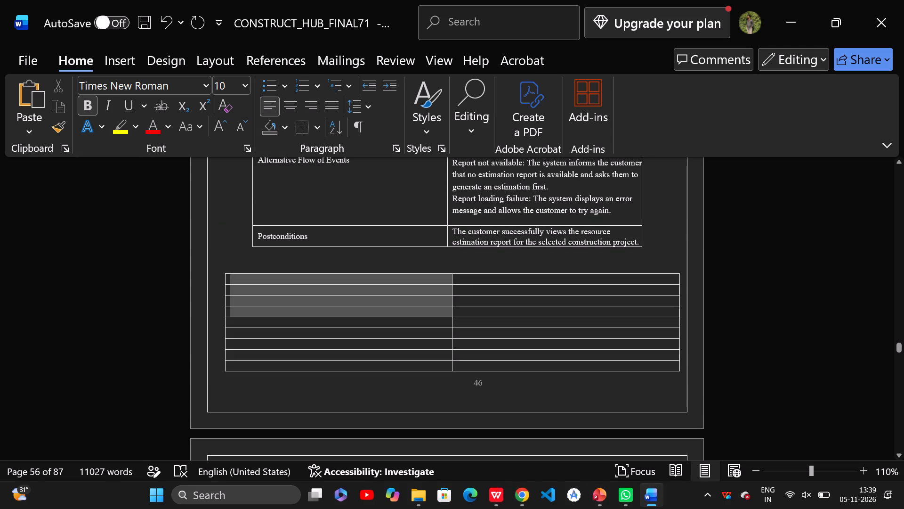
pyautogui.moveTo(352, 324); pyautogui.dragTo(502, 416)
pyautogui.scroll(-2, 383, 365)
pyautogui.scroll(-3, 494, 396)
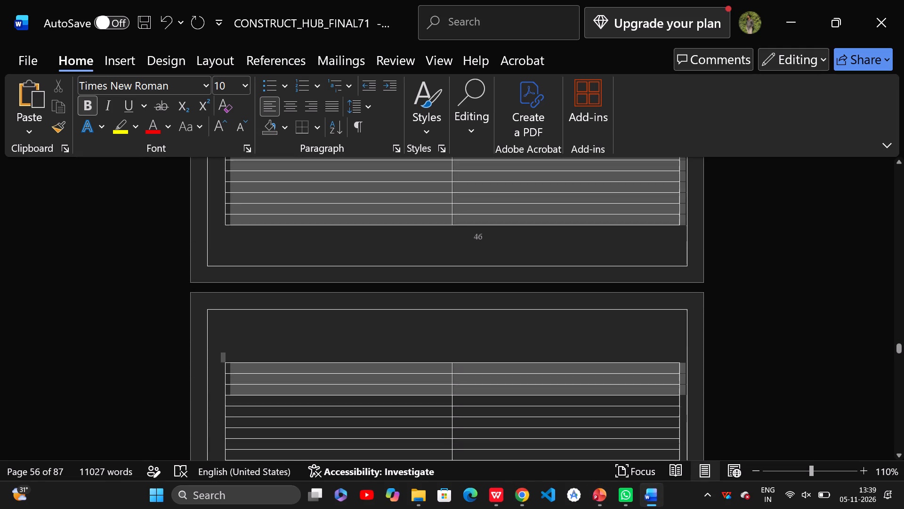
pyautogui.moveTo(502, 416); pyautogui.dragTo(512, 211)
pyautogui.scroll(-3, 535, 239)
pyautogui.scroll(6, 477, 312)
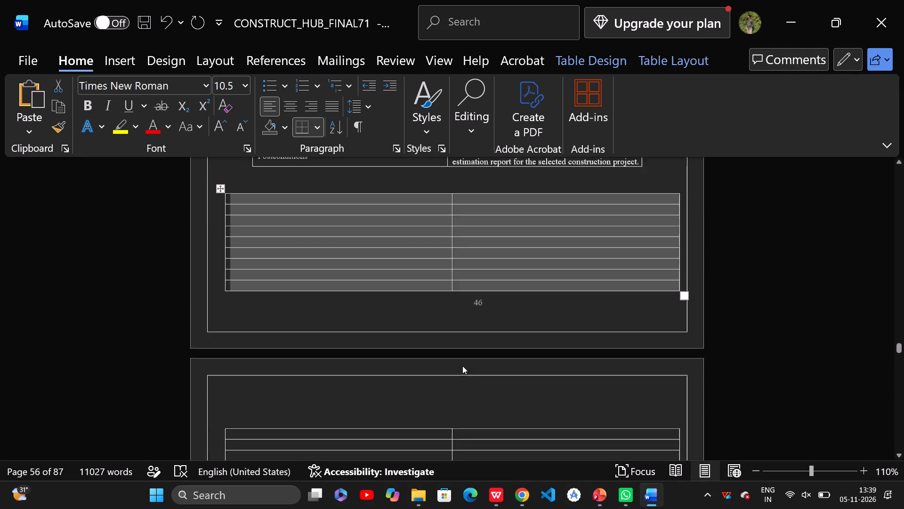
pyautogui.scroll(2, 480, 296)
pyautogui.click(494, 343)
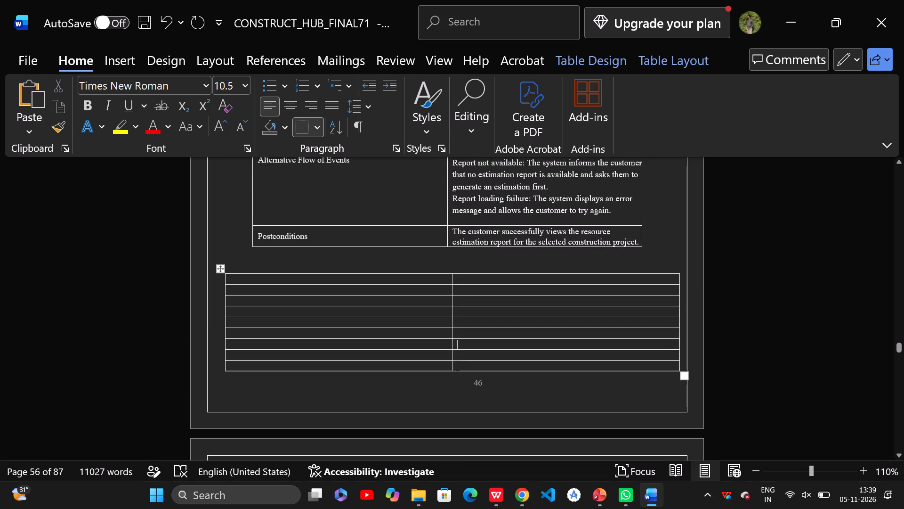
# Undo the last blank line inserted above the use case UC-08 table.
pyautogui.scroll(13, 412, 368)
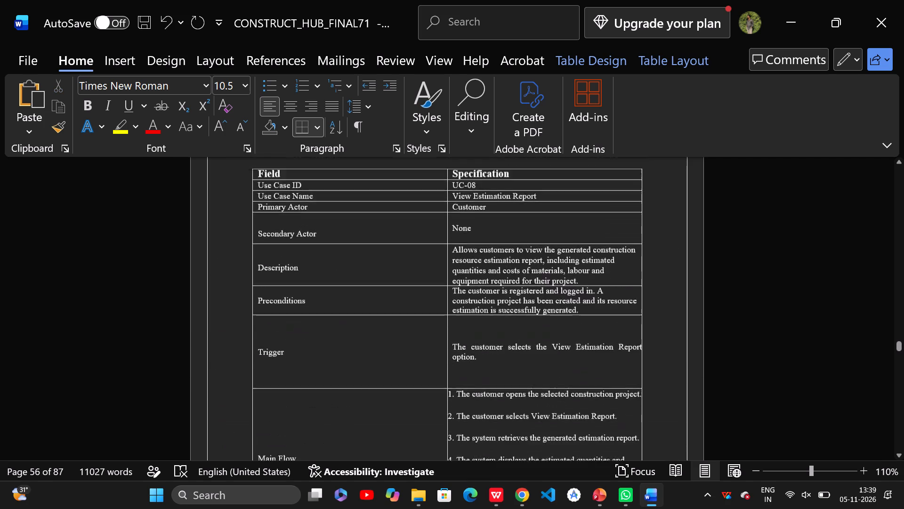
pyautogui.scroll(9, 431, 378)
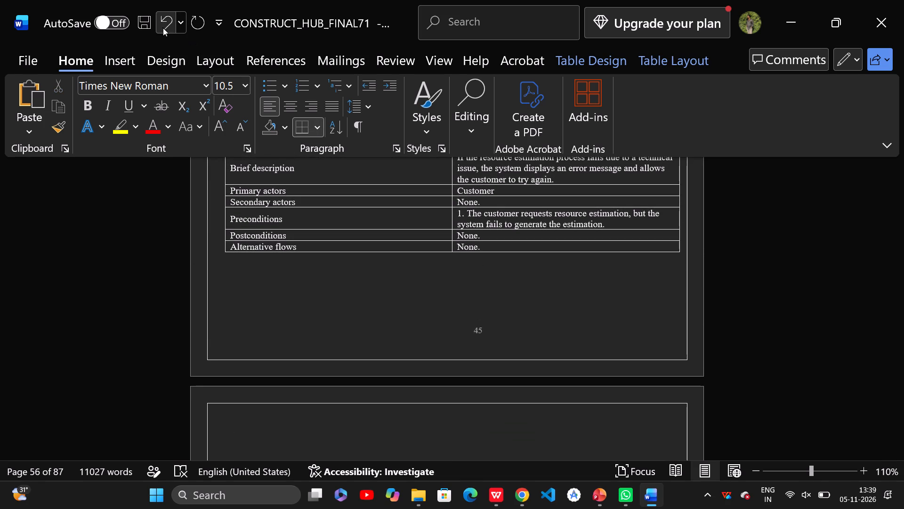
pyautogui.click(161, 25)
# Insert a blank line between the two blank View Estimation Report tables to move the second one entirely onto the next page.
pyautogui.scroll(-10, 406, 285)
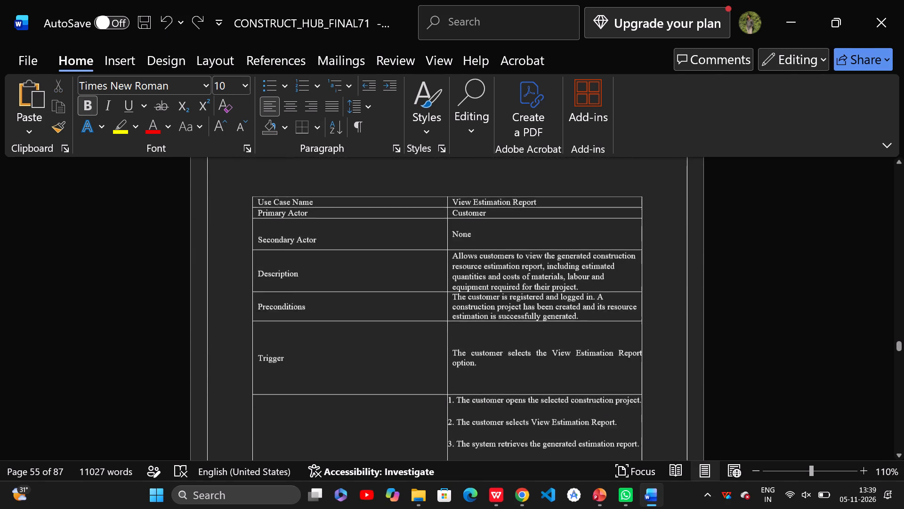
pyautogui.scroll(-12, 405, 300)
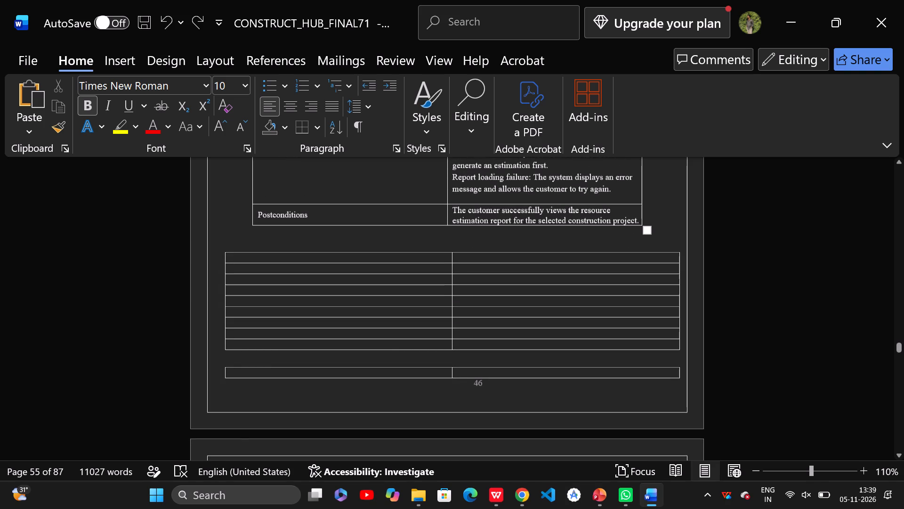
pyautogui.click(295, 356)
pyautogui.press('Return')
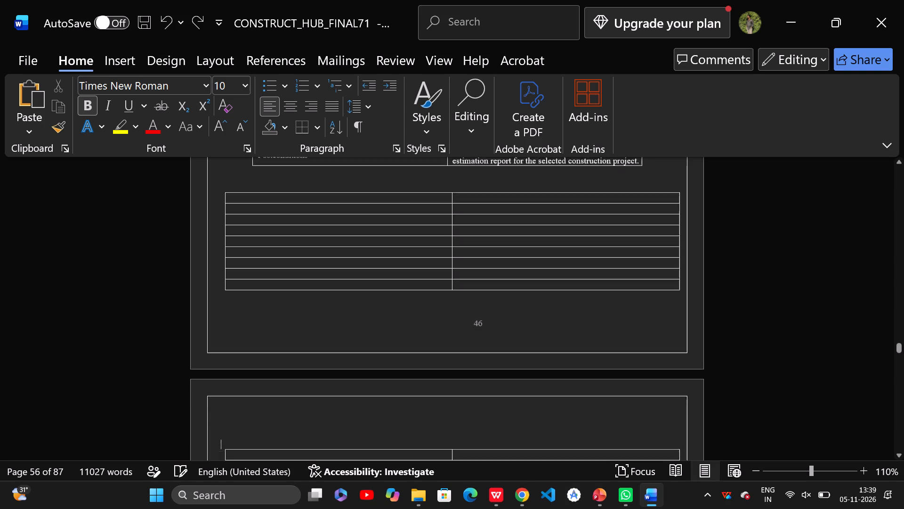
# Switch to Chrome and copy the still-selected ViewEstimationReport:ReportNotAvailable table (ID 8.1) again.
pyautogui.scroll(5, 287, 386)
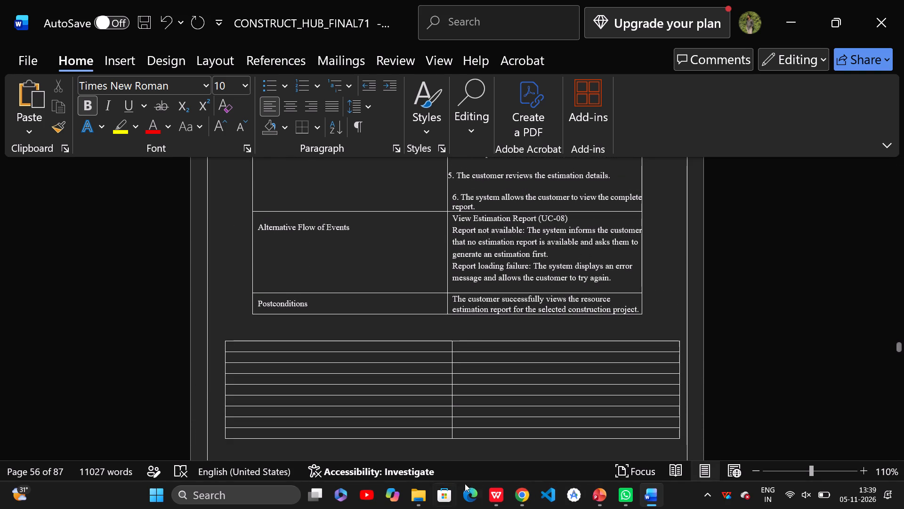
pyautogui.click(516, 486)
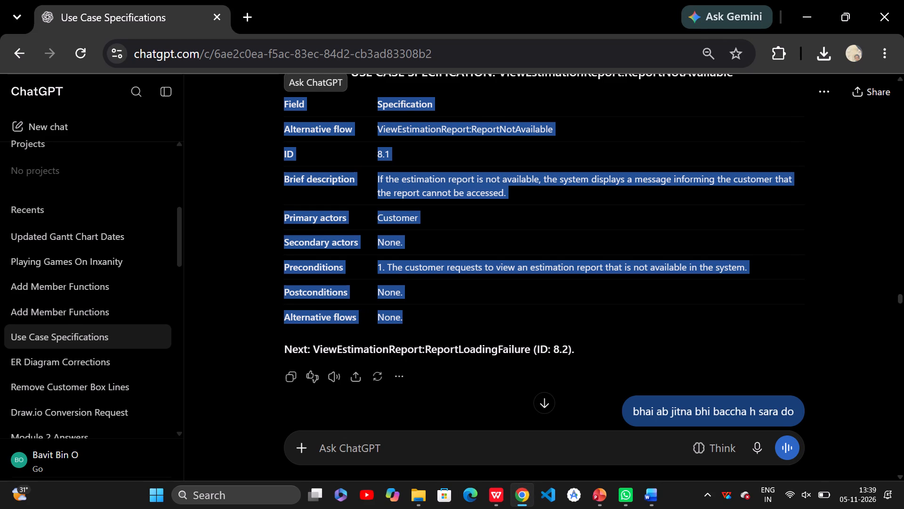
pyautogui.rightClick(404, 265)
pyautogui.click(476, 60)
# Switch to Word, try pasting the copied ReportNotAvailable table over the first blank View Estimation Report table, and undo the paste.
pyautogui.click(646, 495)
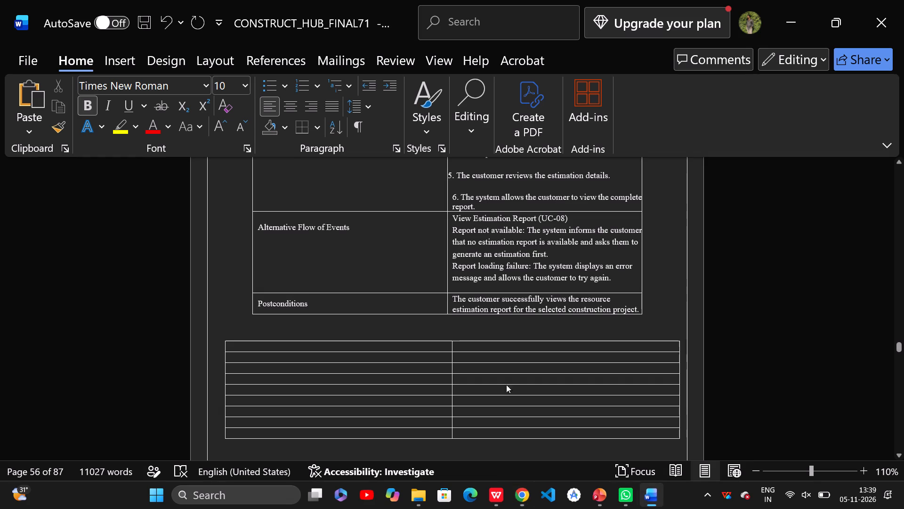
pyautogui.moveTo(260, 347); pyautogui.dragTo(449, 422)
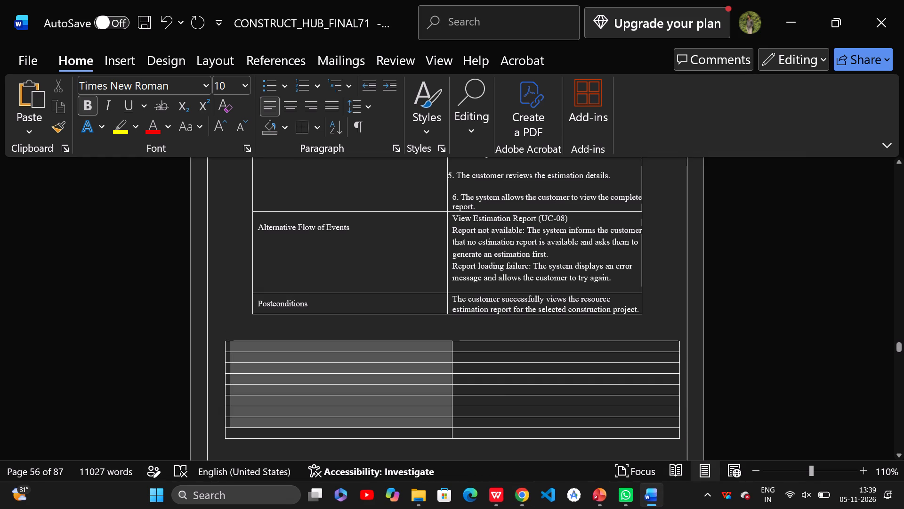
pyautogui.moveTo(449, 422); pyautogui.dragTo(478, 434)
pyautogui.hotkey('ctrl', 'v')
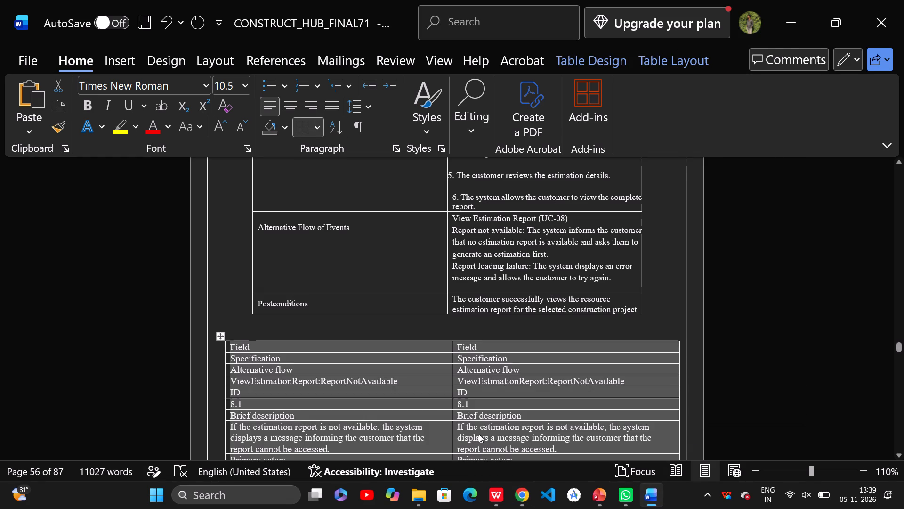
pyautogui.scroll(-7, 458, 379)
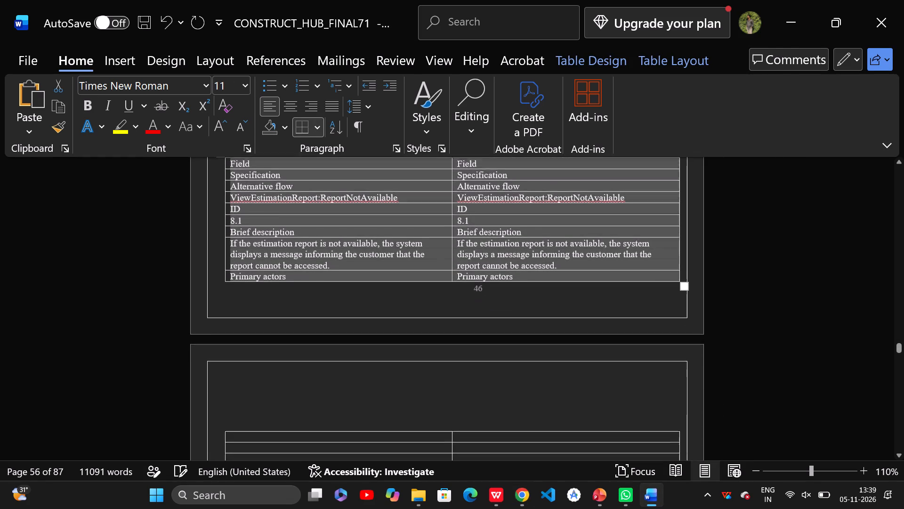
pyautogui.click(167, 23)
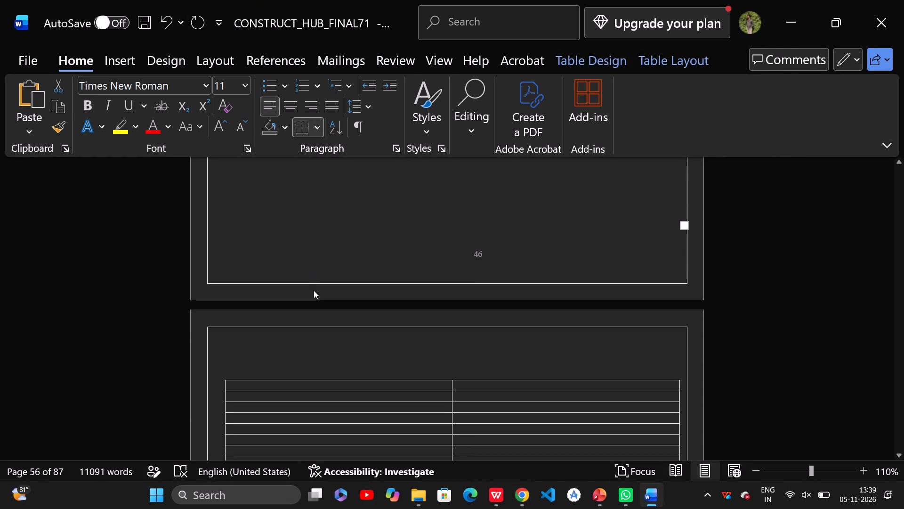
# Insert seven blank lines above the first blank View Estimation Report table to move it onto the next page with the second one.
pyautogui.scroll(-1, 314, 290)
pyautogui.scroll(2, 314, 290)
pyautogui.scroll(-5, 314, 290)
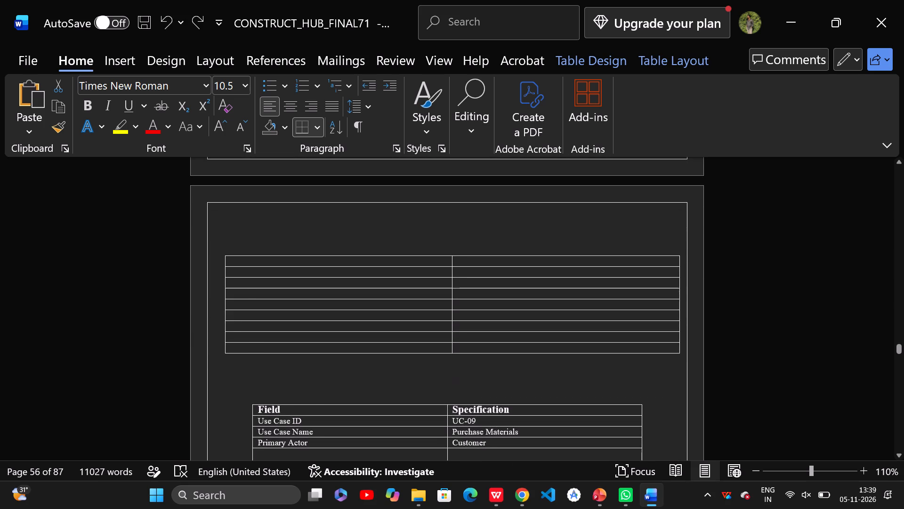
pyautogui.scroll(8, 292, 273)
pyautogui.click(282, 235)
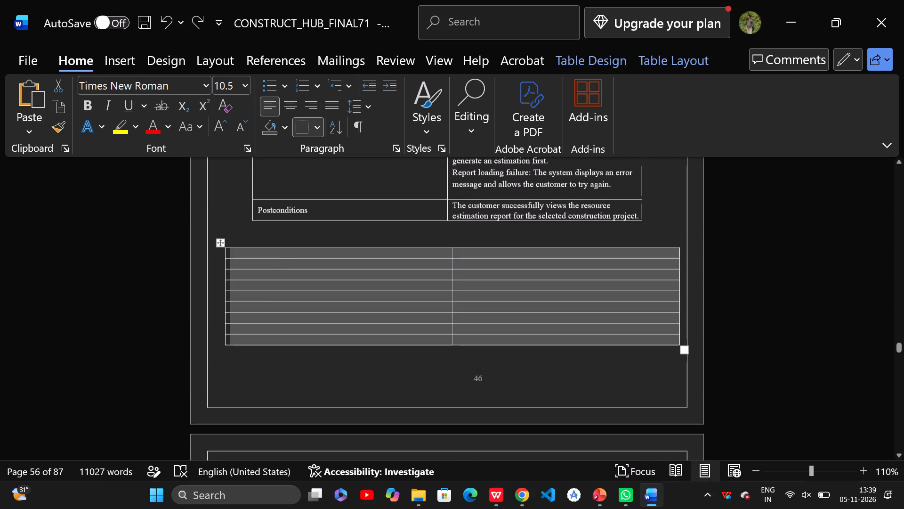
pyautogui.press('Return')
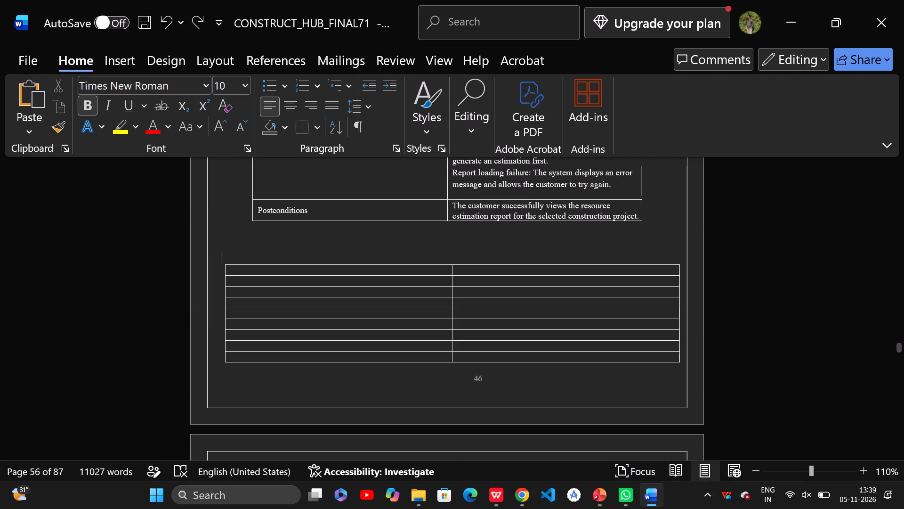
pyautogui.press('Return')
pyautogui.press('Return')
pyautogui.press('Return')
pyautogui.press('Return')
pyautogui.press('Return')
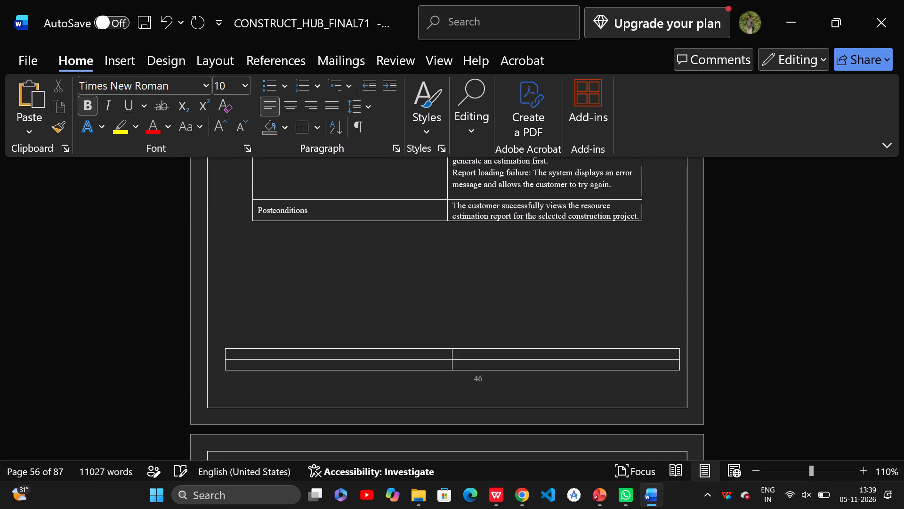
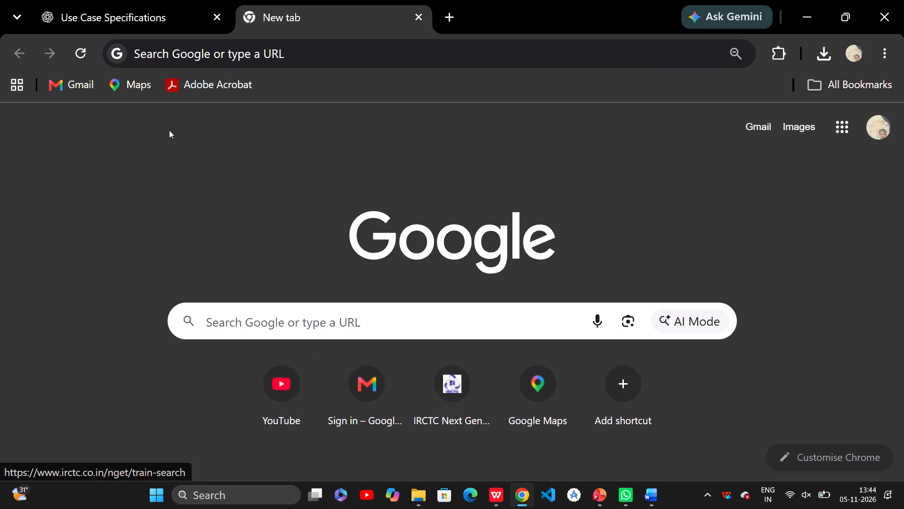
pyautogui.click(280, 413)
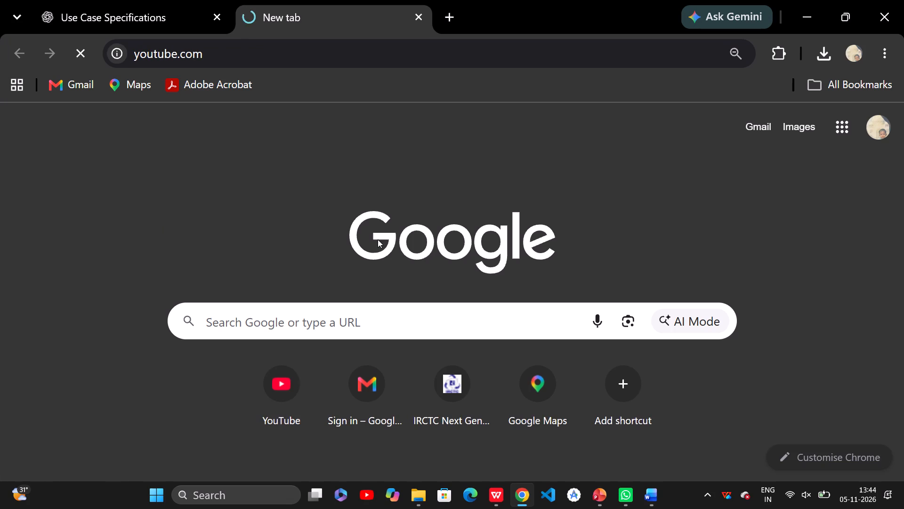
pyautogui.click(162, 8)
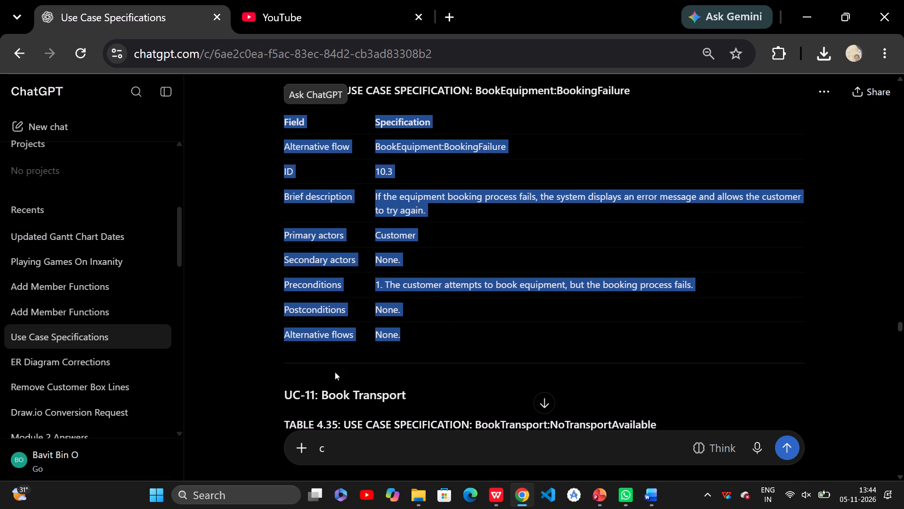
pyautogui.click(341, 1)
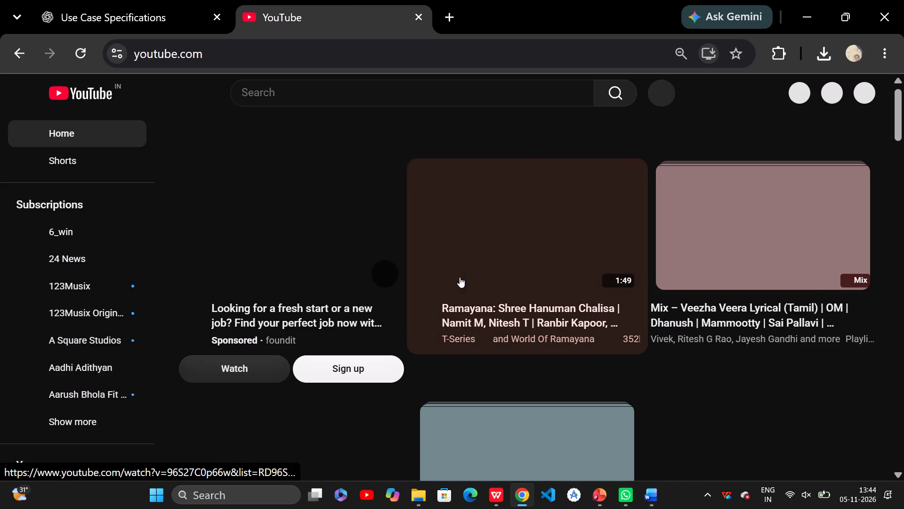
pyautogui.scroll(-2, 490, 268)
pyautogui.scroll(1, 661, 201)
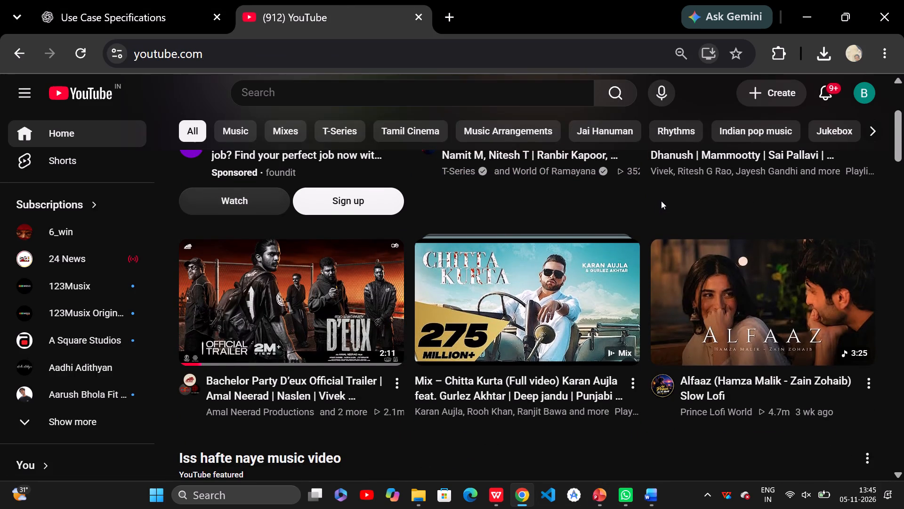
pyautogui.click(709, 187)
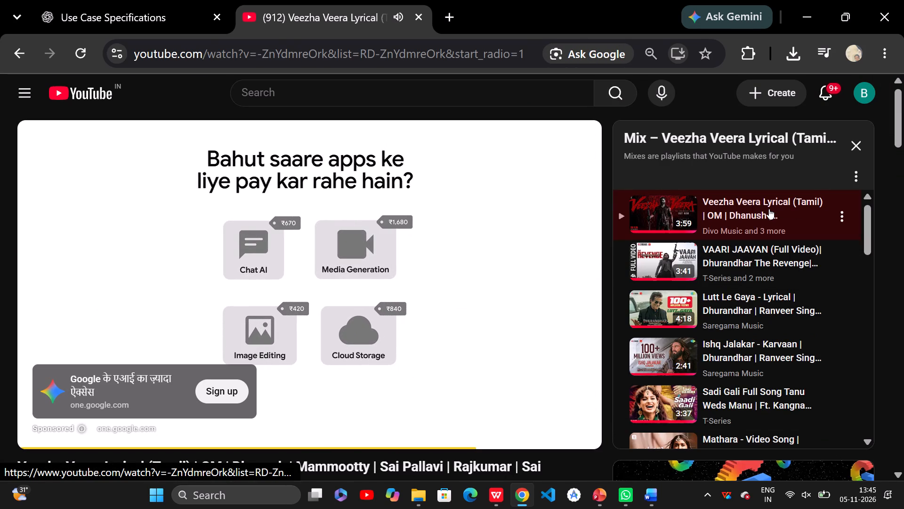
pyautogui.click(769, 209)
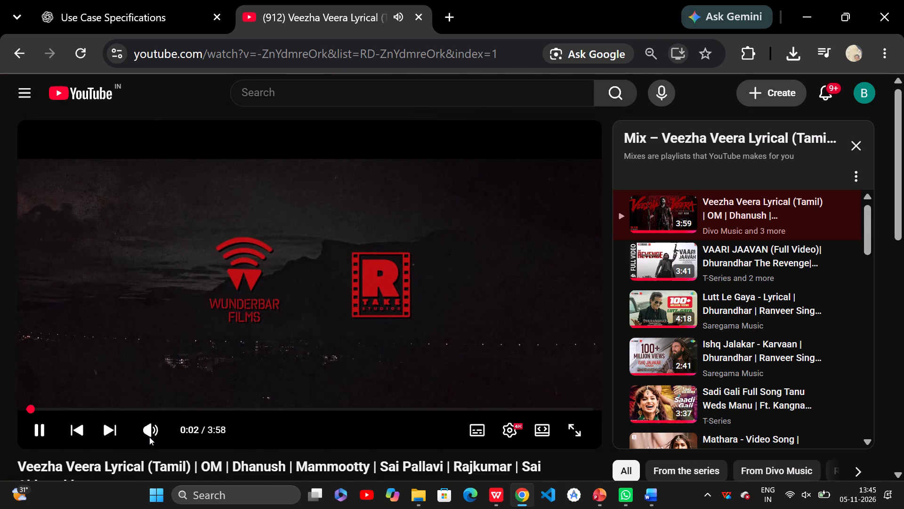
# Raise the YouTube player's volume.
pyautogui.click(178, 427)
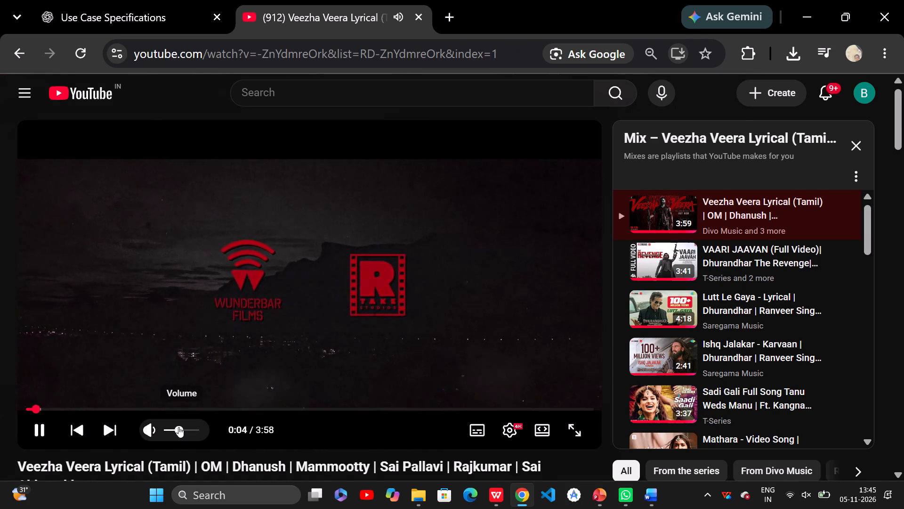
pyautogui.moveTo(178, 427); pyautogui.dragTo(221, 433)
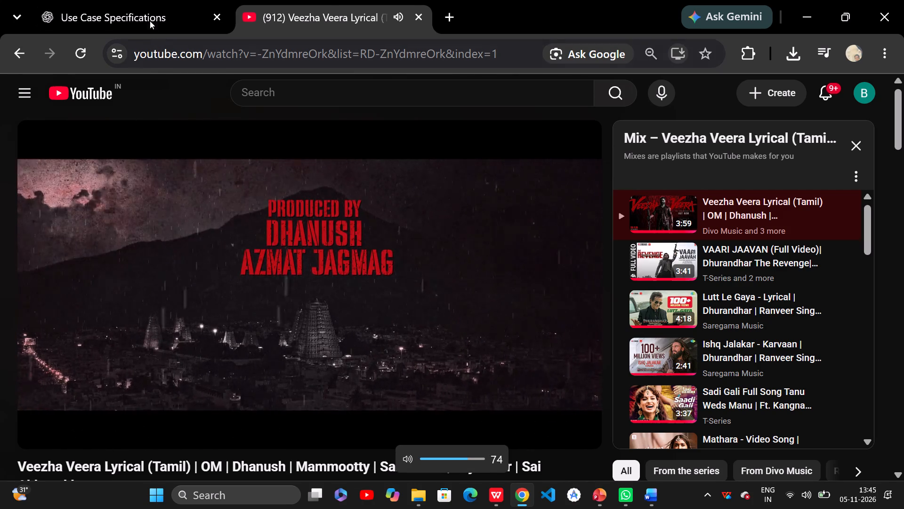
# Return to the ChatGPT conversation, switch to Word and place the cursor in the first blank table after the Book Transport (UC-11) specification.
pyautogui.click(150, 20)
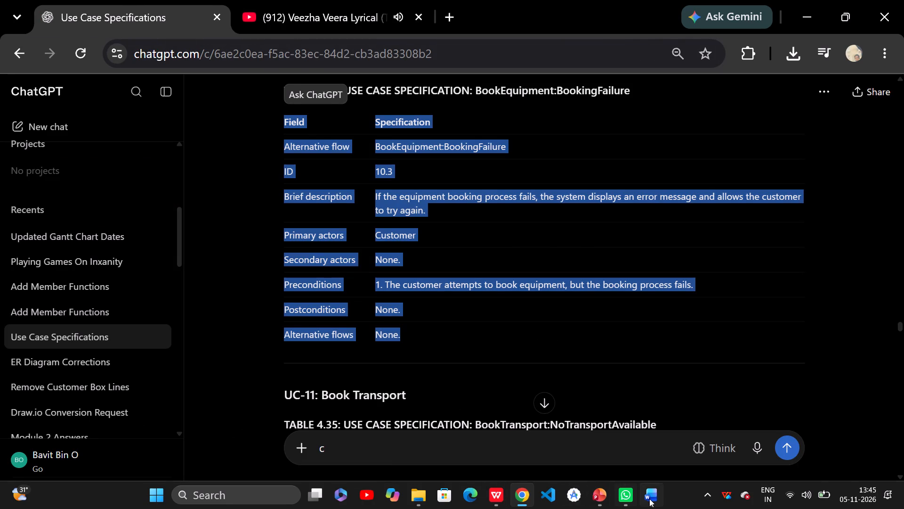
pyautogui.click(649, 499)
pyautogui.scroll(-4, 437, 351)
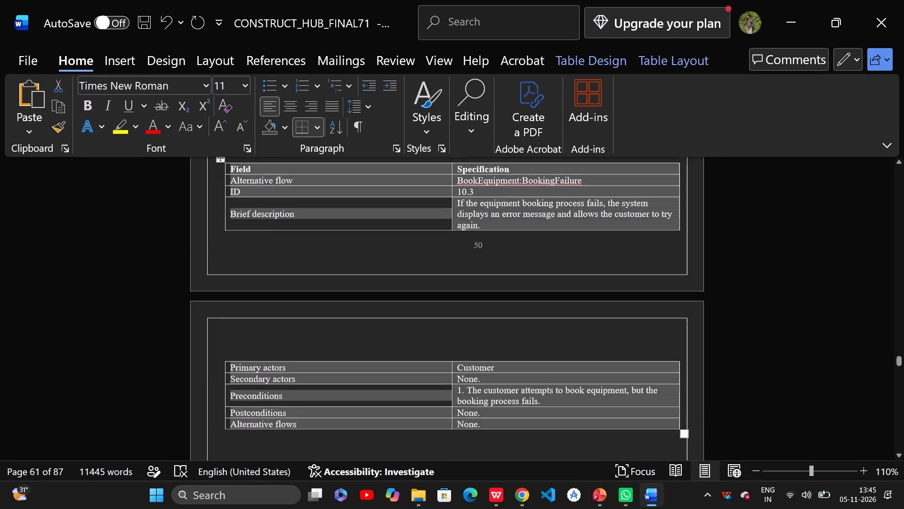
pyautogui.scroll(-3, 434, 353)
pyautogui.scroll(-5, 386, 324)
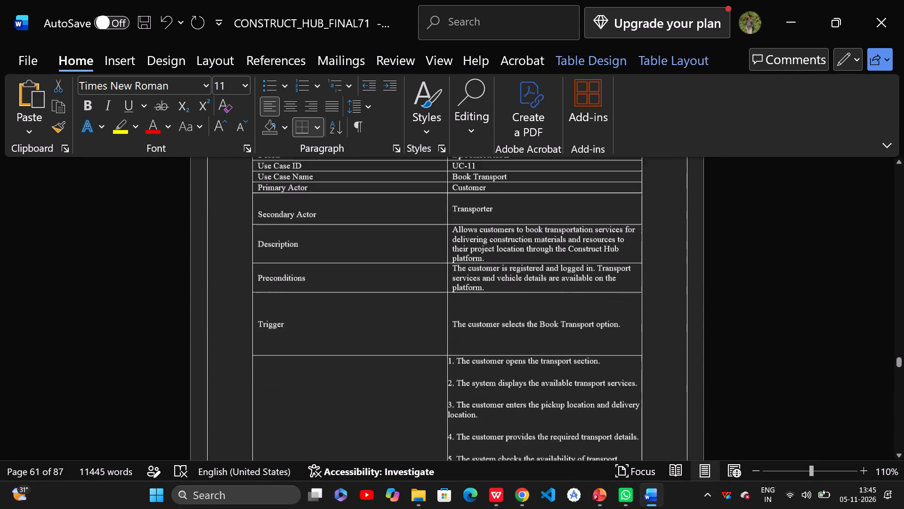
pyautogui.scroll(-20, 370, 351)
pyautogui.scroll(-3, 370, 351)
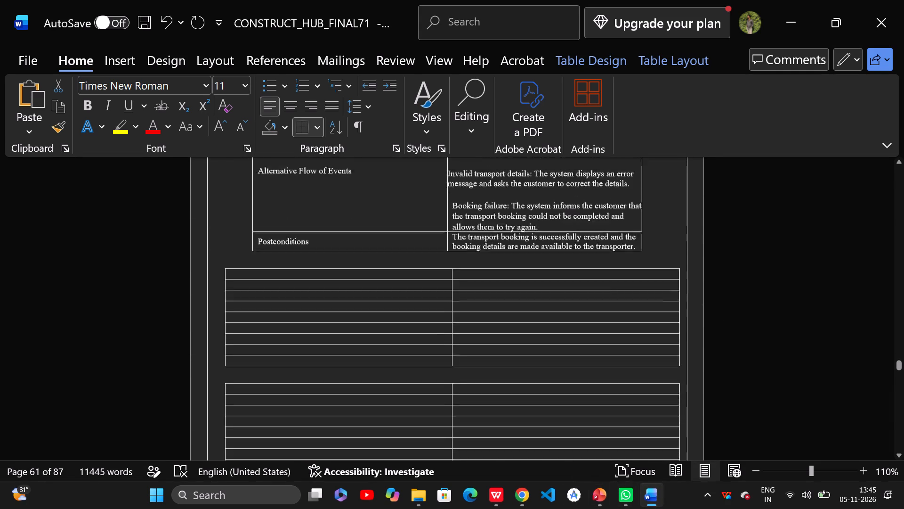
pyautogui.click(295, 211)
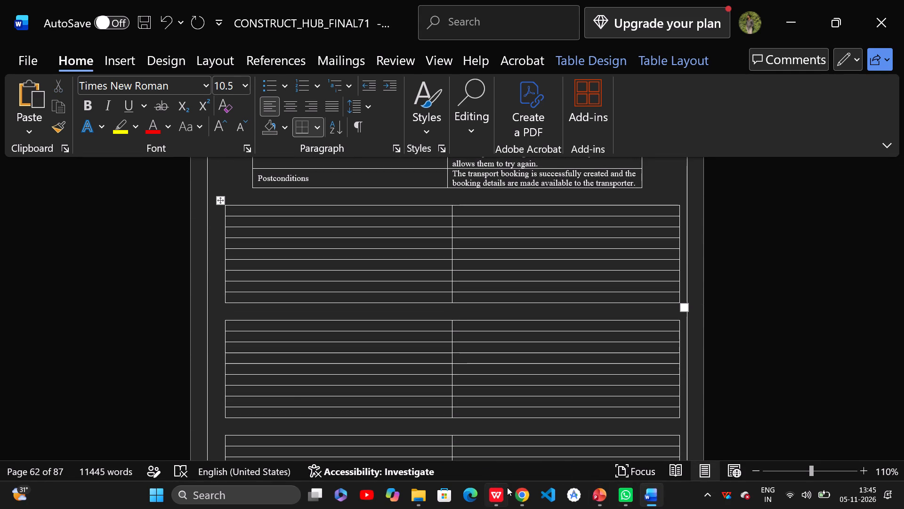
# Switch to Chrome and copy the whole BookTransport:NoTransportAvailable table (ID 11.1), from its Field header to its Alternative flows row.
pyautogui.click(512, 490)
pyautogui.click(400, 359)
pyautogui.scroll(-4, 392, 362)
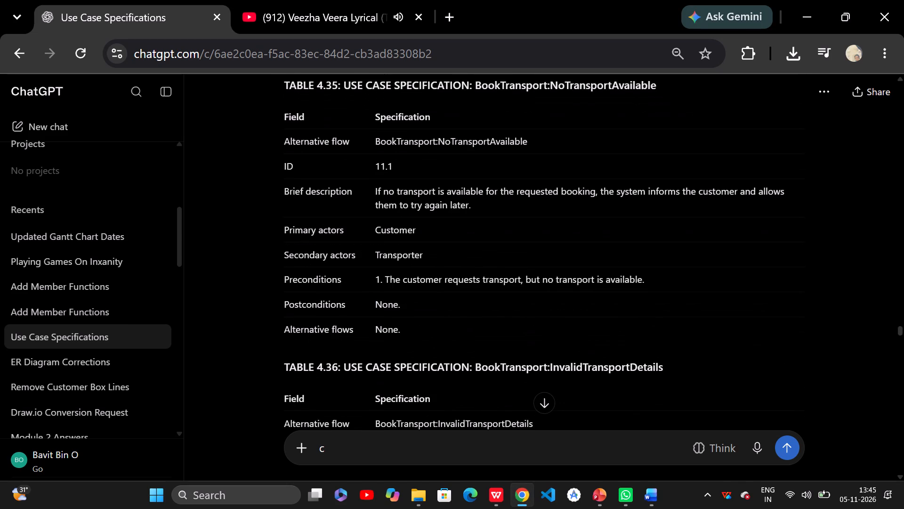
pyautogui.moveTo(281, 113); pyautogui.dragTo(410, 319)
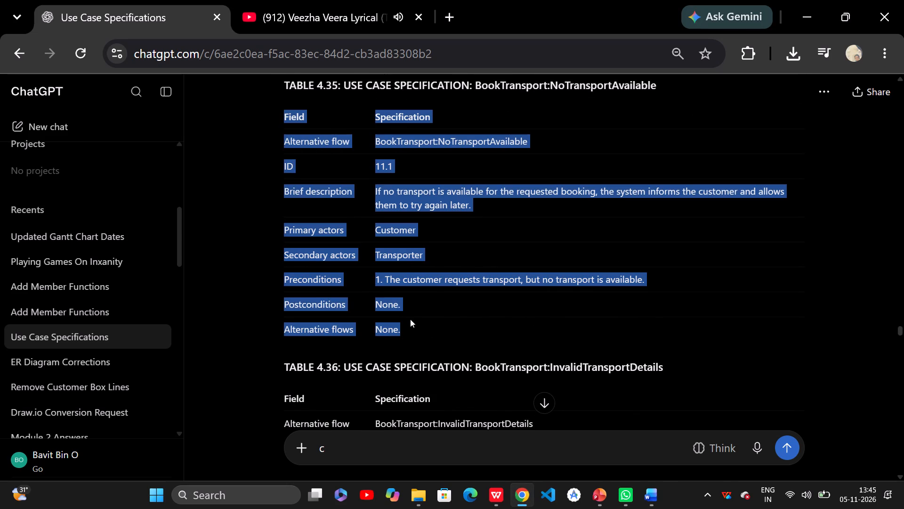
pyautogui.moveTo(410, 319); pyautogui.dragTo(411, 324)
pyautogui.hotkey('ctrl', 'c')
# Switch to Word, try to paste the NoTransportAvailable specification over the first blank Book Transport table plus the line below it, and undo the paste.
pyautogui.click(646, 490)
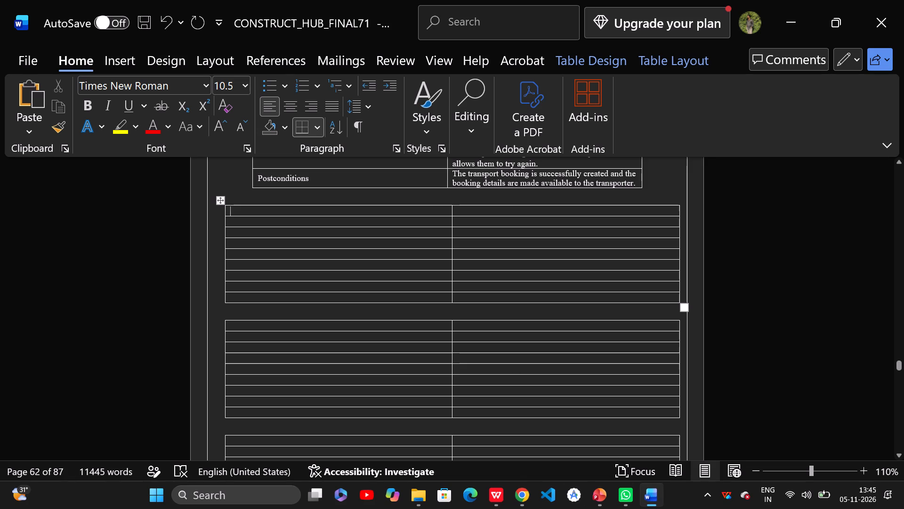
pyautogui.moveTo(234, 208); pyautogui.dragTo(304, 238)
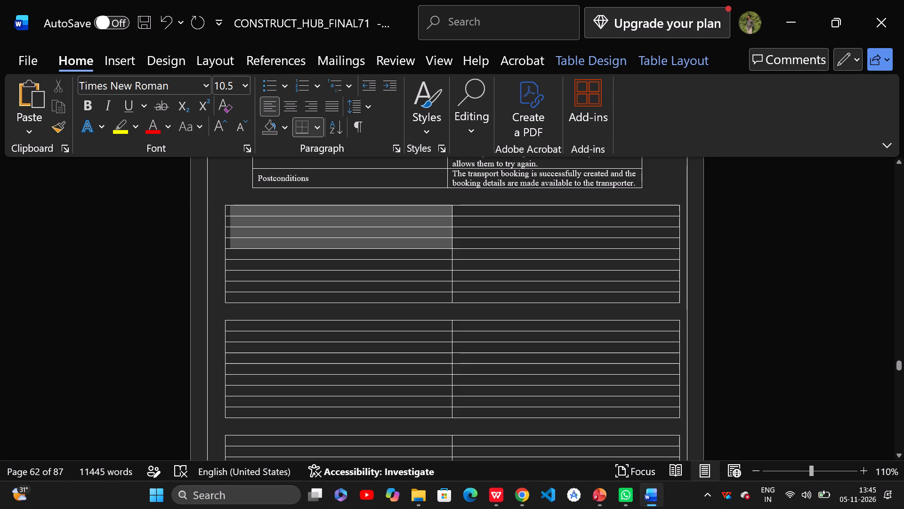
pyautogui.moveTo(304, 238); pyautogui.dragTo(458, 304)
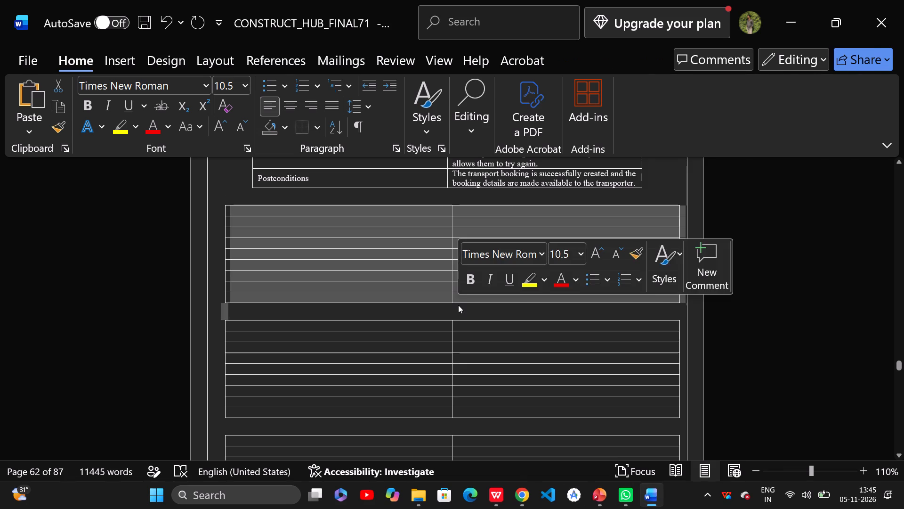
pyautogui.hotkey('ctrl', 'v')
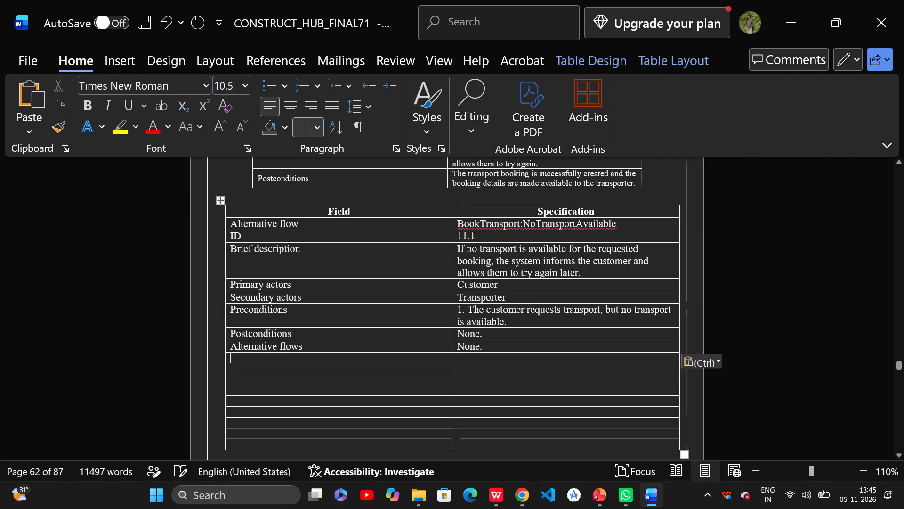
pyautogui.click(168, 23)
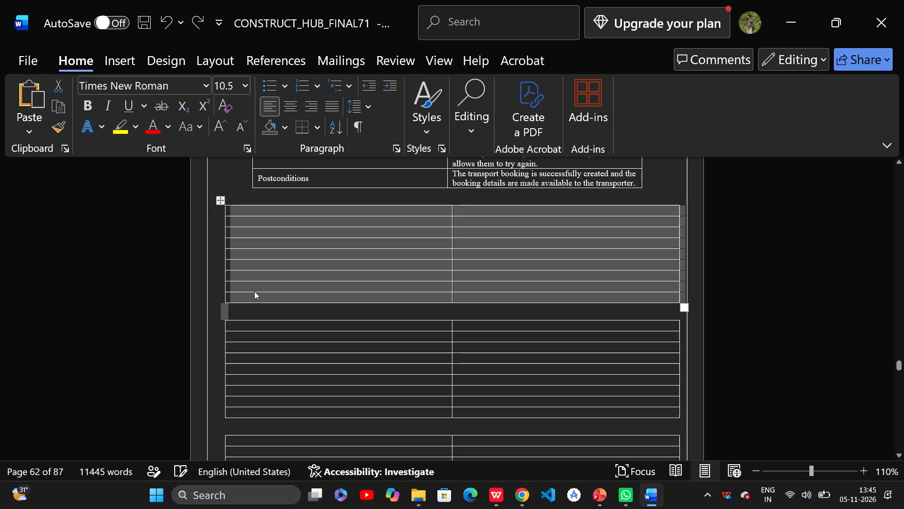
# Add an empty line between the first and second blank Book Transport tables.
pyautogui.click(239, 310)
pyautogui.press('Return')
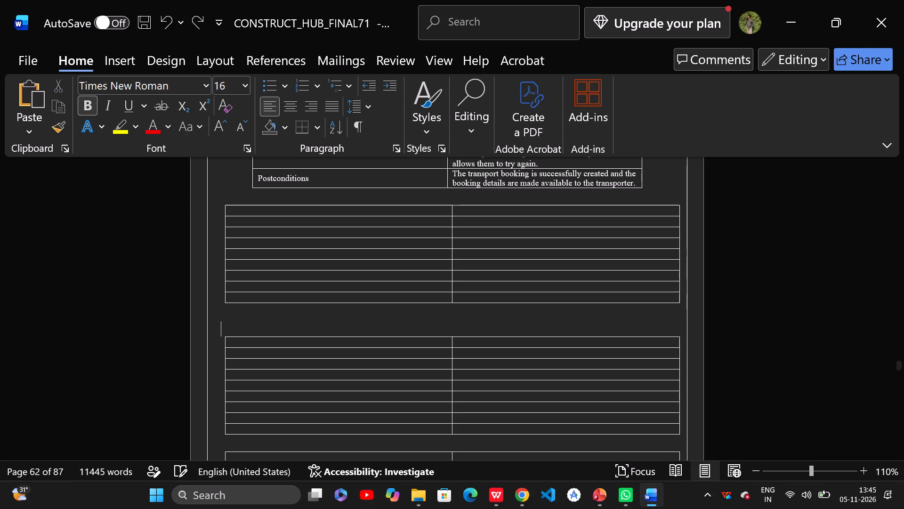
# Paste the copied NoTransportAvailable specification over only the cells of the first blank Book Transport table.
pyautogui.moveTo(239, 212); pyautogui.dragTo(268, 213)
pyautogui.moveTo(268, 213); pyautogui.dragTo(468, 304)
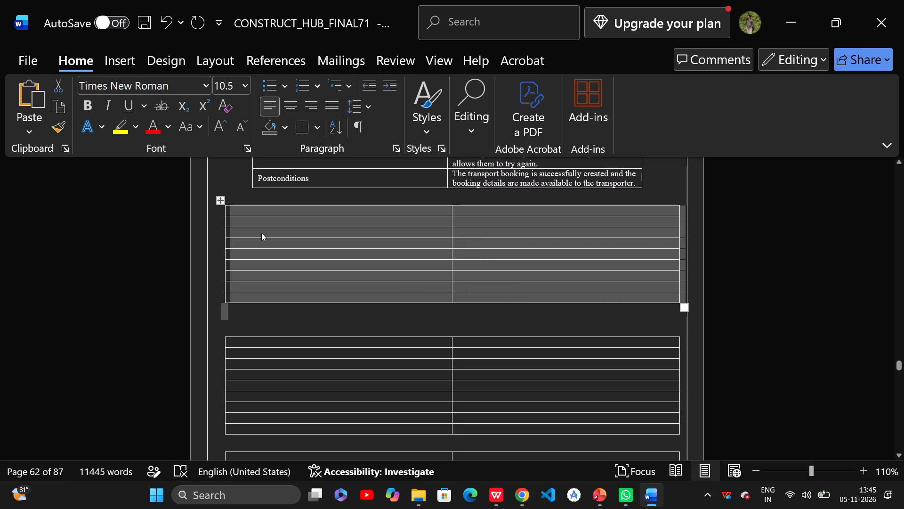
pyautogui.click(252, 204)
pyautogui.moveTo(242, 209); pyautogui.dragTo(403, 288)
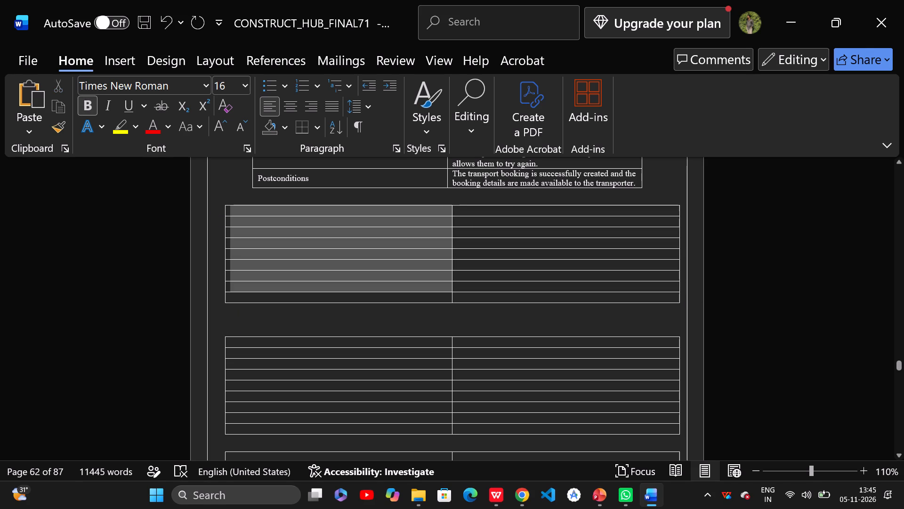
pyautogui.moveTo(403, 288); pyautogui.dragTo(460, 299)
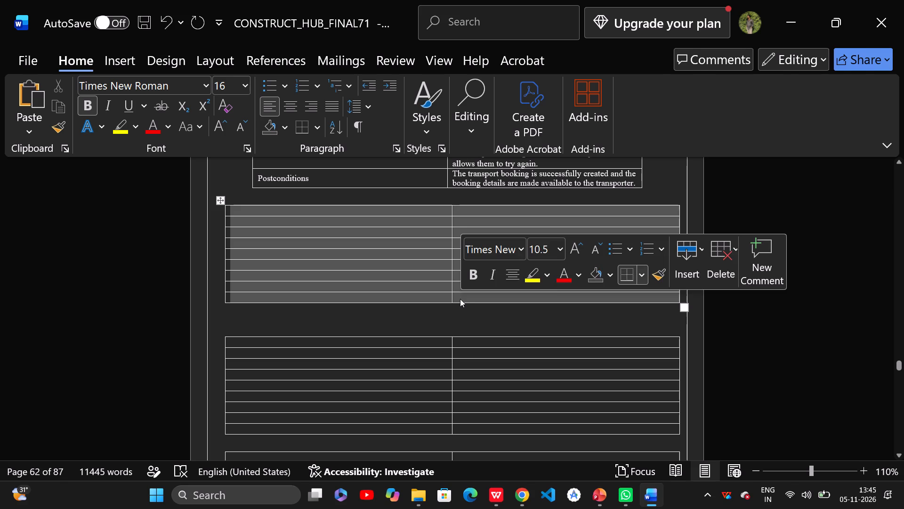
pyautogui.hotkey('ctrl', 'v')
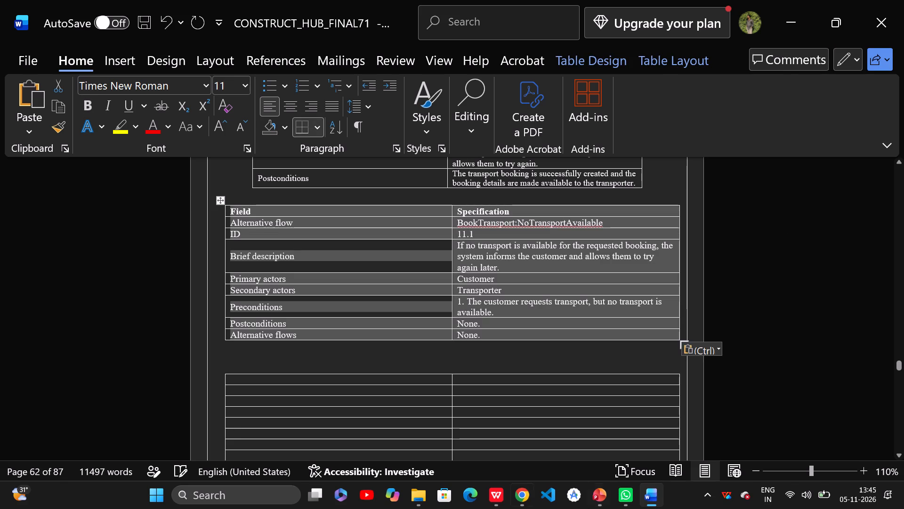
# Switch to Chrome and copy the whole BookTransport:InvalidTransportDetails table (ID 11.2), from its Field header to its Alternative flows row.
pyautogui.click(527, 492)
pyautogui.scroll(-3, 352, 334)
pyautogui.moveTo(282, 138); pyautogui.dragTo(392, 274)
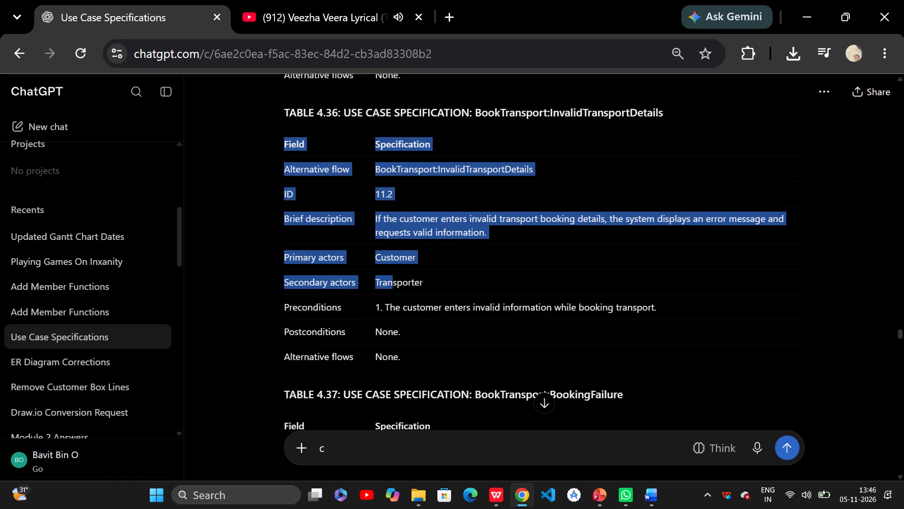
pyautogui.moveTo(392, 274); pyautogui.dragTo(400, 354)
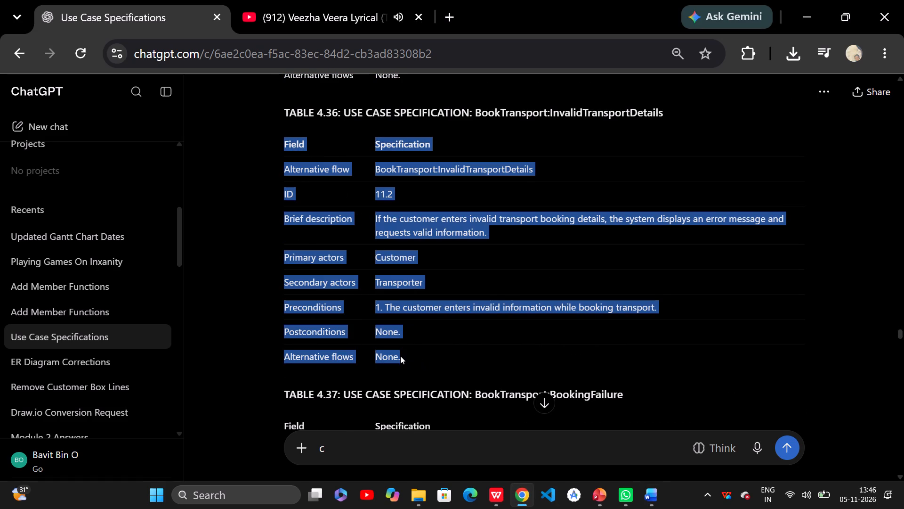
pyautogui.hotkey('ctrl', 'c')
# Switch to Word and paste the copied InvalidTransportDetails specification over the cells of the second blank Book Transport table.
pyautogui.click(660, 498)
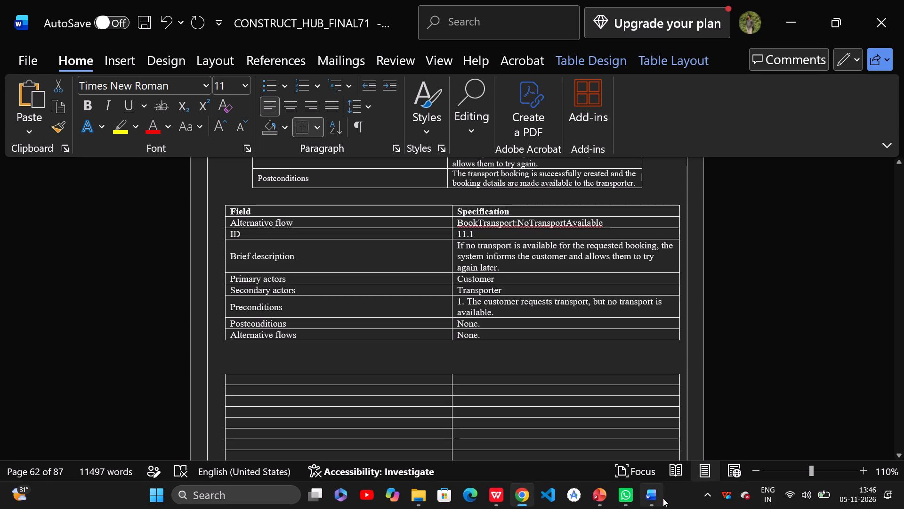
pyautogui.scroll(-2, 234, 356)
pyautogui.click(248, 315)
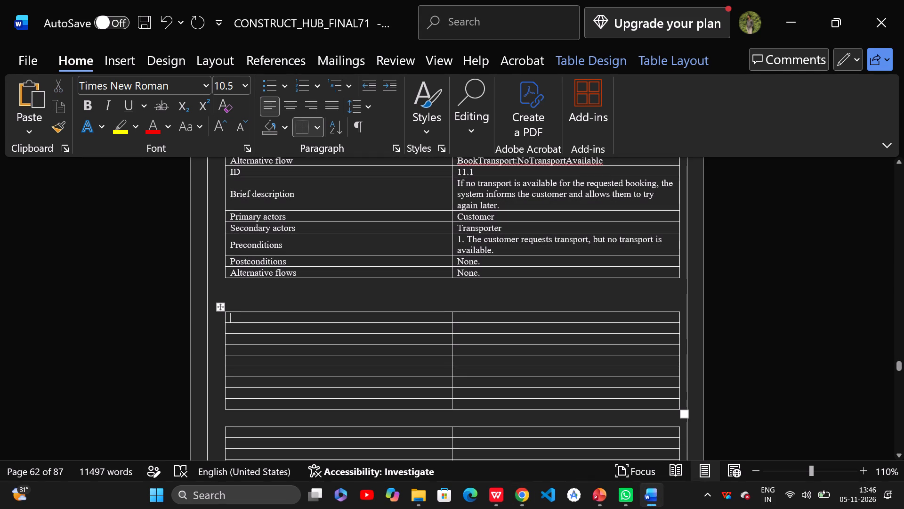
pyautogui.moveTo(234, 318); pyautogui.dragTo(456, 401)
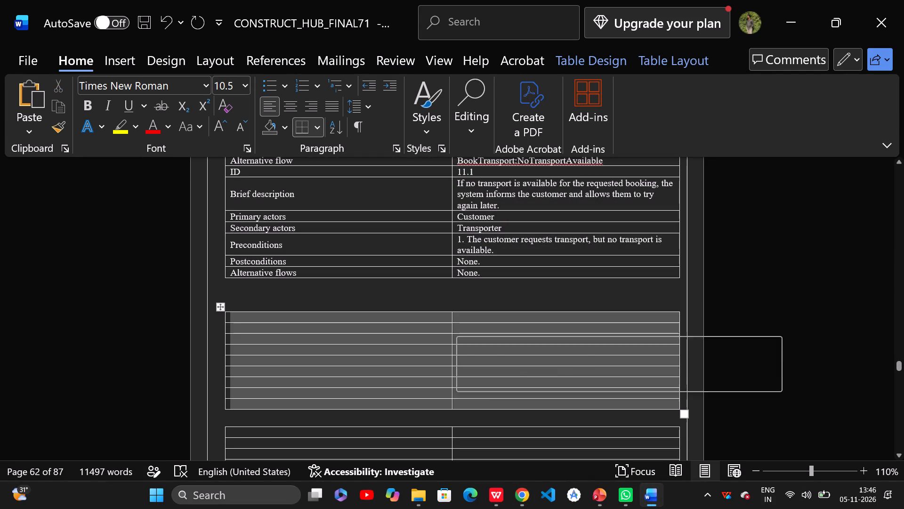
pyautogui.hotkey('ctrl', 'v')
# Add an empty line between the InvalidTransportDetails table and the third blank Book Transport table.
pyautogui.scroll(-2, 383, 402)
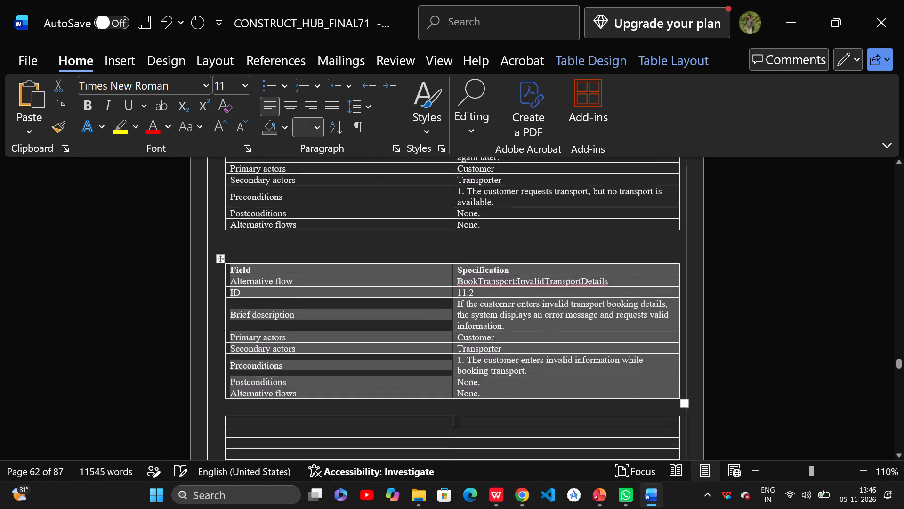
pyautogui.scroll(-2, 374, 384)
pyautogui.click(308, 337)
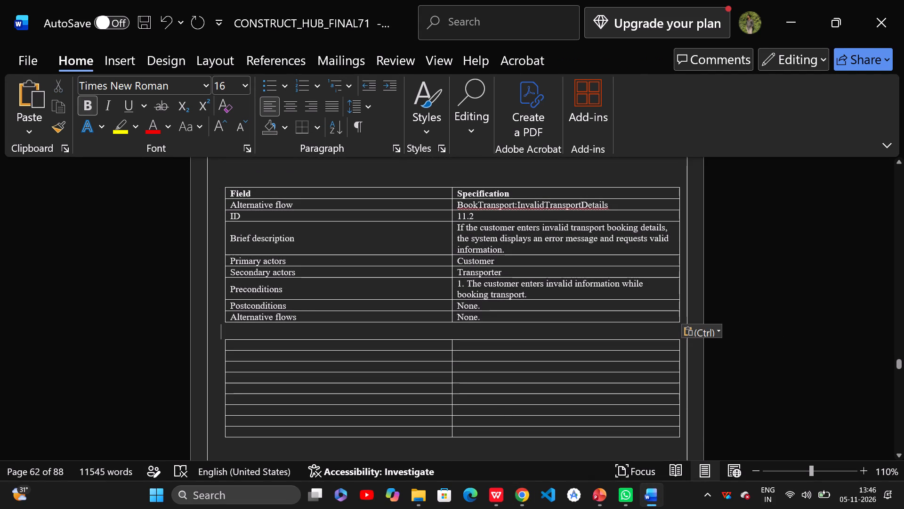
pyautogui.press('Return')
# Switch to Chrome and copy the whole BookTransport:BookingFailure table (ID 11.3), from its Field header to its Alternative flows row.
pyautogui.click(519, 500)
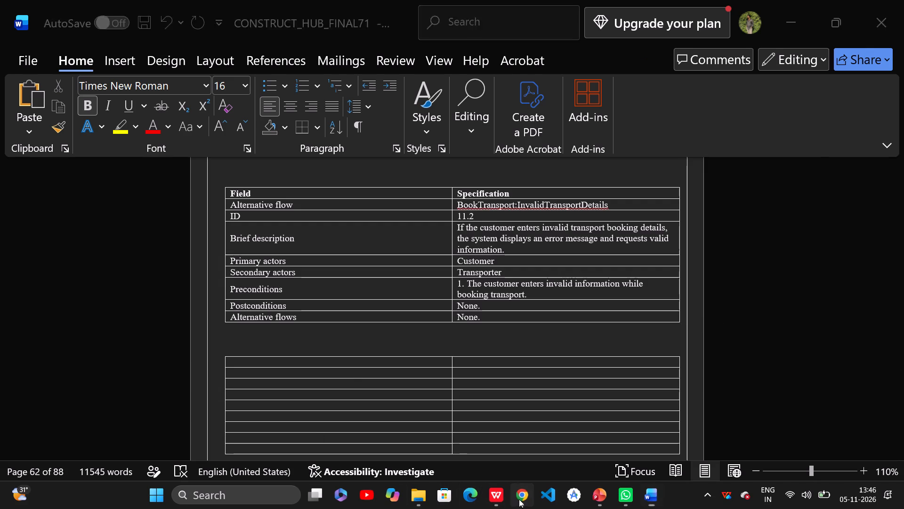
pyautogui.scroll(-4, 479, 354)
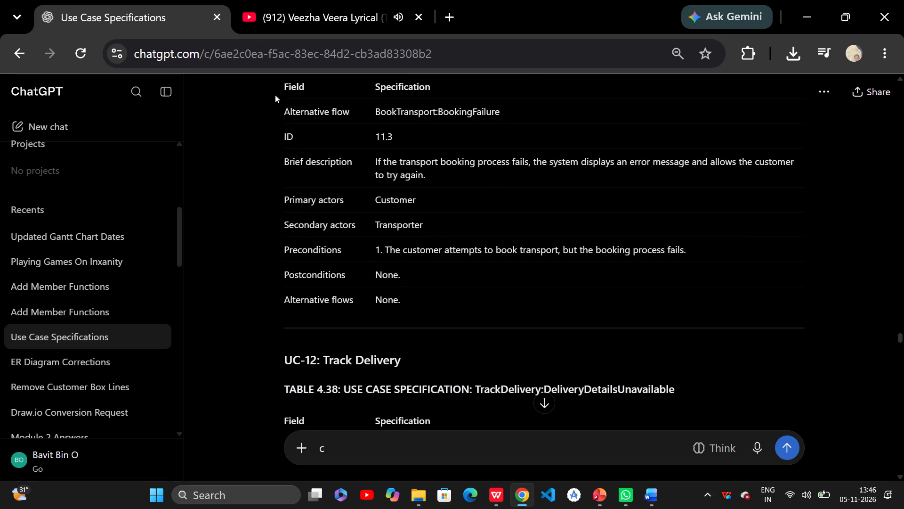
pyautogui.moveTo(281, 84); pyautogui.dragTo(400, 296)
pyautogui.hotkey('ctrl', 'c')
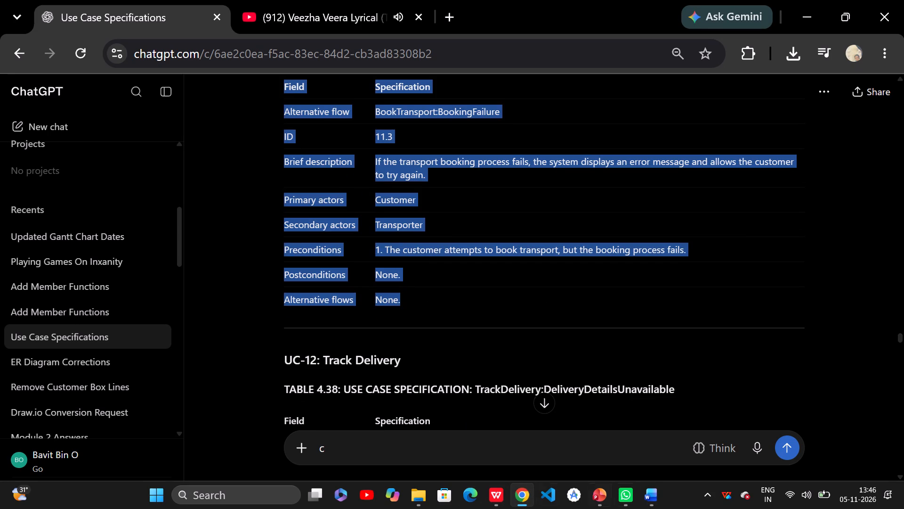
# Switch to Word and paste the copied BookingFailure specification over the cells of the third blank Book Transport table.
pyautogui.click(657, 499)
pyautogui.scroll(-2, 315, 373)
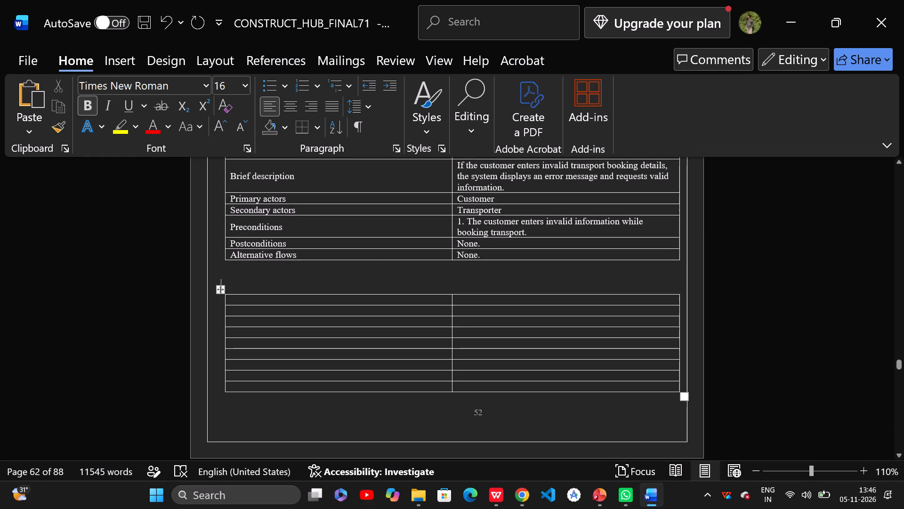
pyautogui.click(250, 300)
pyautogui.moveTo(248, 298); pyautogui.dragTo(460, 376)
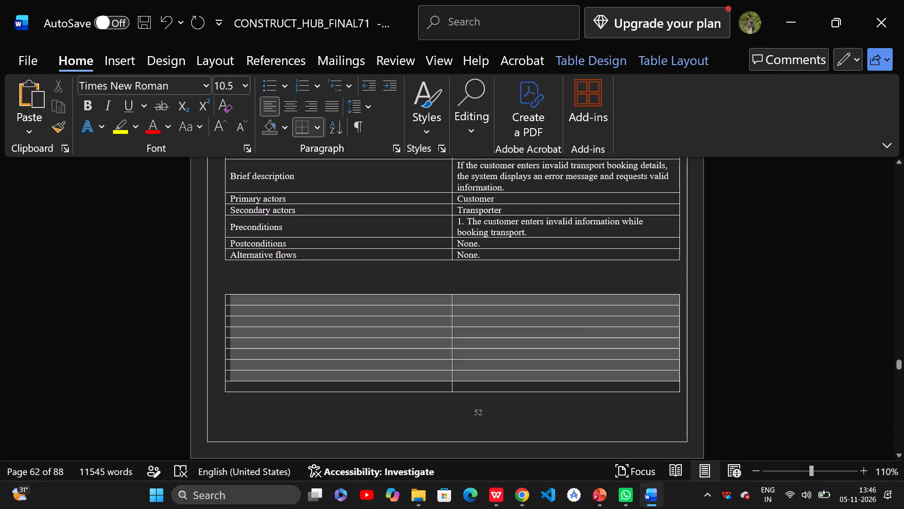
pyautogui.moveTo(460, 376); pyautogui.dragTo(468, 382)
pyautogui.hotkey('ctrl', 'v')
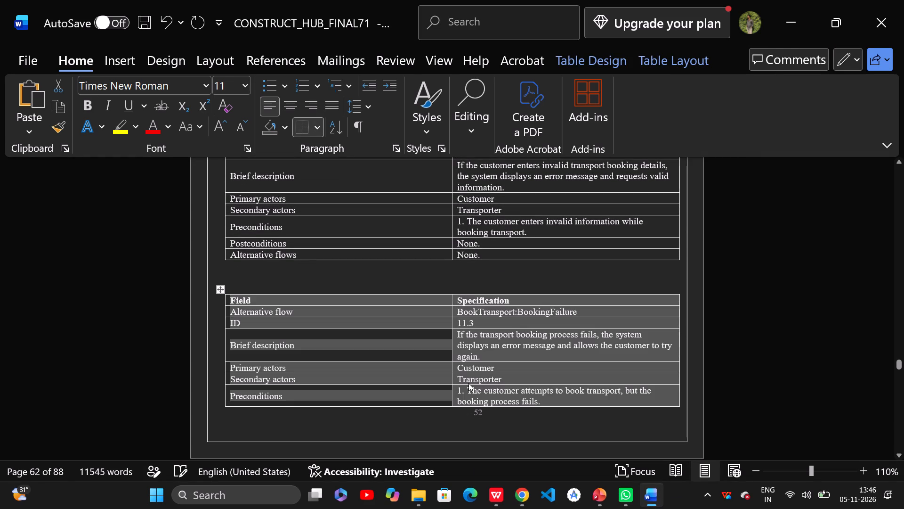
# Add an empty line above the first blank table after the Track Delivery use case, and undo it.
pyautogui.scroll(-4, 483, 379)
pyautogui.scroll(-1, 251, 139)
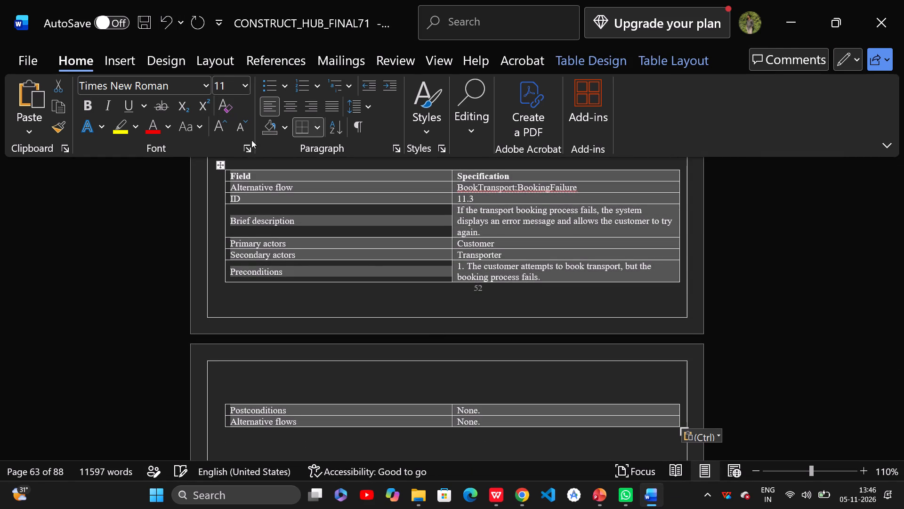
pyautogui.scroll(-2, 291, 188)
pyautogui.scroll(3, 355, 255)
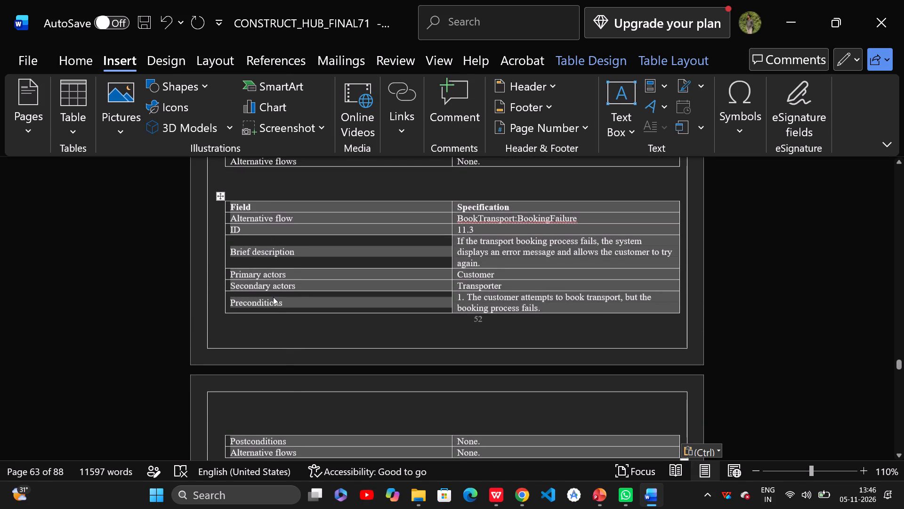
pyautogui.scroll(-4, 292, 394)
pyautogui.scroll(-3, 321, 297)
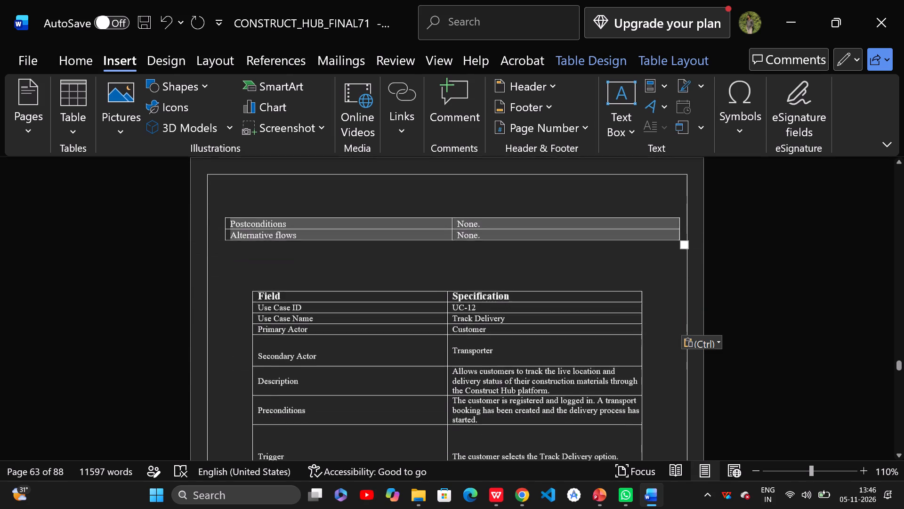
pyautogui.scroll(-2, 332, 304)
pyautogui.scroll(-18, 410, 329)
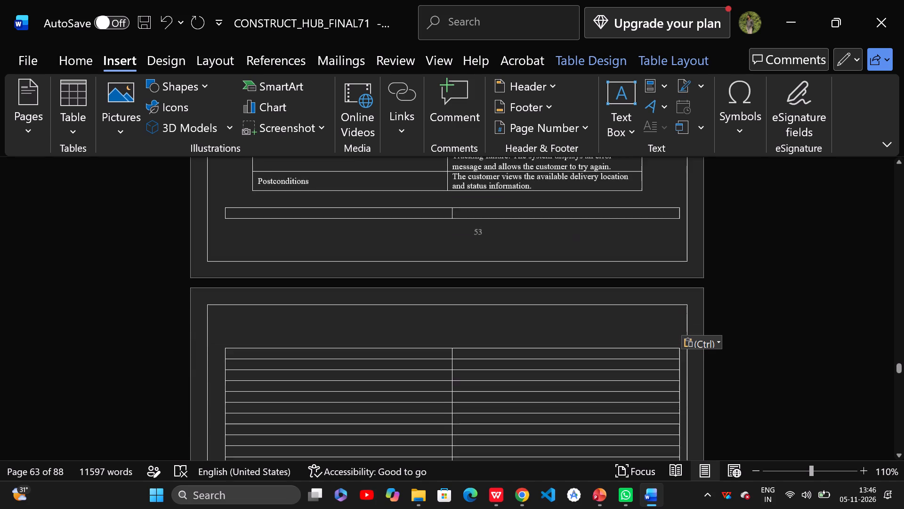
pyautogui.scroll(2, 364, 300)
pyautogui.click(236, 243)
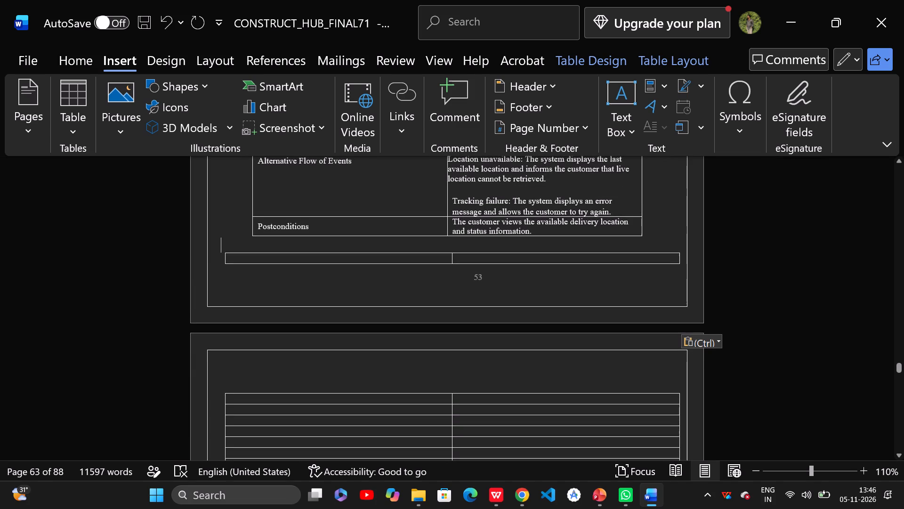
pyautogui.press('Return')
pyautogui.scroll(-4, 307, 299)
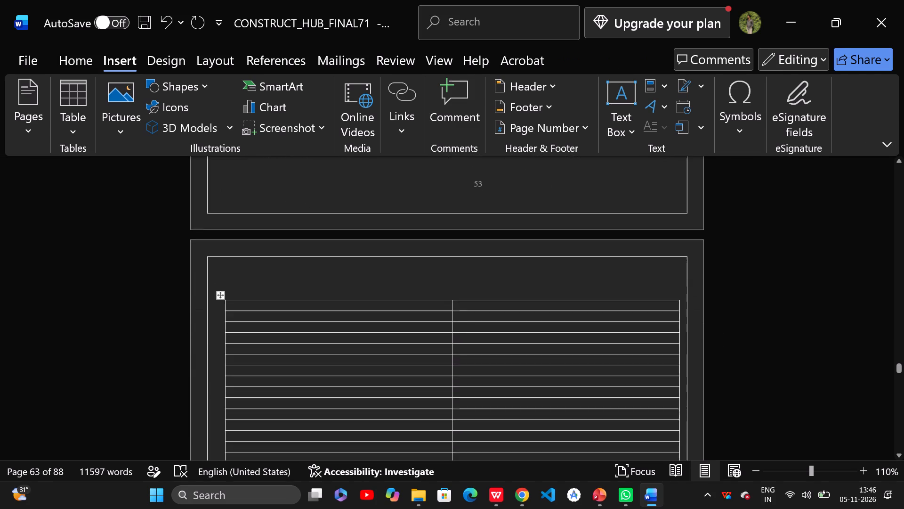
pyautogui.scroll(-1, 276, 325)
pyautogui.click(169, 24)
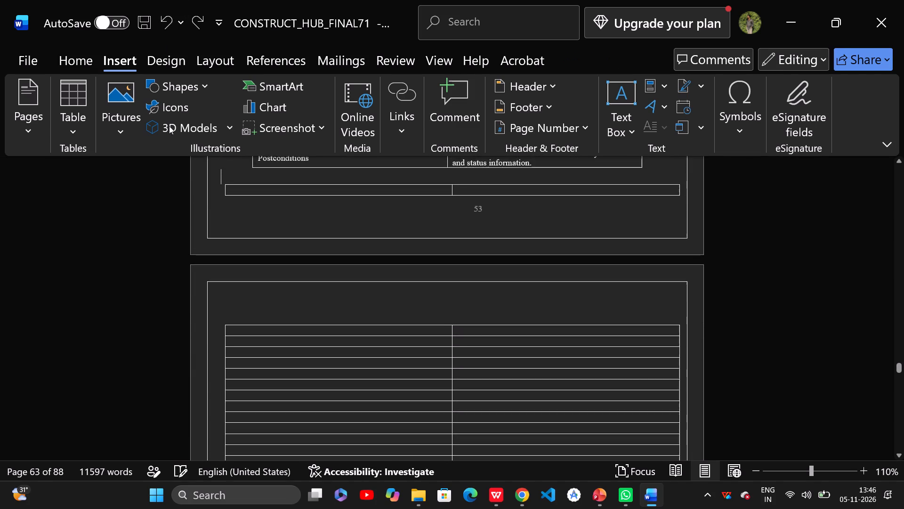
# Examine the blank tables after the Track Delivery use case, checking their row layout and how they split across pages.
pyautogui.scroll(-3, 241, 269)
pyautogui.scroll(-1, 322, 312)
pyautogui.scroll(3, 335, 316)
pyautogui.scroll(2, 365, 347)
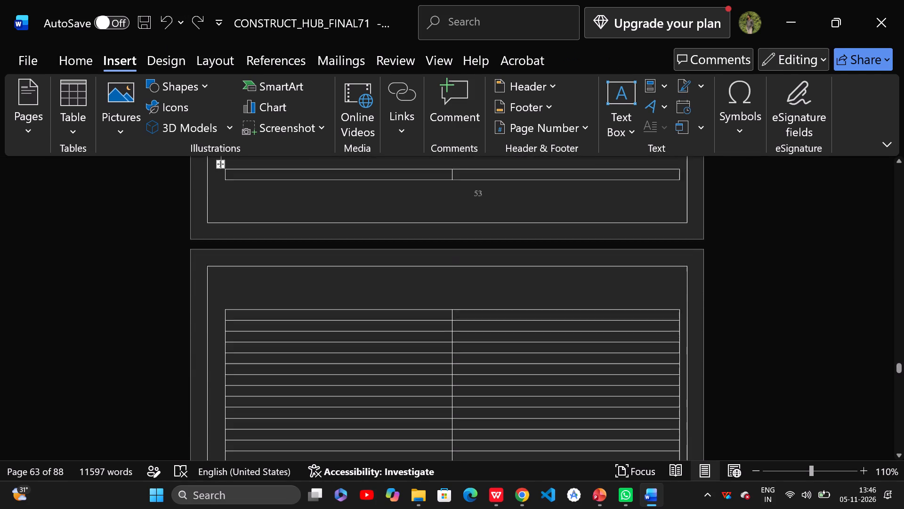
pyautogui.scroll(1, 373, 369)
pyautogui.scroll(-4, 373, 369)
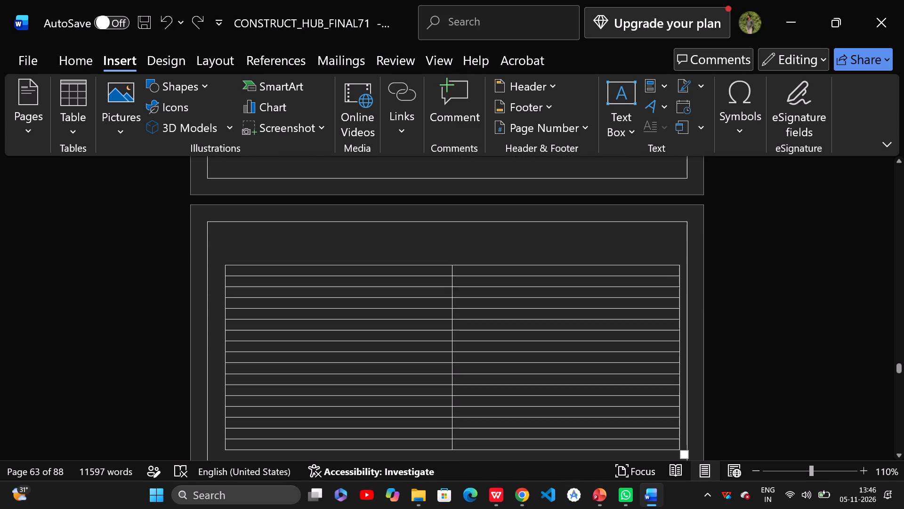
pyautogui.scroll(-7, 377, 359)
pyautogui.scroll(3, 362, 348)
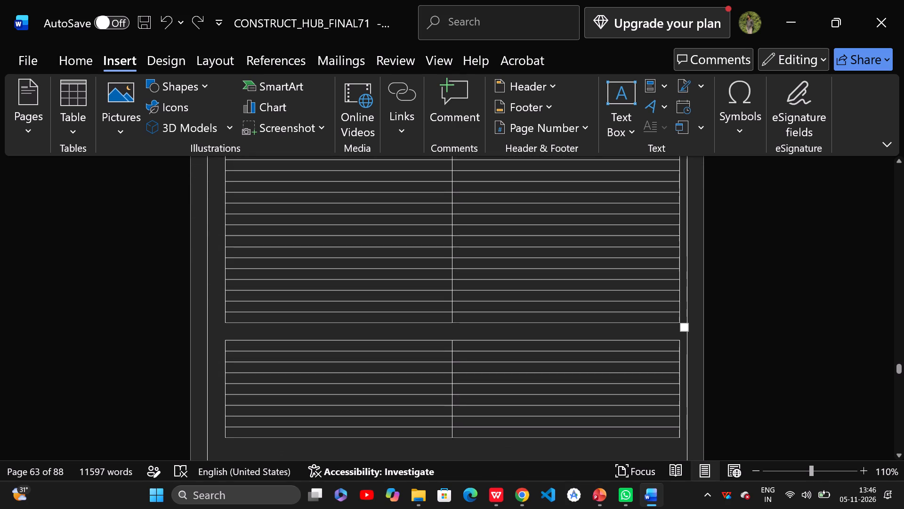
pyautogui.scroll(1, 343, 350)
pyautogui.scroll(3, 279, 288)
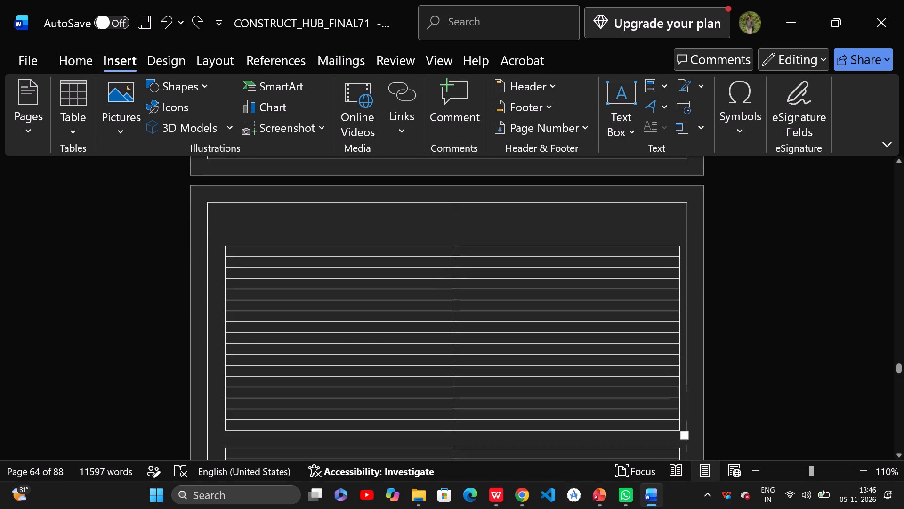
pyautogui.scroll(3, 279, 288)
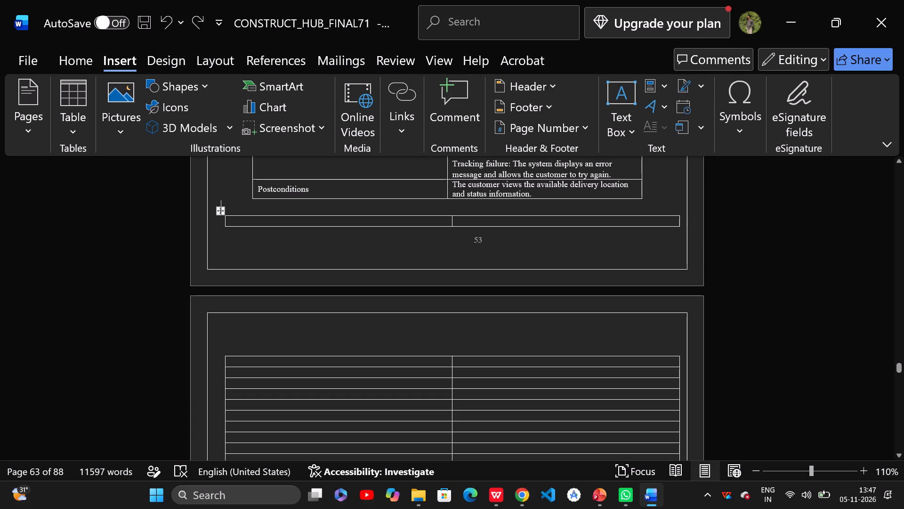
# Insert a line break in the first-column cell of the ninth row of the overlong blank Track Delivery table.
pyautogui.click(266, 436)
pyautogui.scroll(-3, 264, 433)
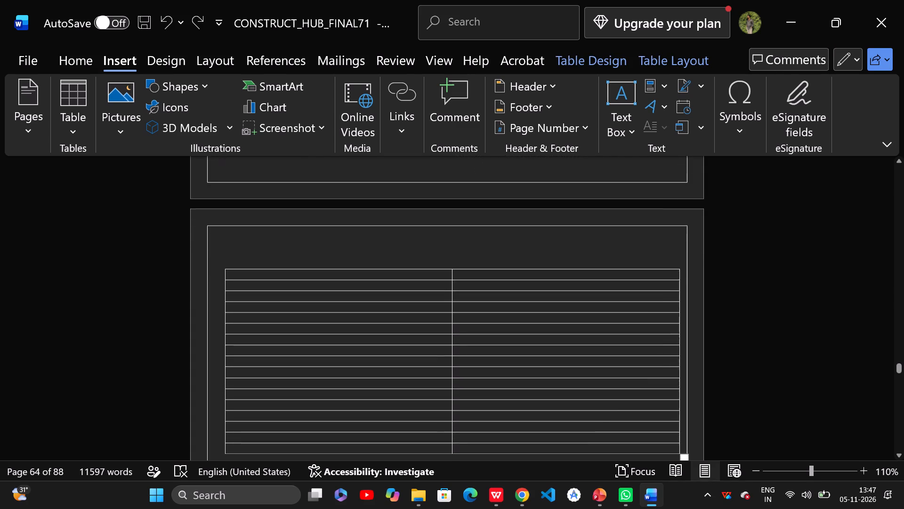
pyautogui.scroll(-1, 249, 378)
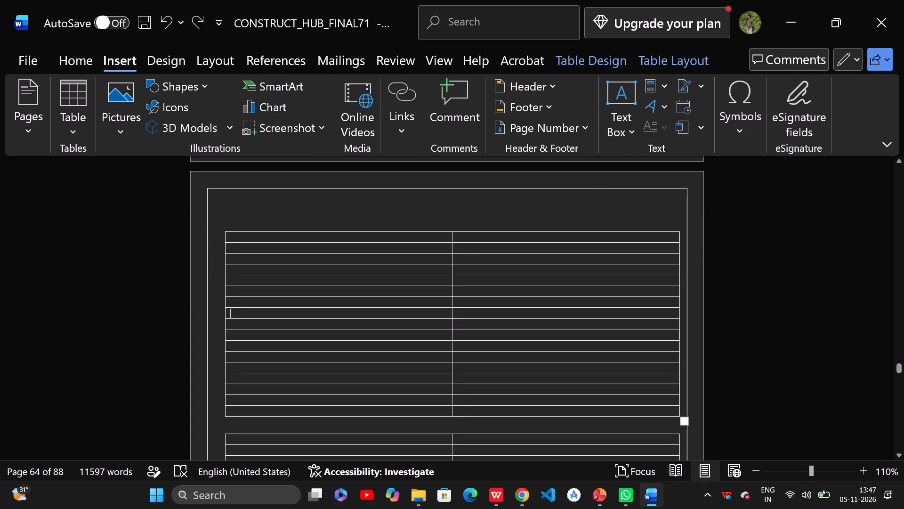
pyautogui.press('Return')
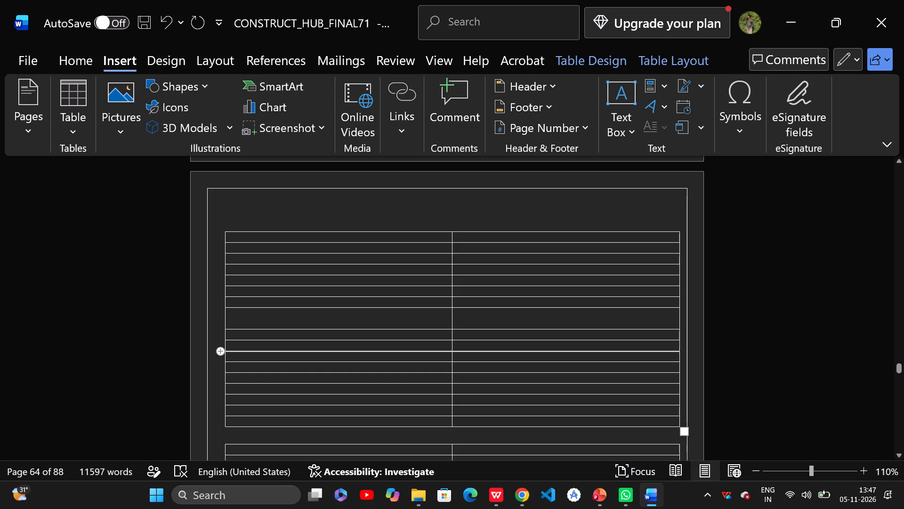
# Delete the nine entire rows below the heightened row in the overlong blank Track Delivery table.
pyautogui.moveTo(232, 333); pyautogui.dragTo(307, 336)
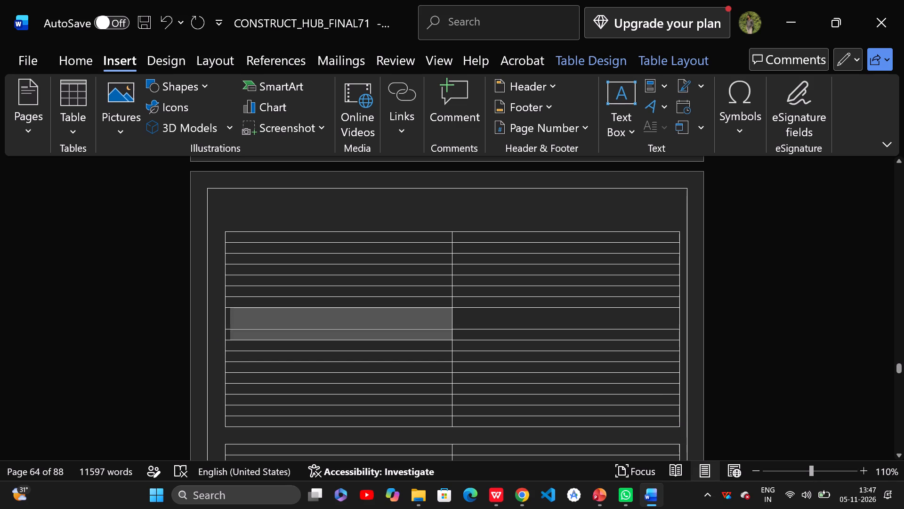
pyautogui.moveTo(307, 336); pyautogui.dragTo(514, 422)
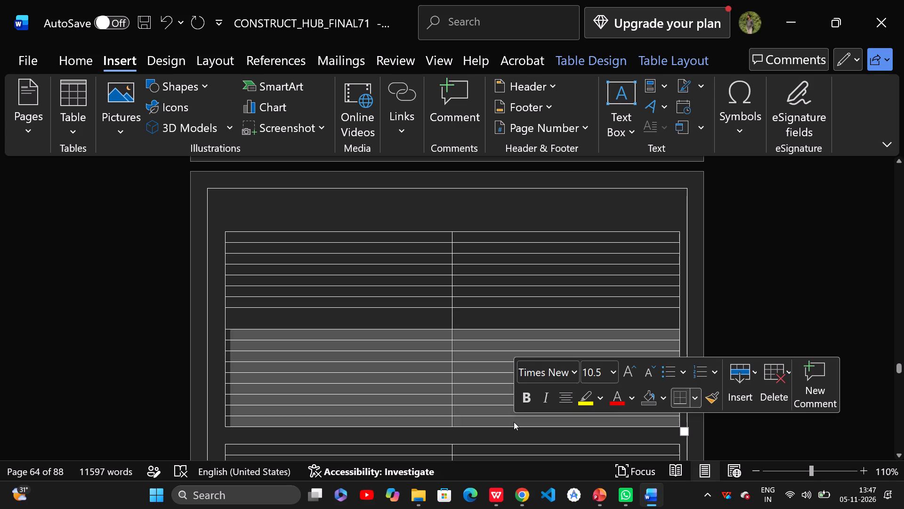
pyautogui.rightClick(496, 382)
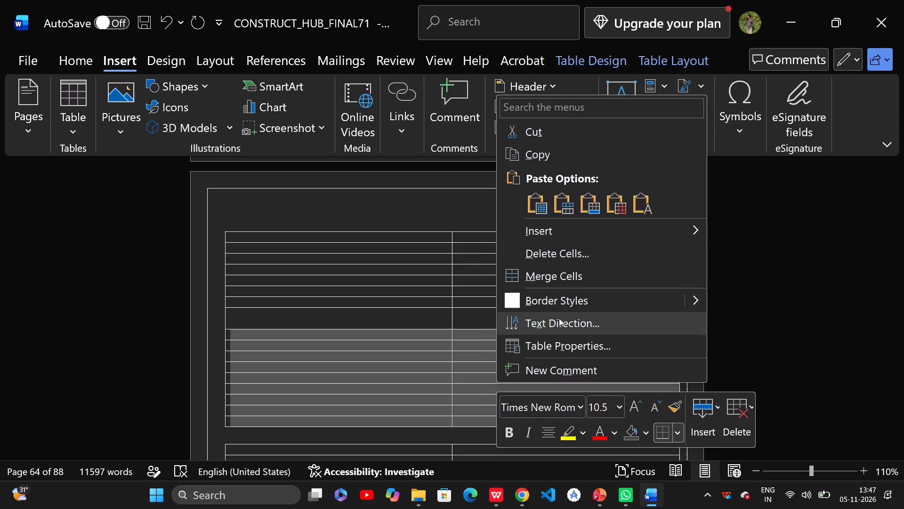
pyautogui.click(567, 250)
pyautogui.click(434, 235)
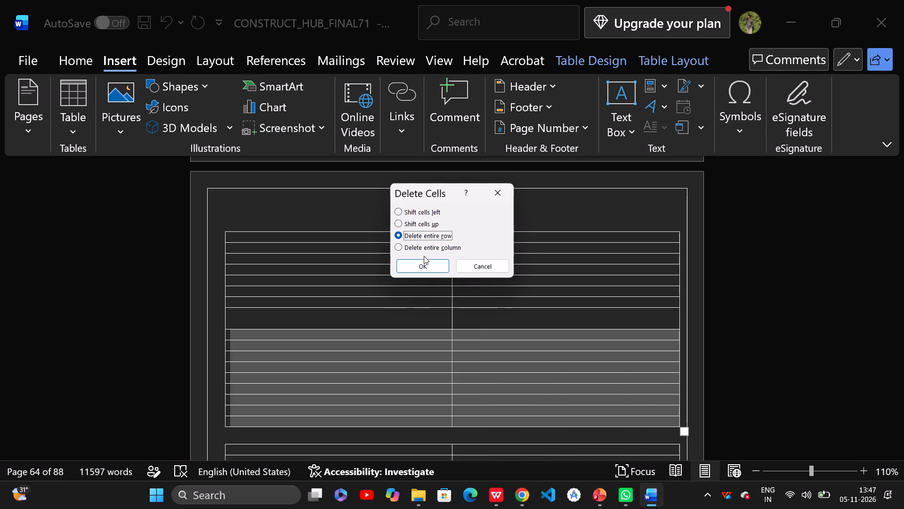
pyautogui.click(425, 263)
# Add an empty line between the Track Delivery specification table and the first blank table below it.
pyautogui.scroll(2, 395, 343)
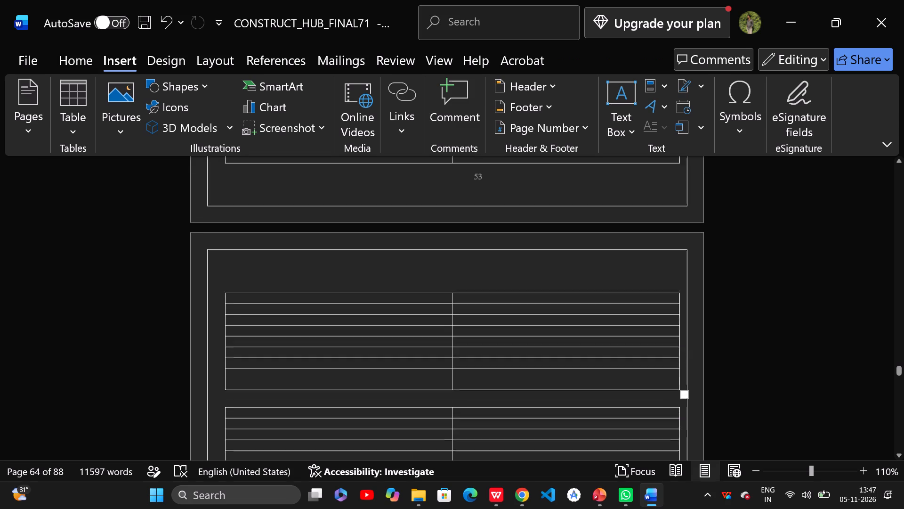
pyautogui.scroll(2, 394, 350)
pyautogui.click(246, 203)
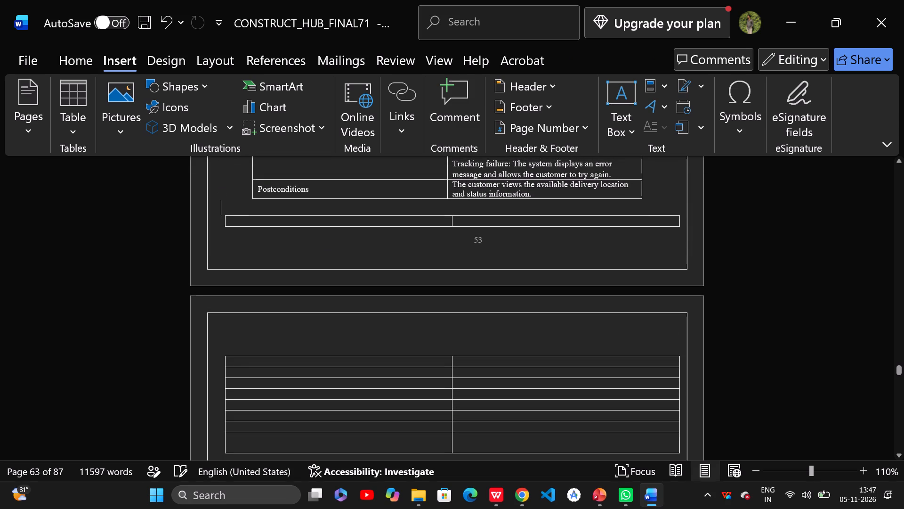
pyautogui.press('Return')
pyautogui.scroll(-3, 291, 298)
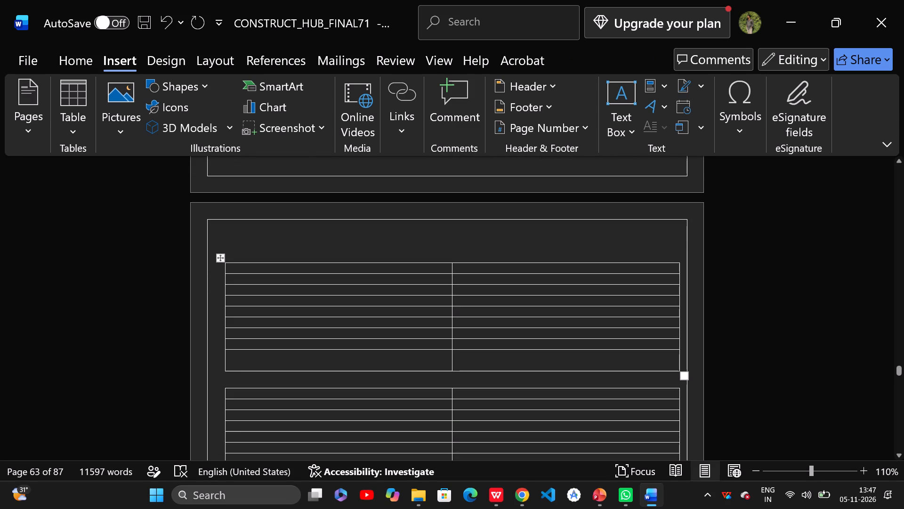
pyautogui.scroll(3, 265, 337)
pyautogui.scroll(-2, 343, 342)
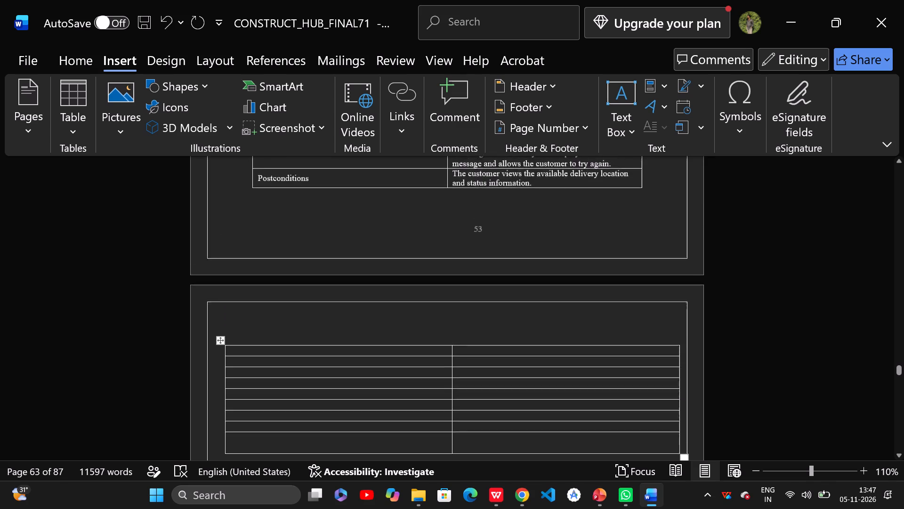
pyautogui.scroll(-2, 343, 343)
# Copy the TrackDelivery:DeliveryDetailsUnavailable specification (ID 12.1) from the ChatGPT conversation into the first blank Track Delivery table in the Word report.
pyautogui.click(516, 493)
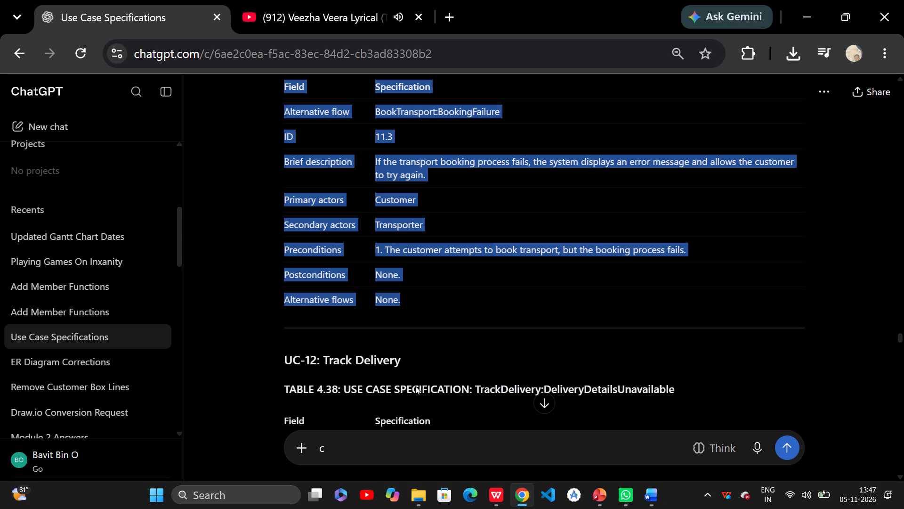
pyautogui.scroll(-3, 387, 355)
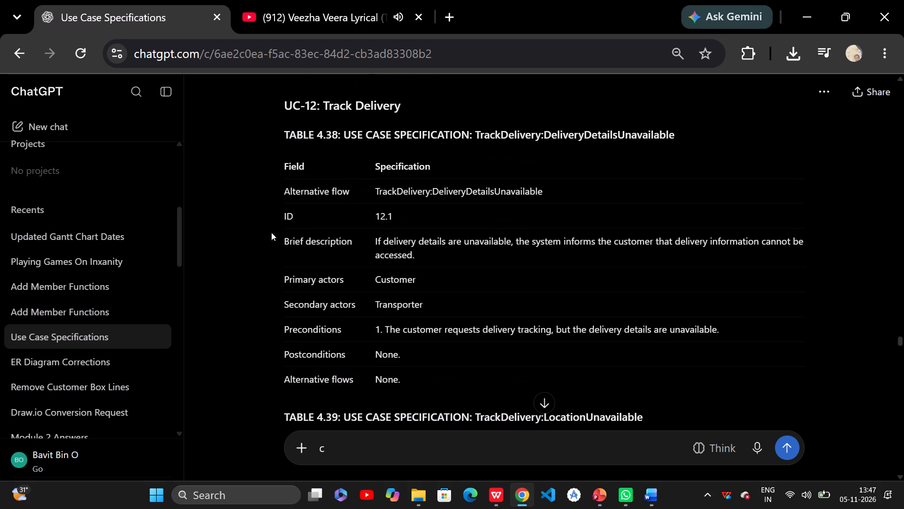
pyautogui.moveTo(281, 164); pyautogui.dragTo(410, 377)
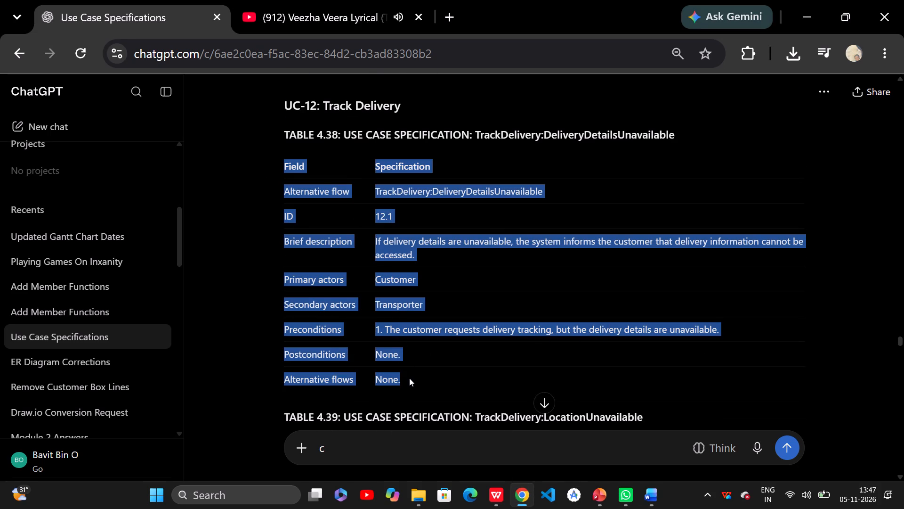
pyautogui.hotkey('ctrl', 'c')
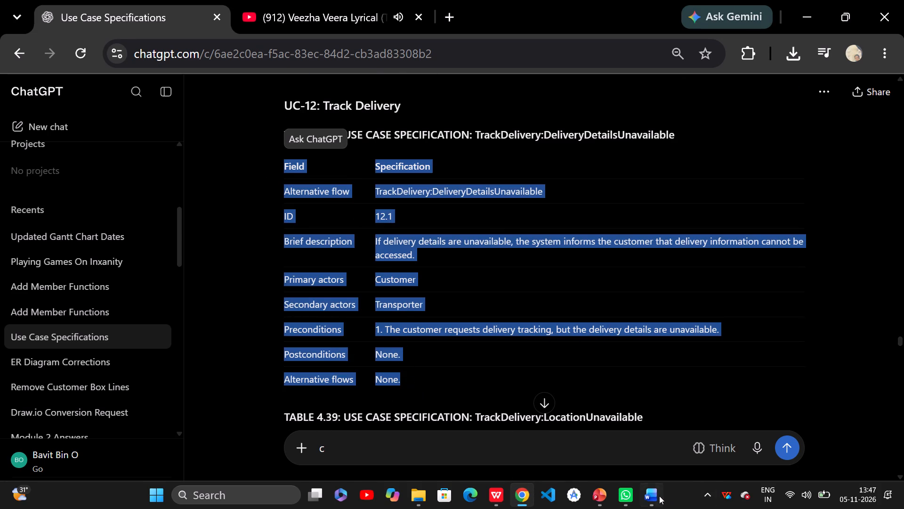
pyautogui.click(659, 496)
pyautogui.moveTo(245, 238); pyautogui.dragTo(438, 327)
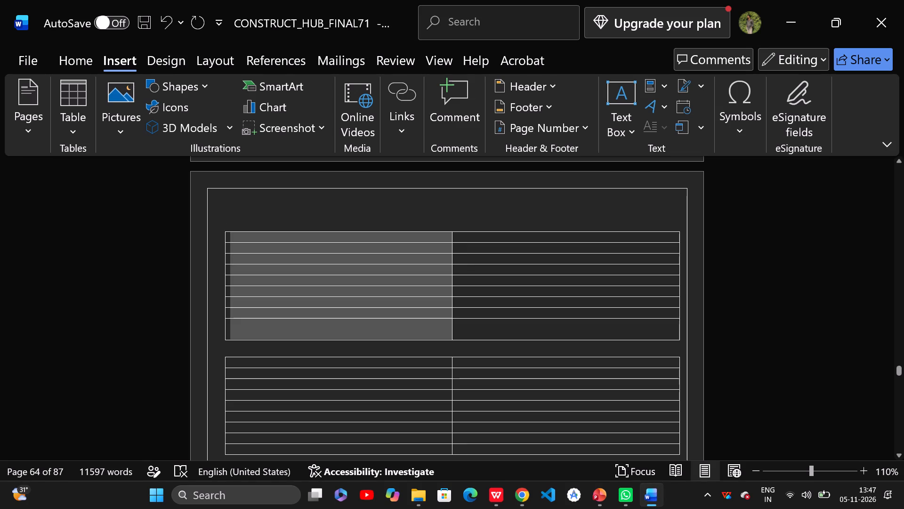
pyautogui.moveTo(438, 327); pyautogui.dragTo(462, 335)
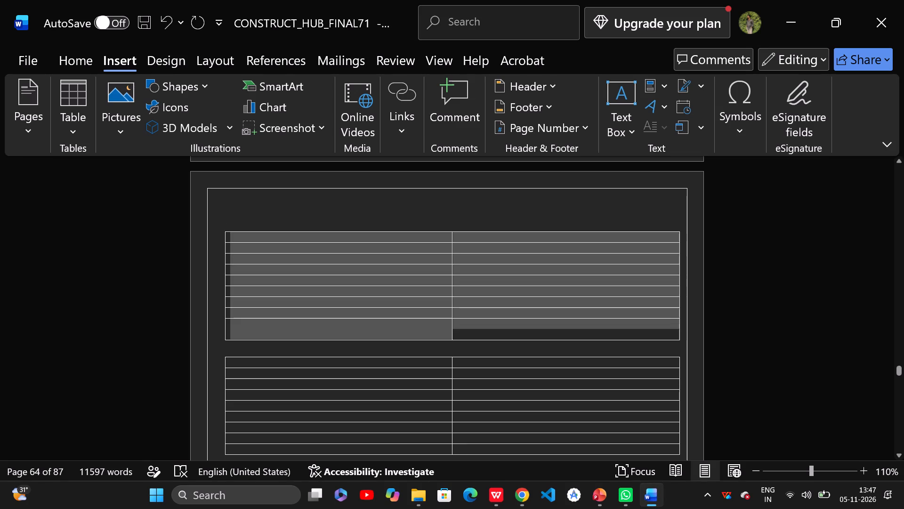
pyautogui.moveTo(462, 335); pyautogui.dragTo(459, 326)
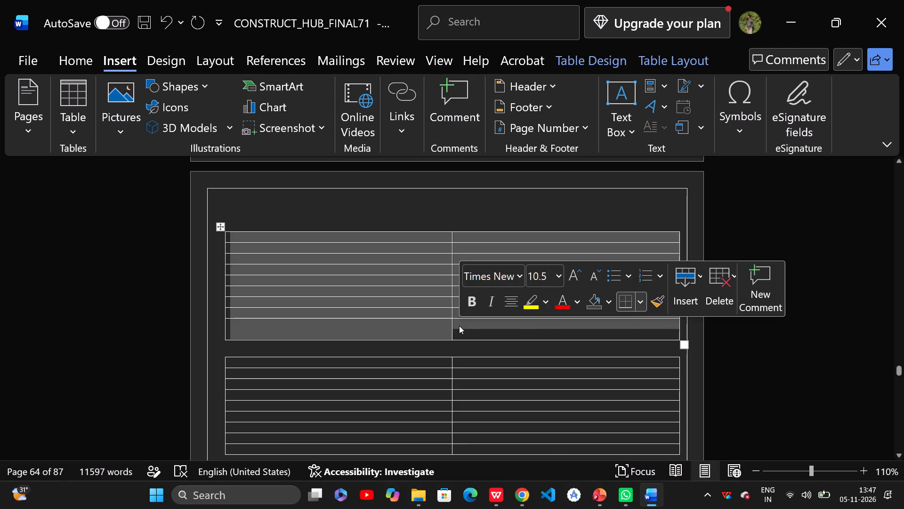
pyautogui.hotkey('ctrl', 'v')
# Add an empty line between the DeliveryDetailsUnavailable table and the blank table below it.
pyautogui.scroll(-2, 420, 339)
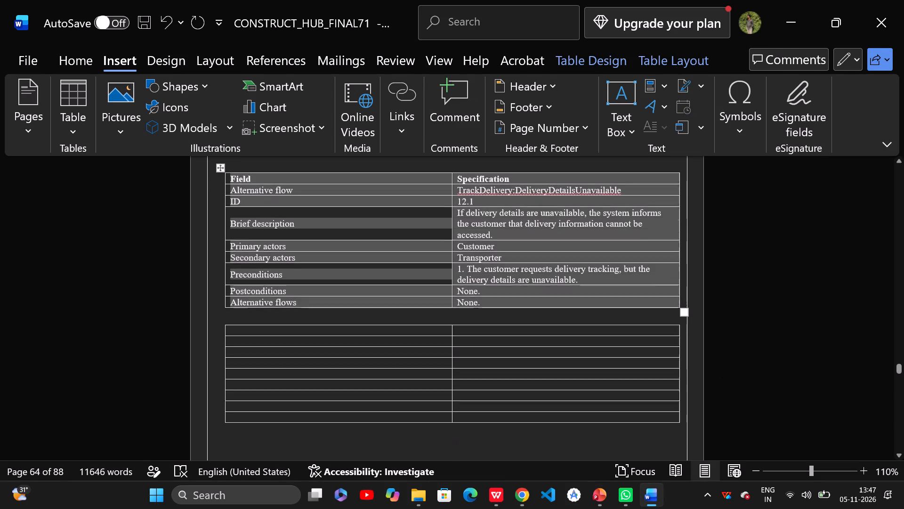
pyautogui.click(279, 315)
pyautogui.press('Return')
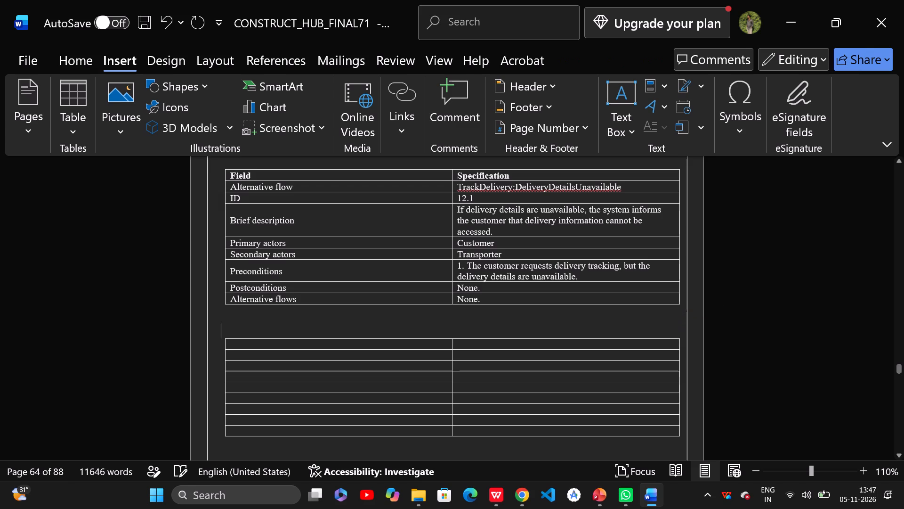
# Copy the TrackDelivery:LocationUnavailable specification (ID 12.2) from the ChatGPT conversation into the remaining blank Track Delivery table in the Word report.
pyautogui.click(522, 495)
pyautogui.scroll(-1, 366, 430)
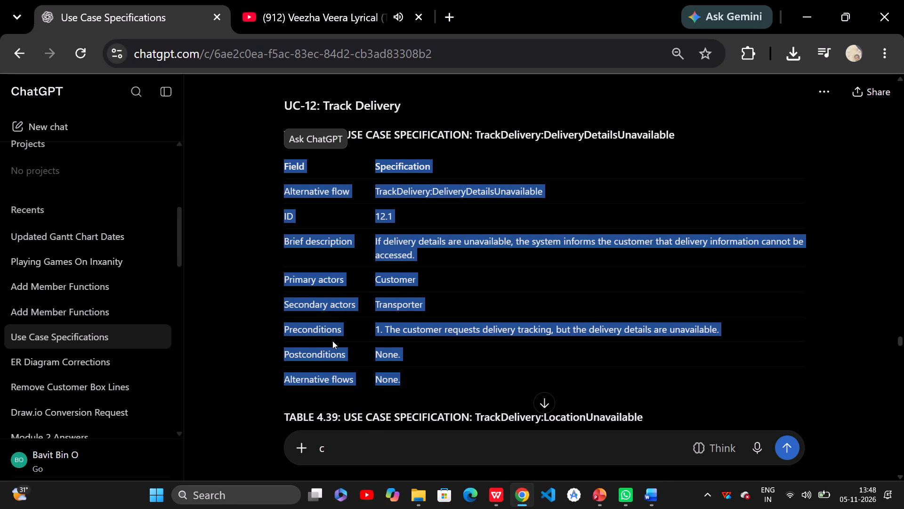
pyautogui.scroll(-3, 338, 321)
pyautogui.moveTo(282, 191); pyautogui.dragTo(356, 237)
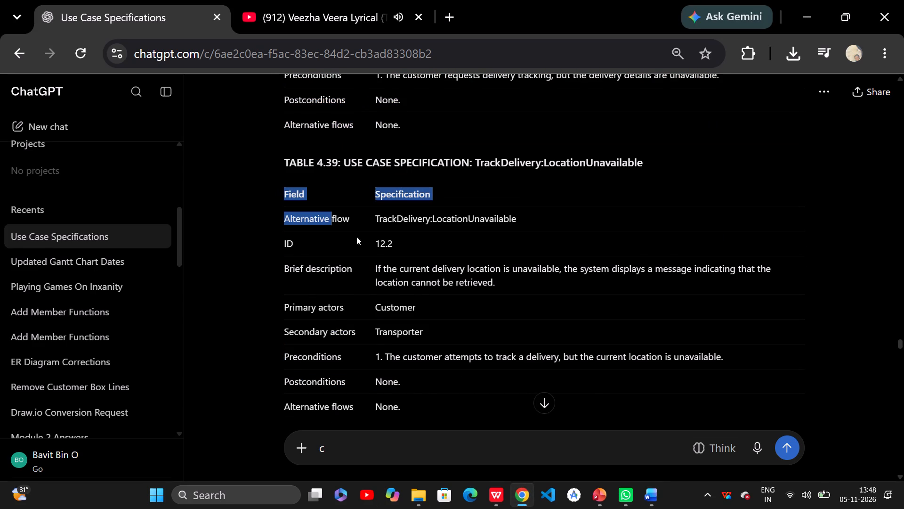
pyautogui.moveTo(356, 237); pyautogui.dragTo(425, 399)
pyautogui.hotkey('ctrl', 'c')
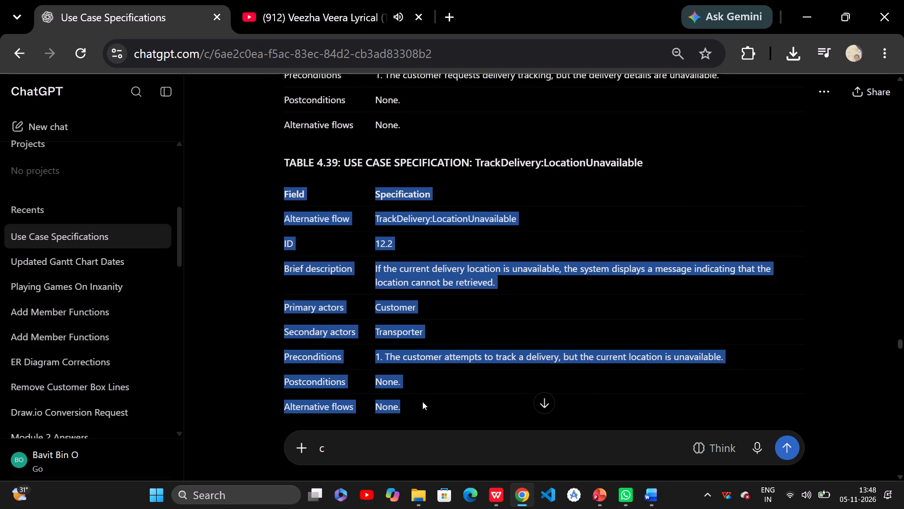
pyautogui.click(585, 309)
pyautogui.scroll(-2, 582, 309)
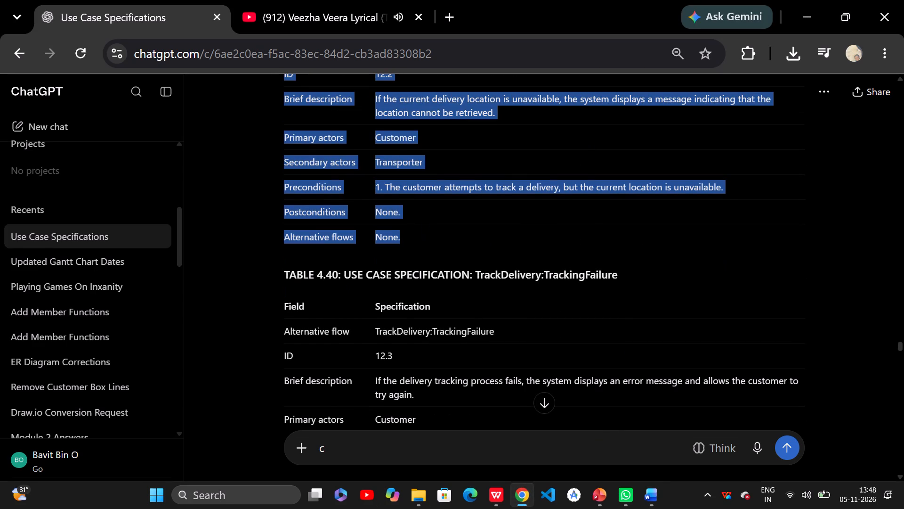
pyautogui.click(654, 495)
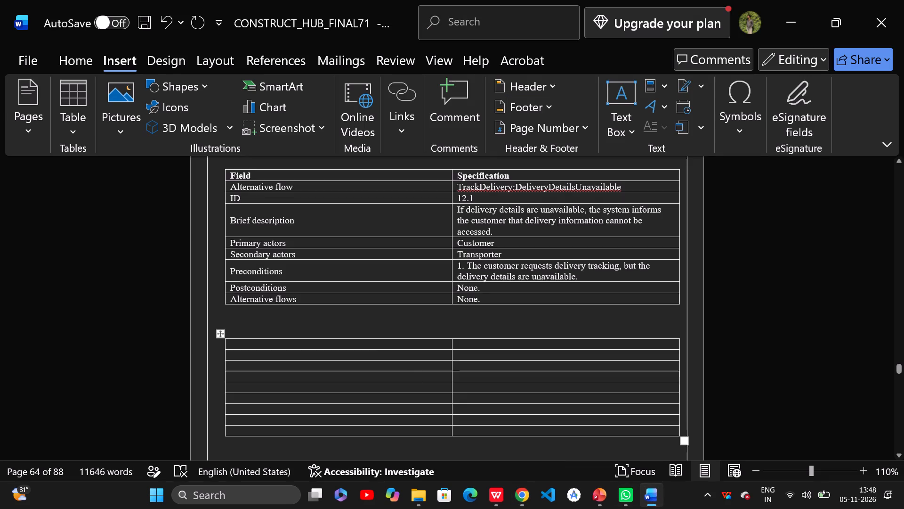
pyautogui.scroll(-1, 370, 339)
pyautogui.click(254, 315)
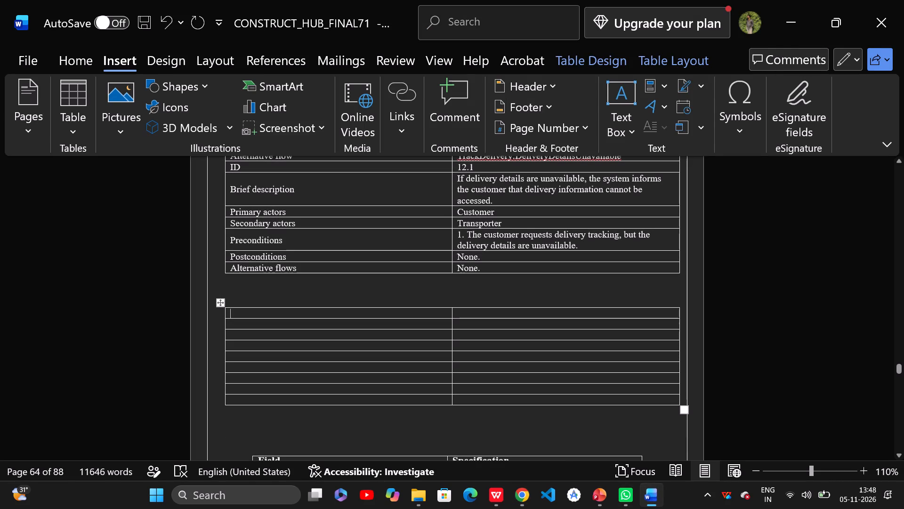
pyautogui.moveTo(249, 310); pyautogui.dragTo(466, 397)
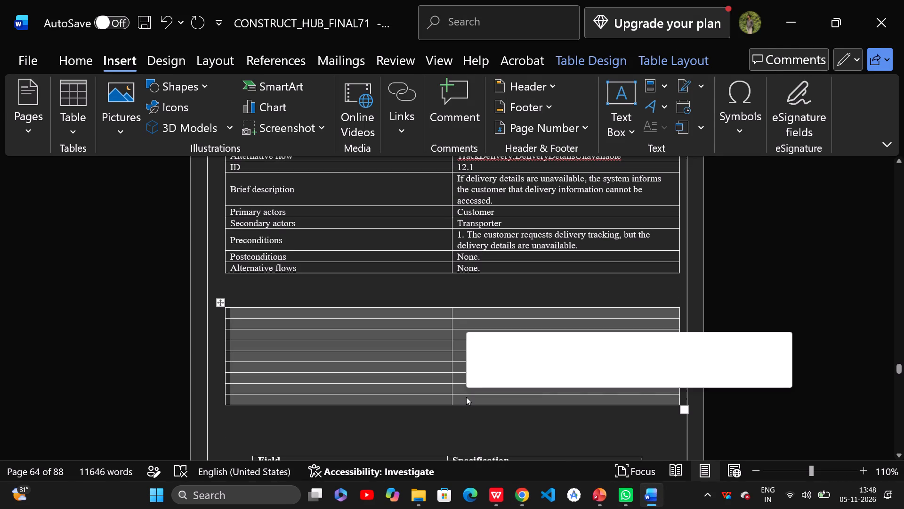
pyautogui.hotkey('ctrl', 'v')
# Duplicate the whole LocationUnavailable table directly below itself, ahead of the UC-13 Make Payment table.
pyautogui.scroll(-3, 485, 398)
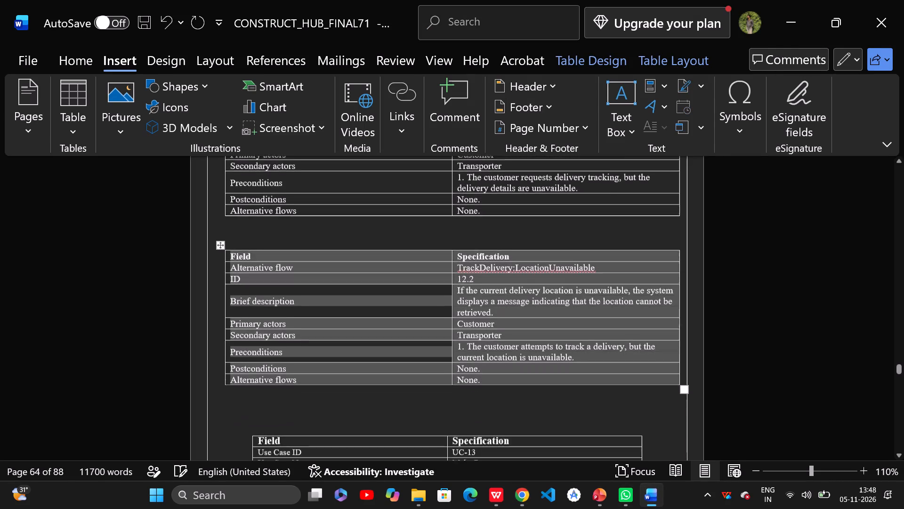
pyautogui.scroll(-3, 487, 390)
pyautogui.scroll(1, 461, 270)
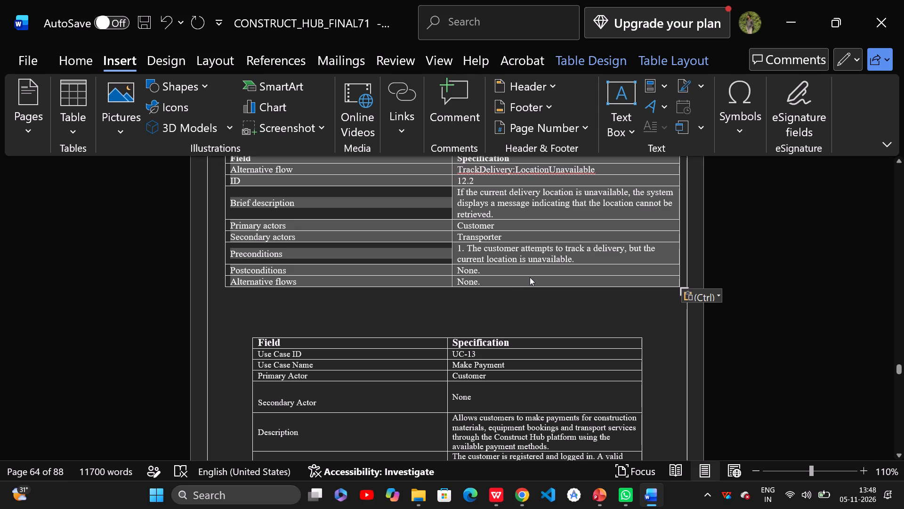
pyautogui.click(530, 277)
pyautogui.doubleClick(530, 277)
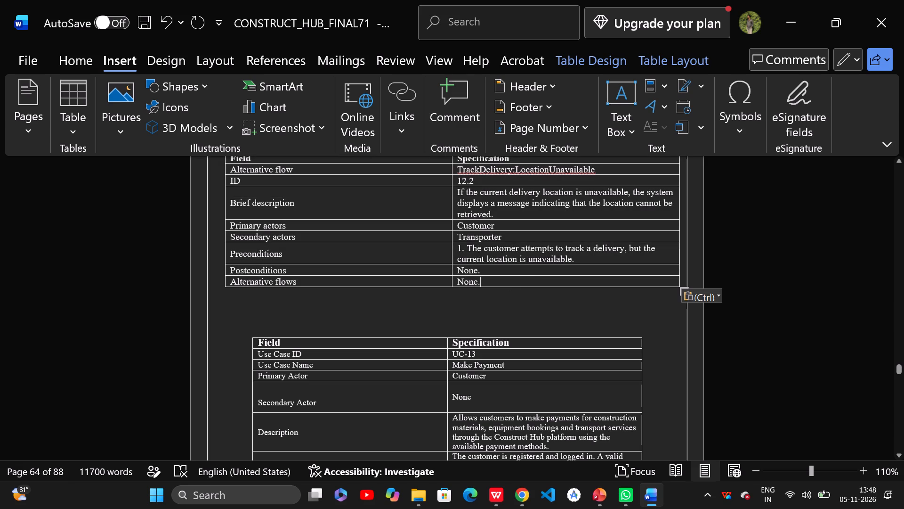
pyautogui.hotkey('ctrl', 'a')
pyautogui.scroll(2, 362, 264)
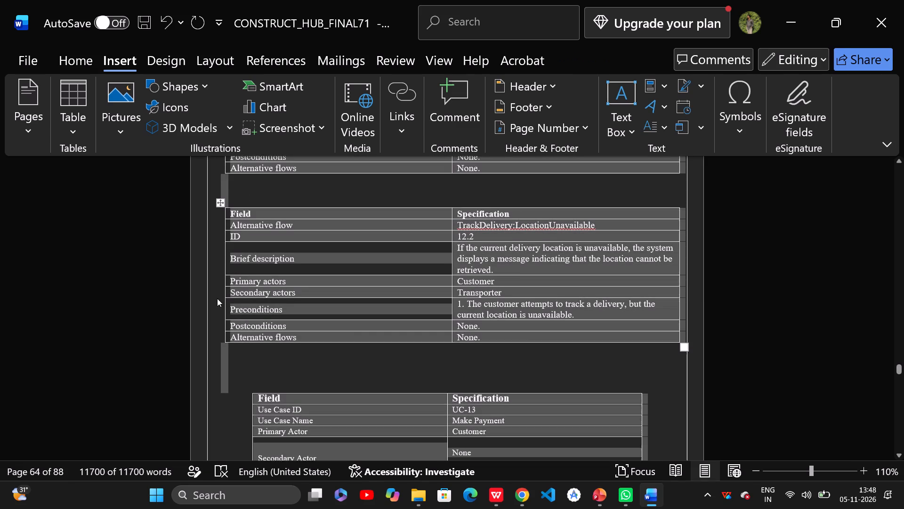
pyautogui.click(244, 216)
pyautogui.moveTo(229, 219); pyautogui.dragTo(235, 220)
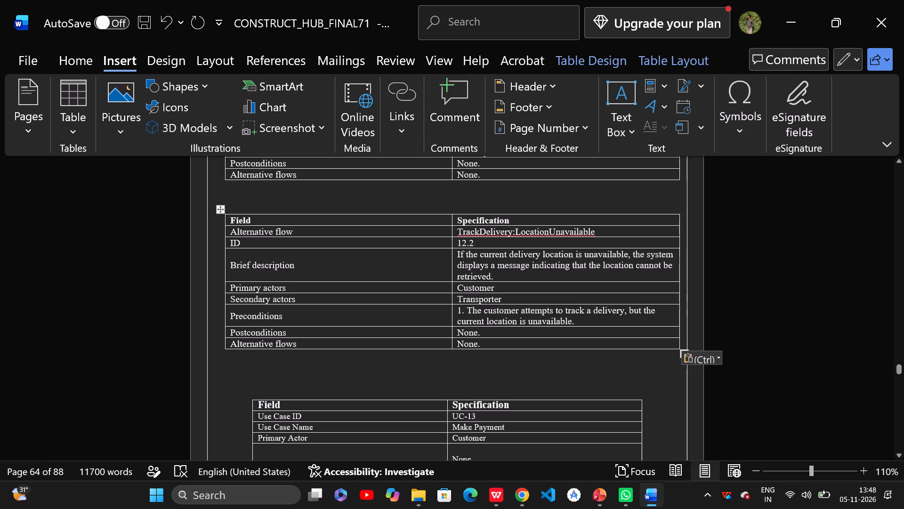
pyautogui.moveTo(235, 220); pyautogui.dragTo(492, 348)
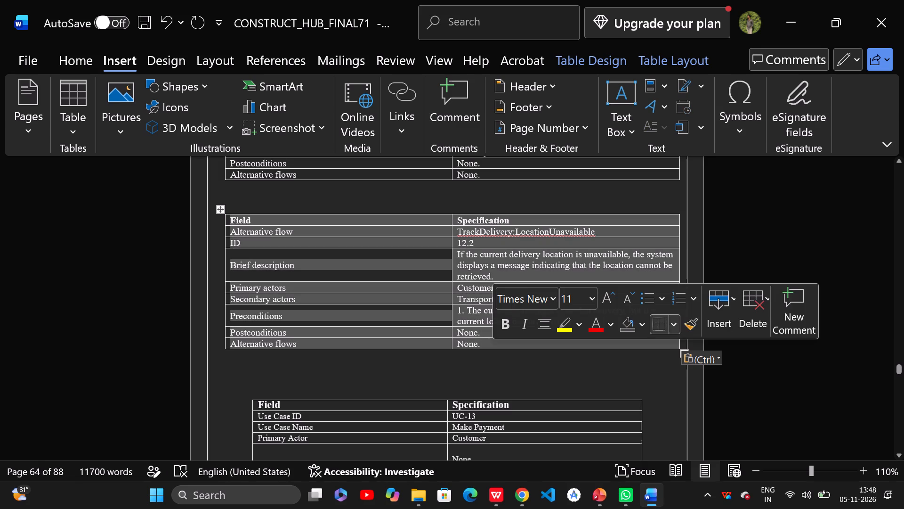
pyautogui.hotkey('ctrl', 'c')
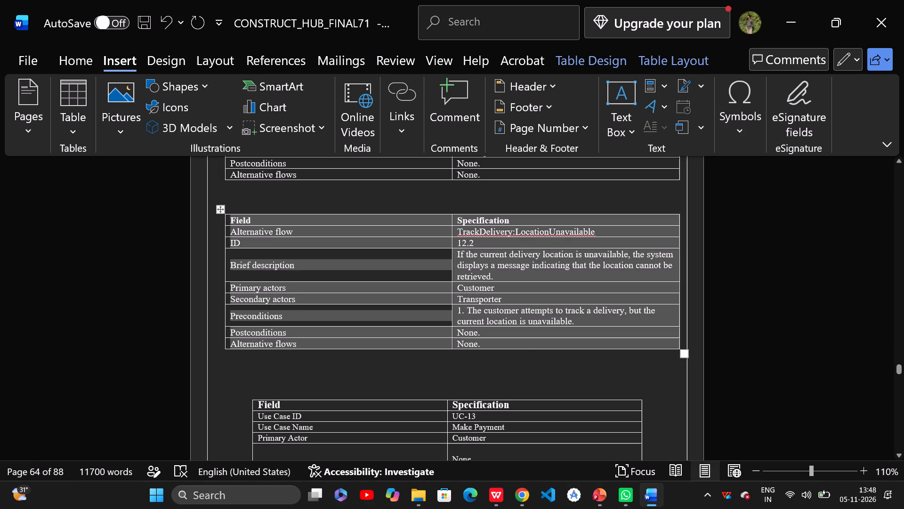
pyautogui.click(258, 369)
pyautogui.hotkey('ctrl', 'v')
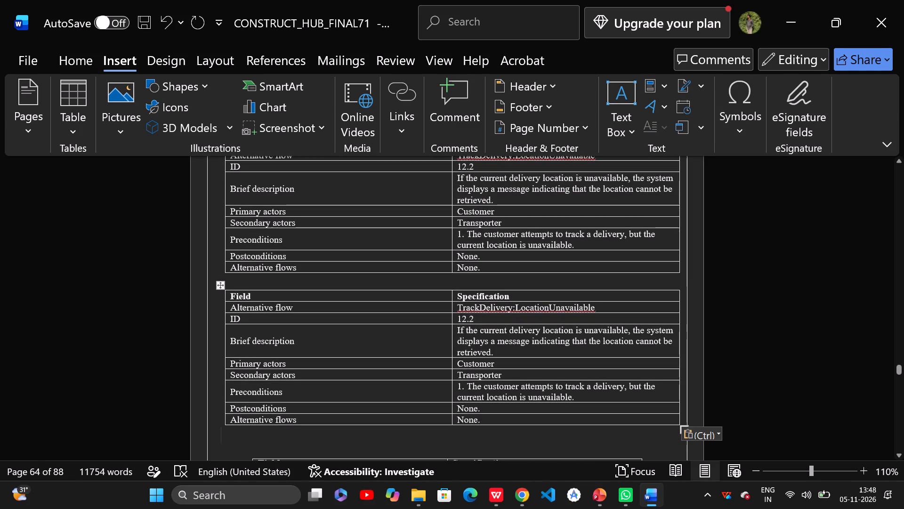
# Add an empty line above and another below the duplicated LocationUnavailable table.
pyautogui.click(259, 285)
pyautogui.press('Return')
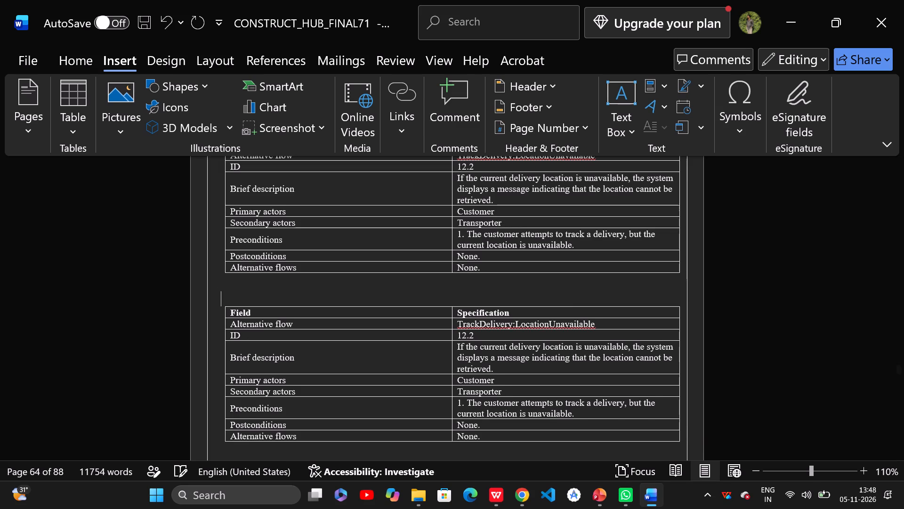
pyautogui.scroll(-3, 230, 306)
pyautogui.click(269, 362)
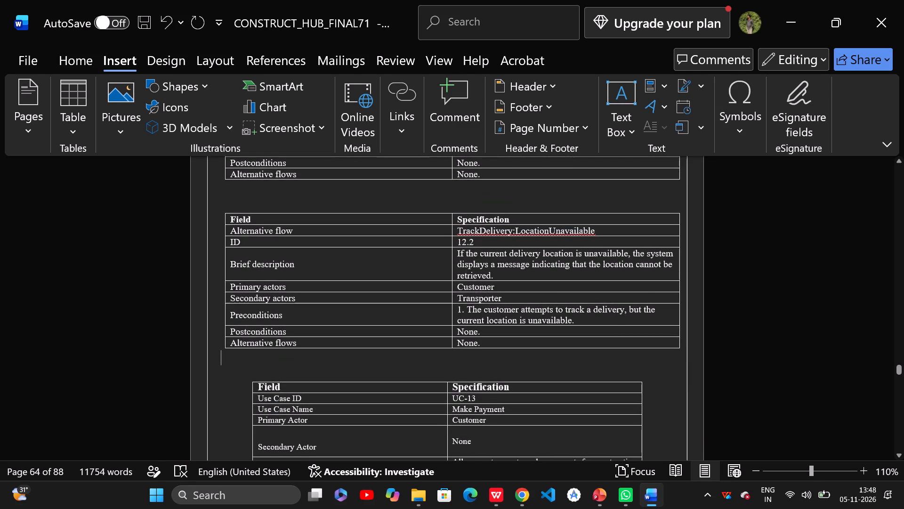
pyautogui.press('Return')
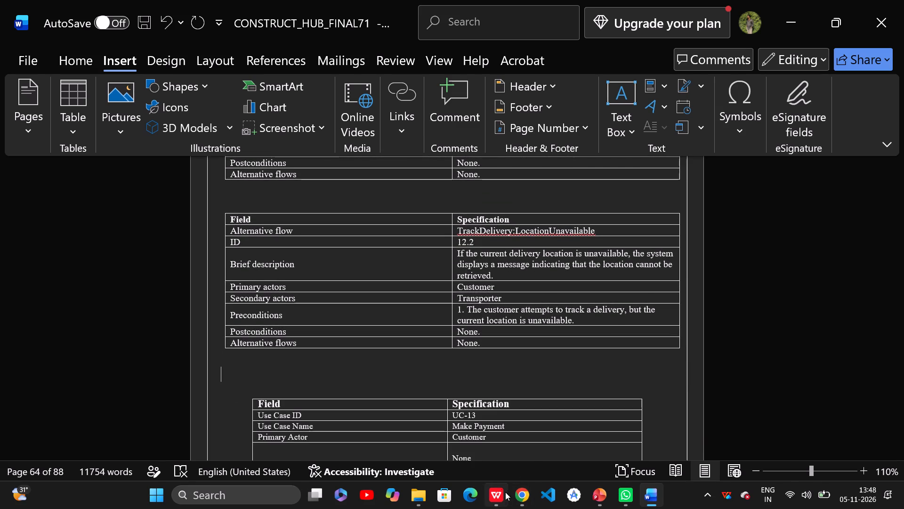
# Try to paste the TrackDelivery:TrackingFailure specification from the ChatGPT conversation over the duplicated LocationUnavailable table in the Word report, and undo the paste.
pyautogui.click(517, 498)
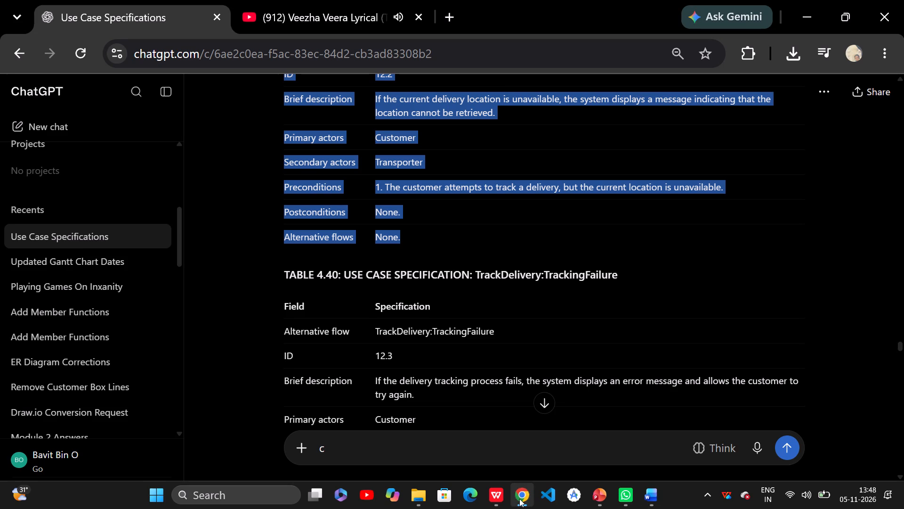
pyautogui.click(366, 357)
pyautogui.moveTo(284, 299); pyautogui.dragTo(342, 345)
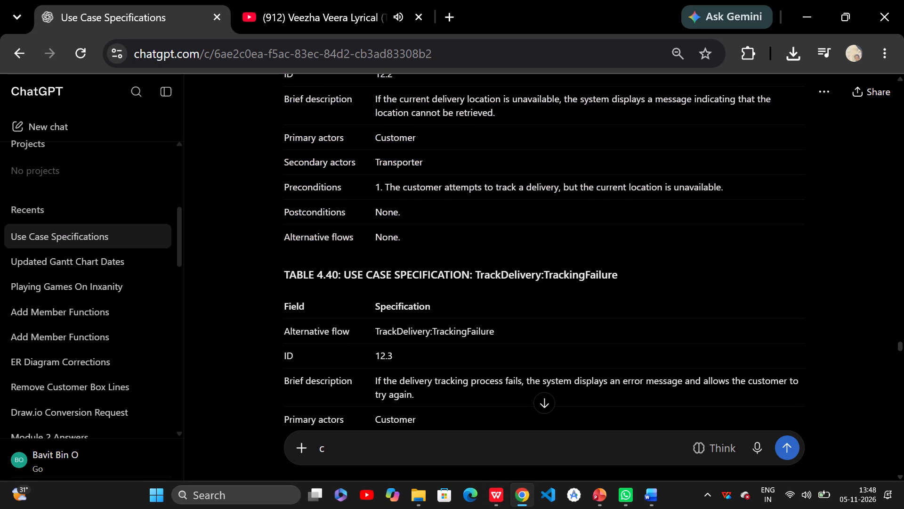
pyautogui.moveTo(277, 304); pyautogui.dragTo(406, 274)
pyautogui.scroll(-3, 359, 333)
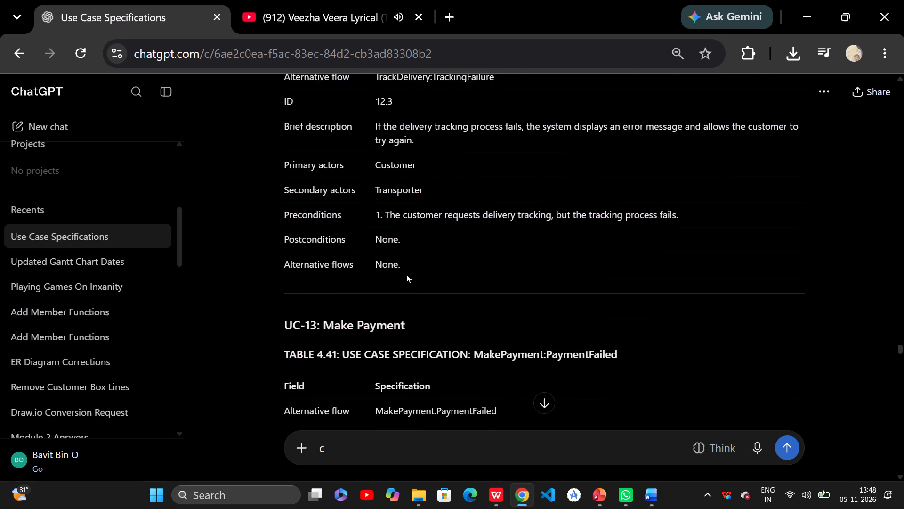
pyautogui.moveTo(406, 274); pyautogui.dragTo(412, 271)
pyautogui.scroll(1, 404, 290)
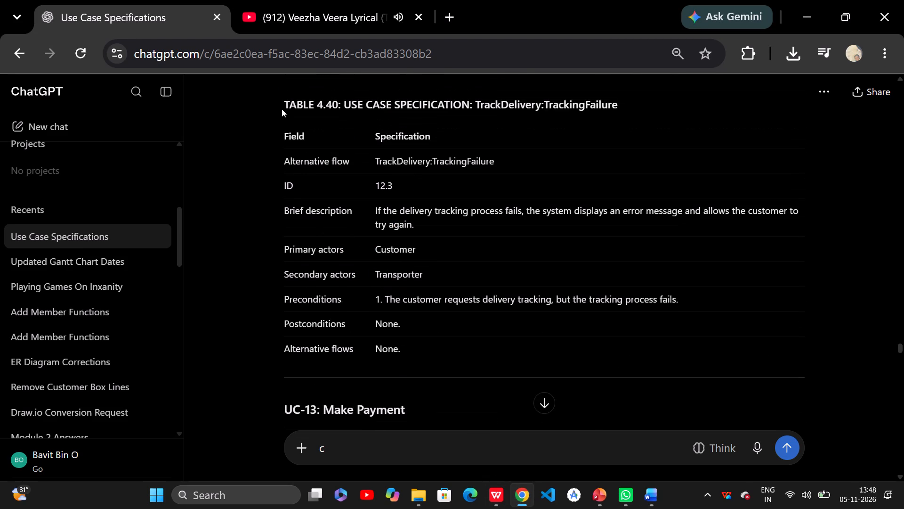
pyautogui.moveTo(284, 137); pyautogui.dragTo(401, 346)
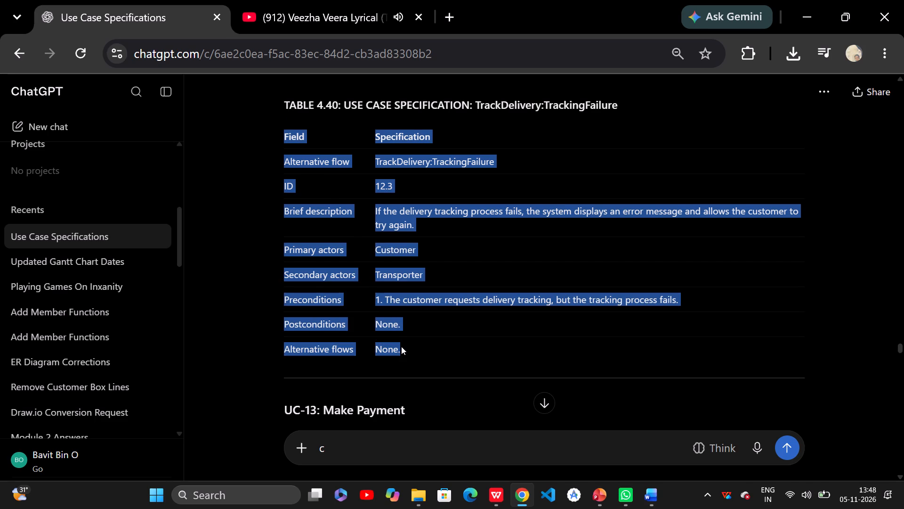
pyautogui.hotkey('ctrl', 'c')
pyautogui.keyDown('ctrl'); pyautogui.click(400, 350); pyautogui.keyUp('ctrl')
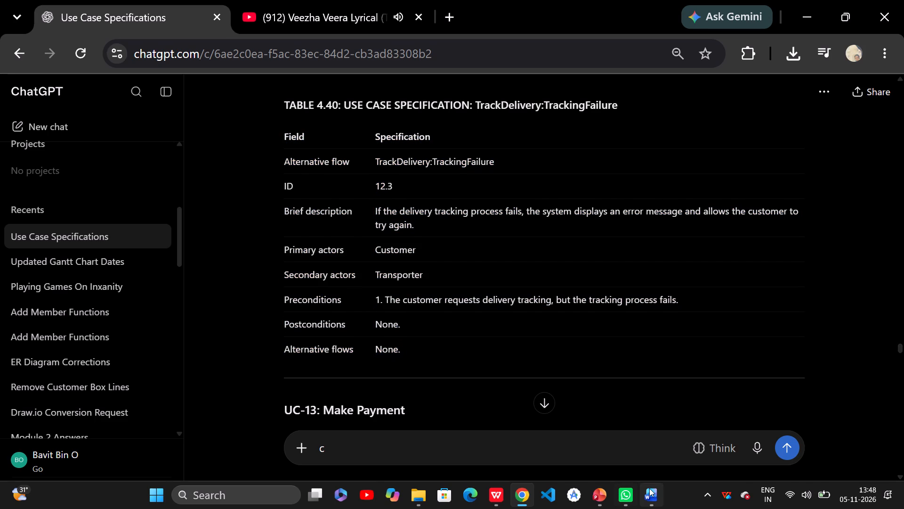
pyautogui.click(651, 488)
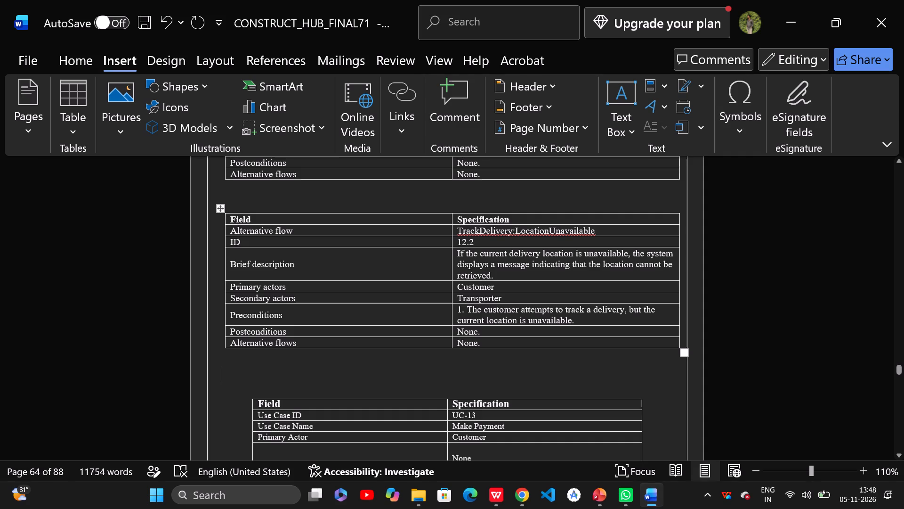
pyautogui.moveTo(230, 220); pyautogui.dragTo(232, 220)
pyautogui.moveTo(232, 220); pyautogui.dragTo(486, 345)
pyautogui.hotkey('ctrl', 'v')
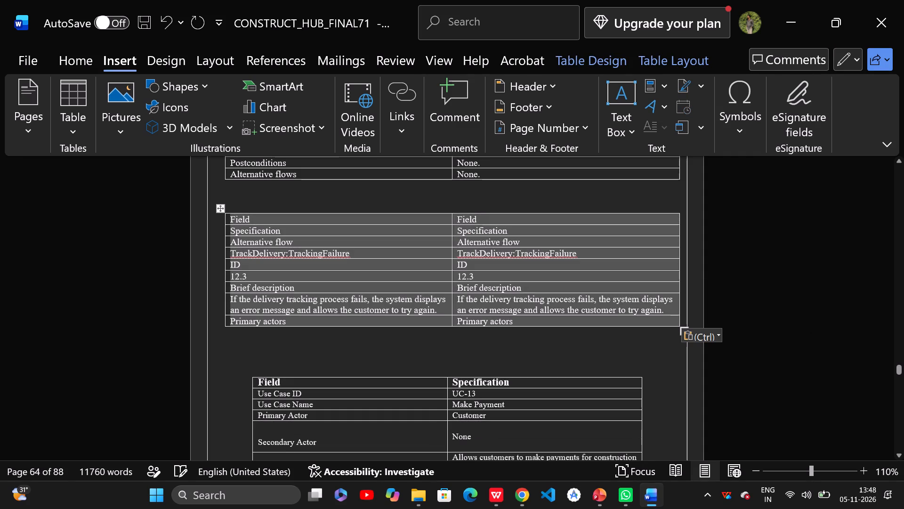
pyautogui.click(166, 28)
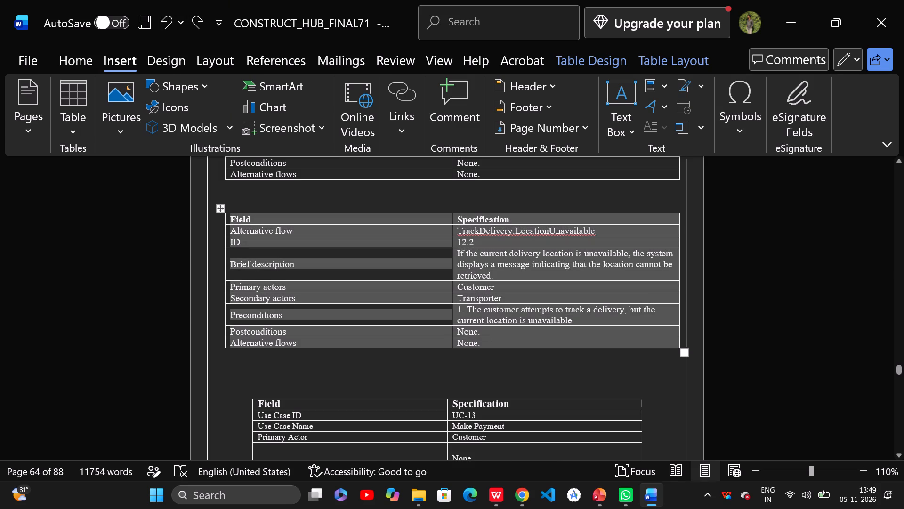
# Copy the whole TrackDelivery:TrackingFailure specification (ID 12.3) from the ChatGPT conversation over the contents of the duplicated LocationUnavailable table in the Word report.
pyautogui.click(530, 494)
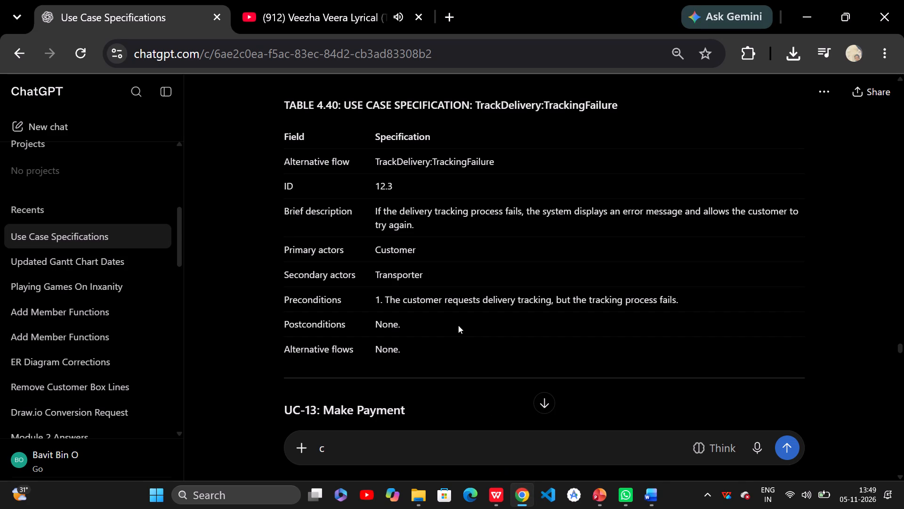
pyautogui.moveTo(284, 132); pyautogui.dragTo(404, 333)
pyautogui.moveTo(284, 132); pyautogui.dragTo(384, 294)
pyautogui.click(387, 308)
pyautogui.moveTo(283, 134); pyautogui.dragTo(402, 351)
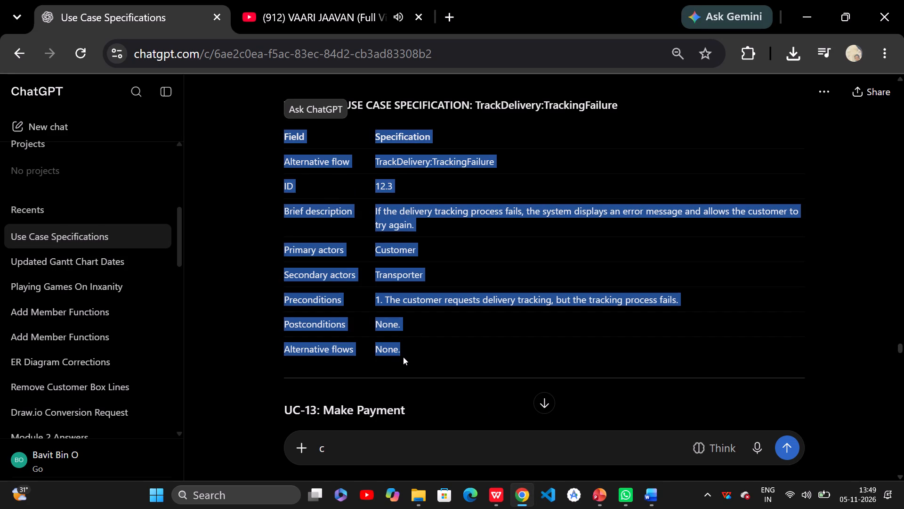
pyautogui.hotkey('ctrl', 'c')
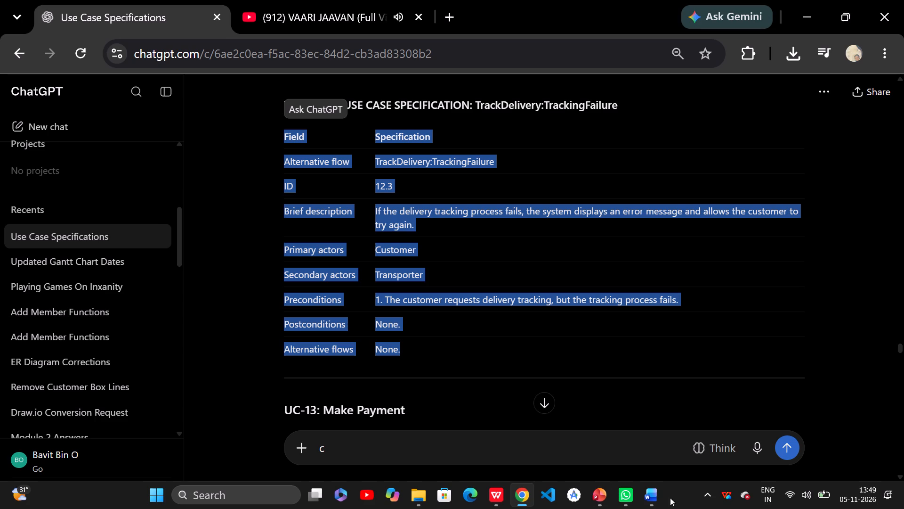
pyautogui.click(664, 494)
pyautogui.click(661, 498)
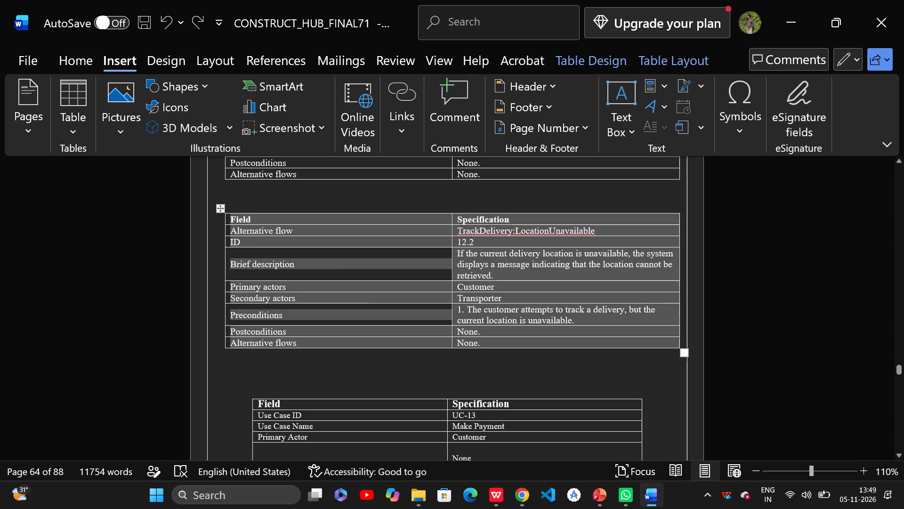
pyautogui.click(250, 215)
pyautogui.click(234, 222)
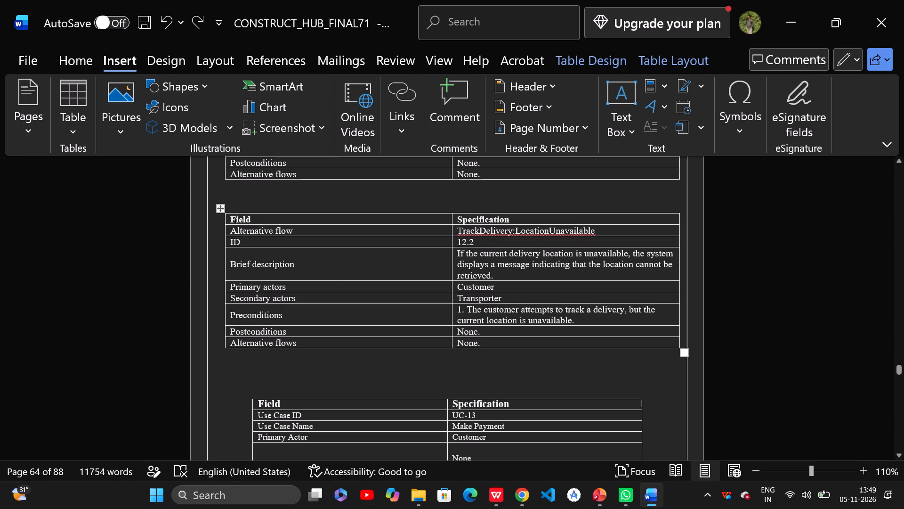
pyautogui.click(228, 218)
pyautogui.click(231, 219)
pyautogui.moveTo(231, 219); pyautogui.dragTo(258, 238)
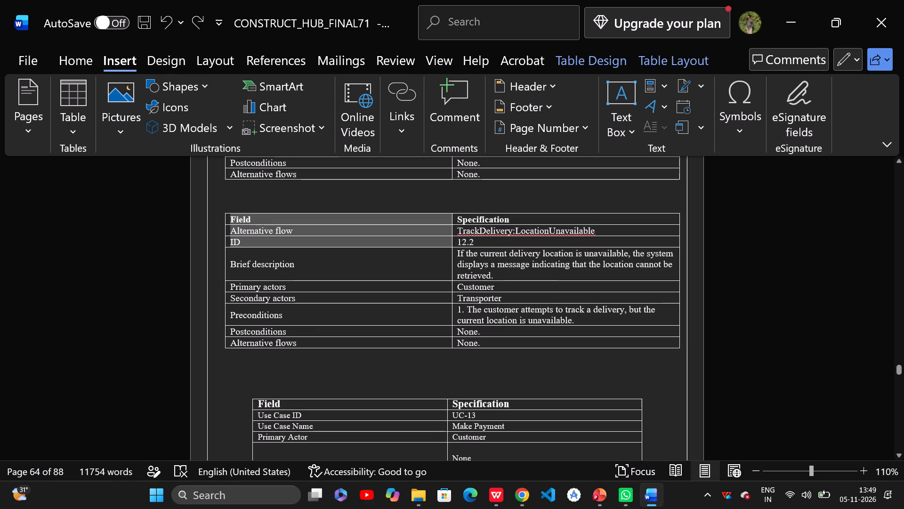
pyautogui.moveTo(258, 238); pyautogui.dragTo(474, 340)
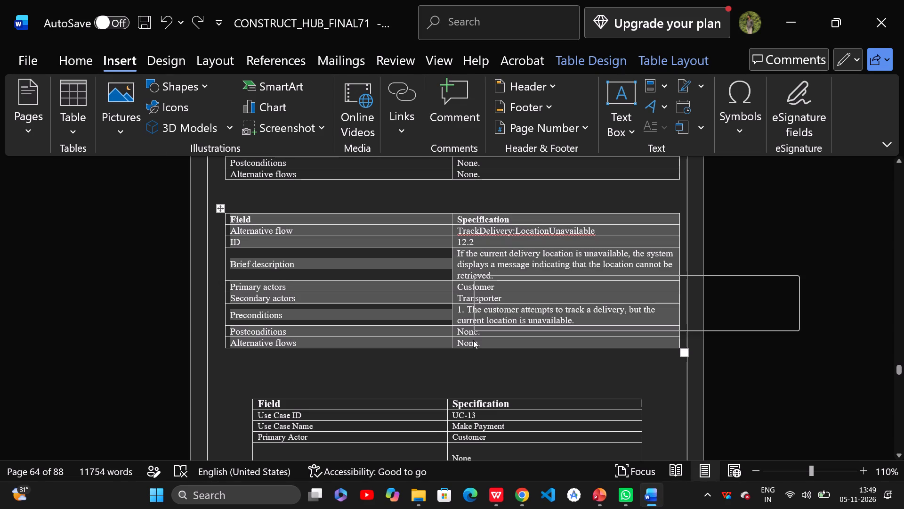
pyautogui.hotkey('ctrl', 'v')
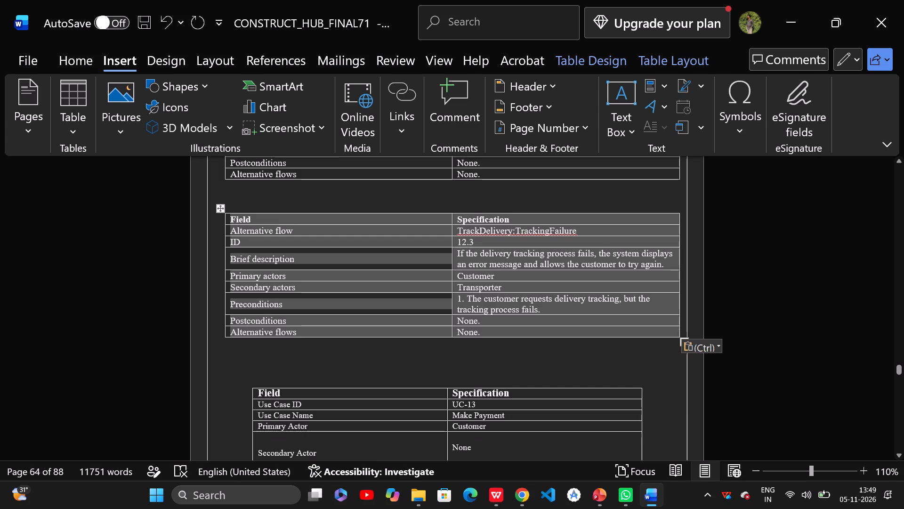
# Add an empty line between the UC-13 Make Payment use case table and the blank table below it.
pyautogui.scroll(-5, 494, 356)
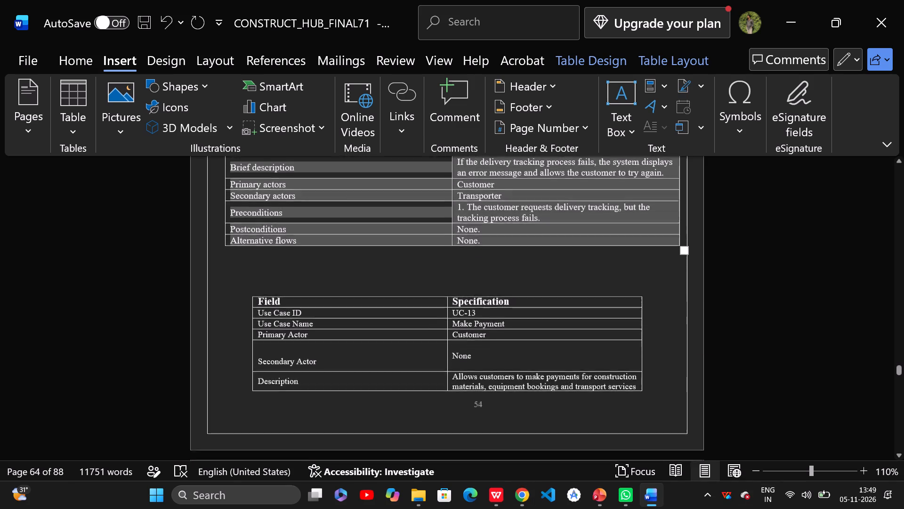
pyautogui.scroll(-20, 475, 333)
pyautogui.scroll(-1, 475, 333)
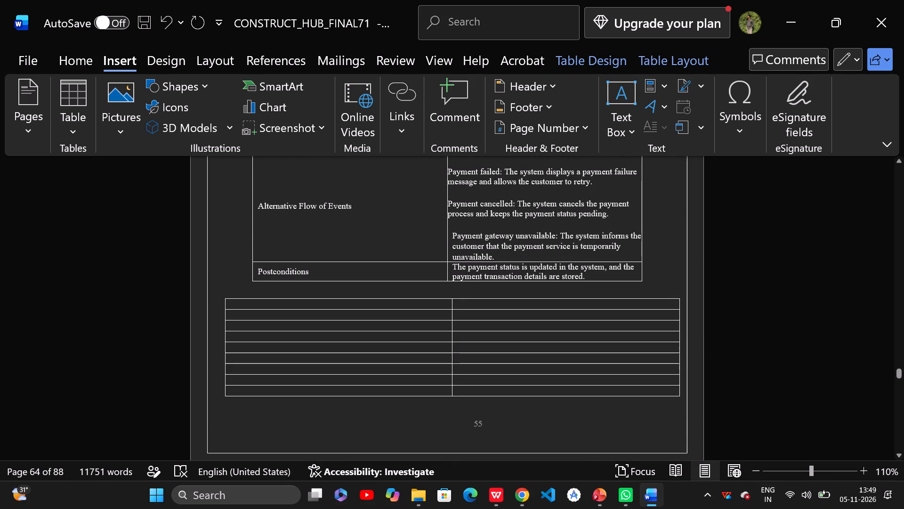
pyautogui.click(242, 288)
pyautogui.press('Return')
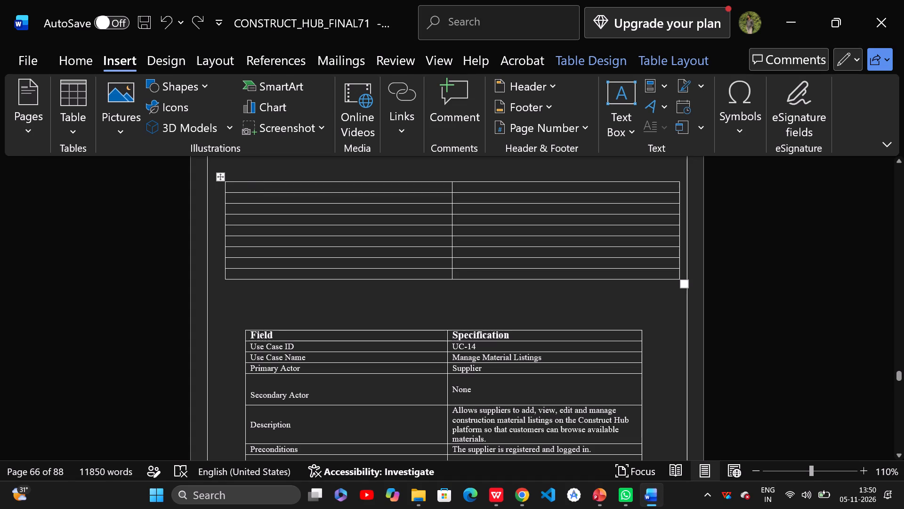
pyautogui.moveTo(237, 188); pyautogui.dragTo(465, 277)
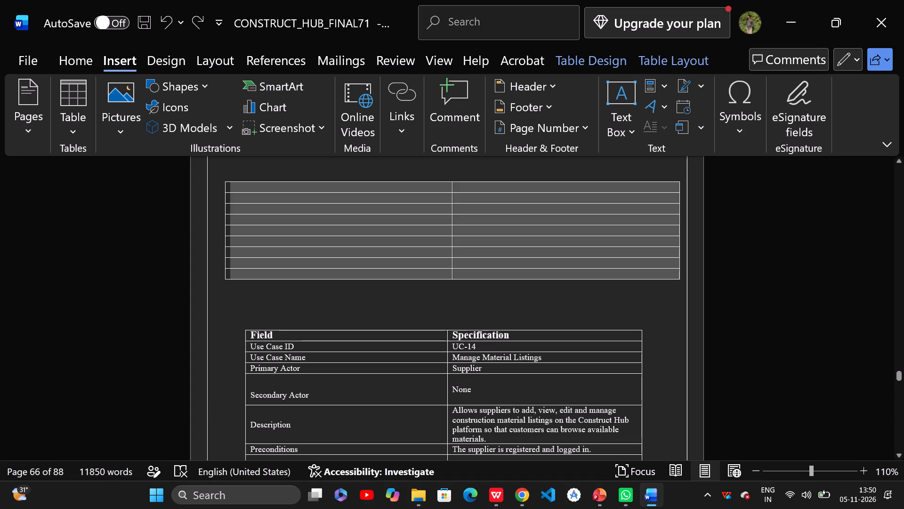
pyautogui.moveTo(465, 277); pyautogui.dragTo(464, 273)
pyautogui.hotkey('ctrl', 'v')
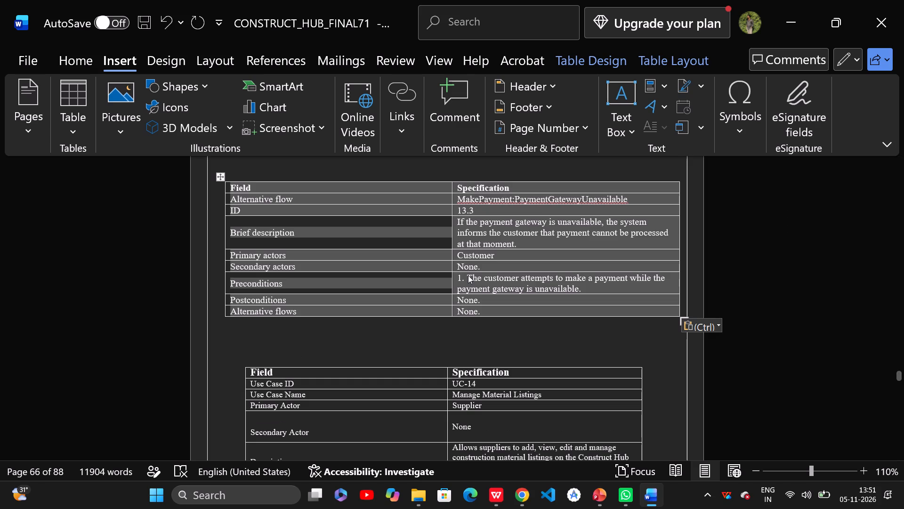
# Add an empty line above and below the first blank table following the UC-14 Manage Material Listings table.
pyautogui.scroll(-2, 266, 32)
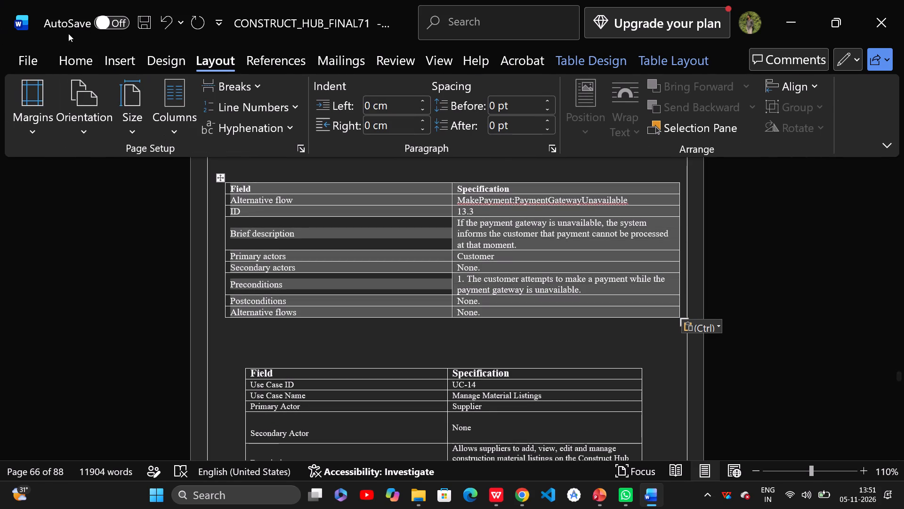
pyautogui.click(73, 58)
pyautogui.scroll(-3, 483, 360)
pyautogui.scroll(-1, 443, 362)
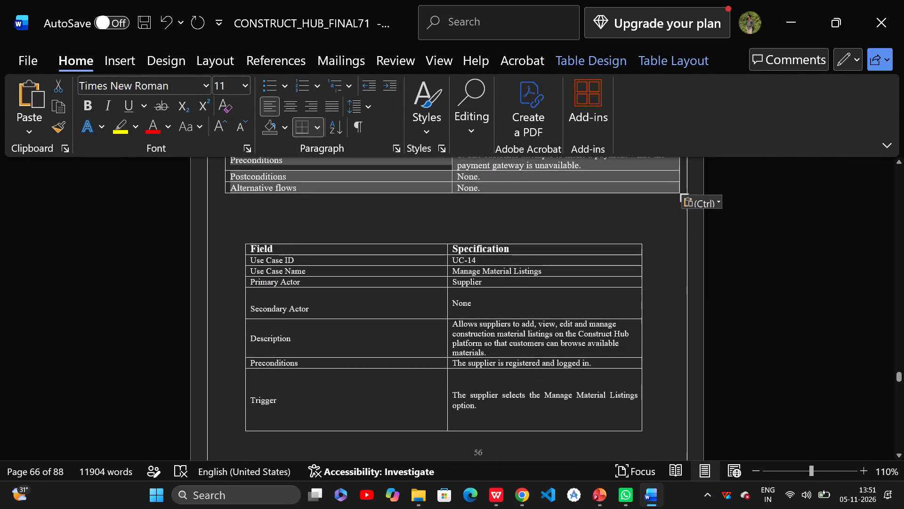
pyautogui.scroll(-19, 443, 363)
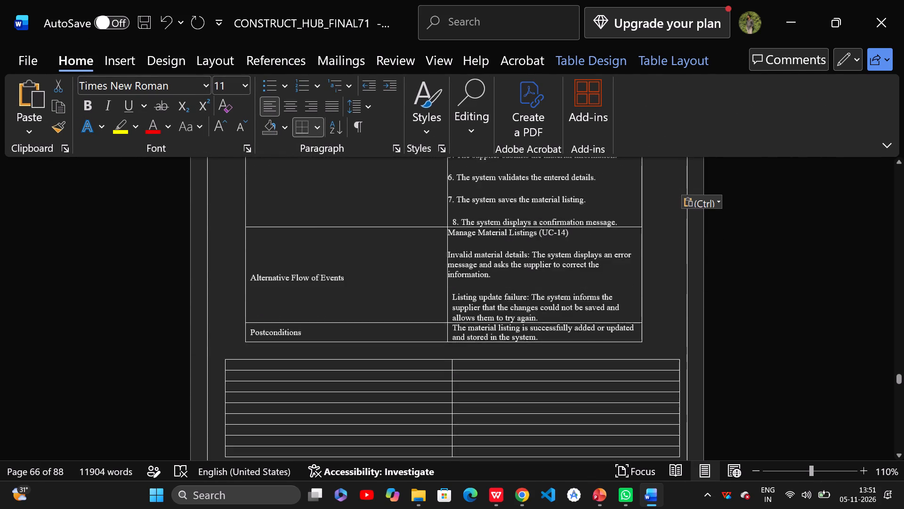
pyautogui.click(249, 297)
pyautogui.press('Return')
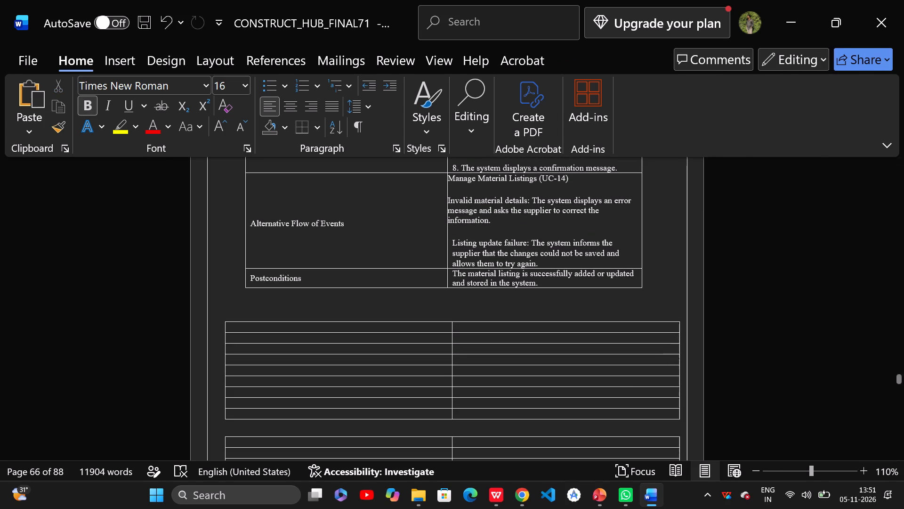
pyautogui.scroll(-2, 236, 347)
pyautogui.click(243, 364)
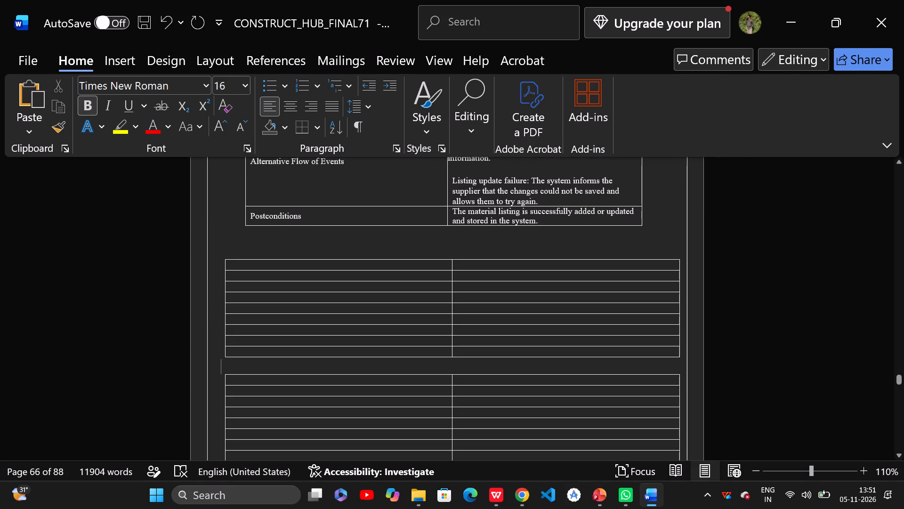
pyautogui.press('Return')
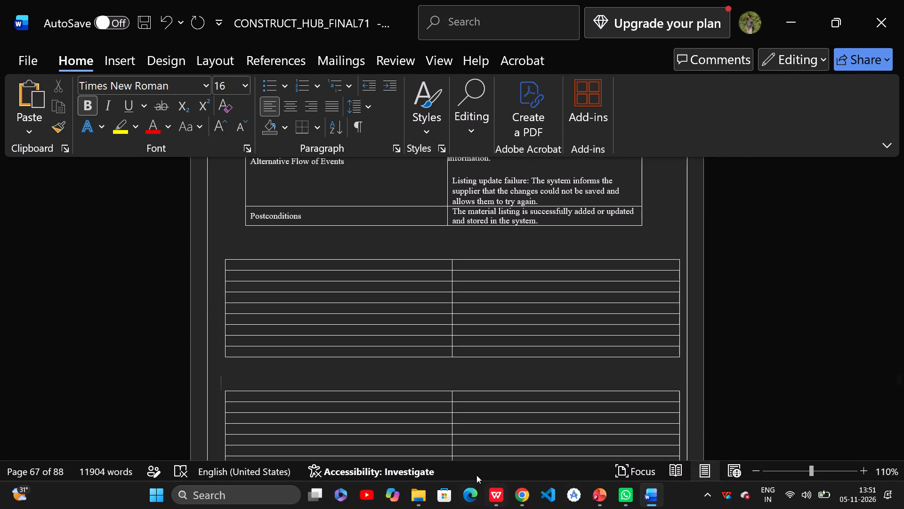
# Copy the ManageMaterialListings:InvalidMaterialDetails specification (ID 14.1) from ChatGPT into the first blank table after UC-14 in the Word report.
pyautogui.click(517, 492)
pyautogui.scroll(-3, 382, 368)
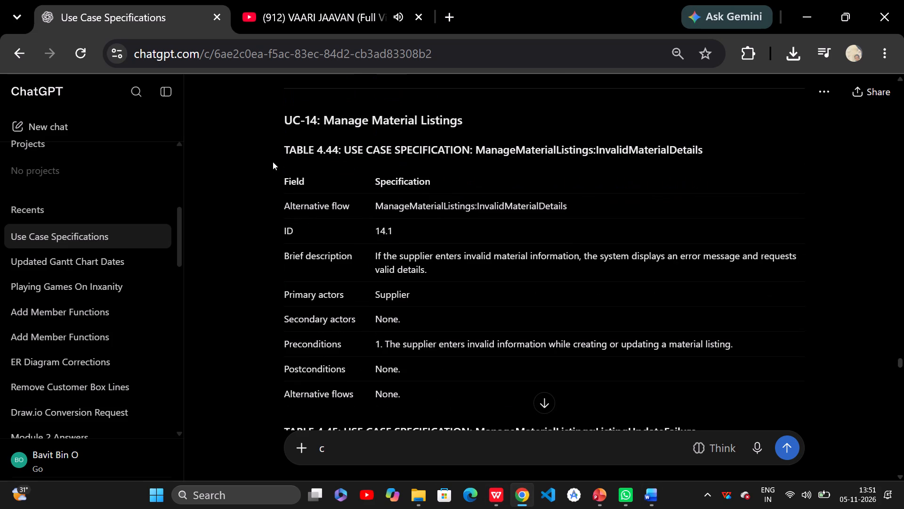
pyautogui.moveTo(282, 178); pyautogui.dragTo(412, 372)
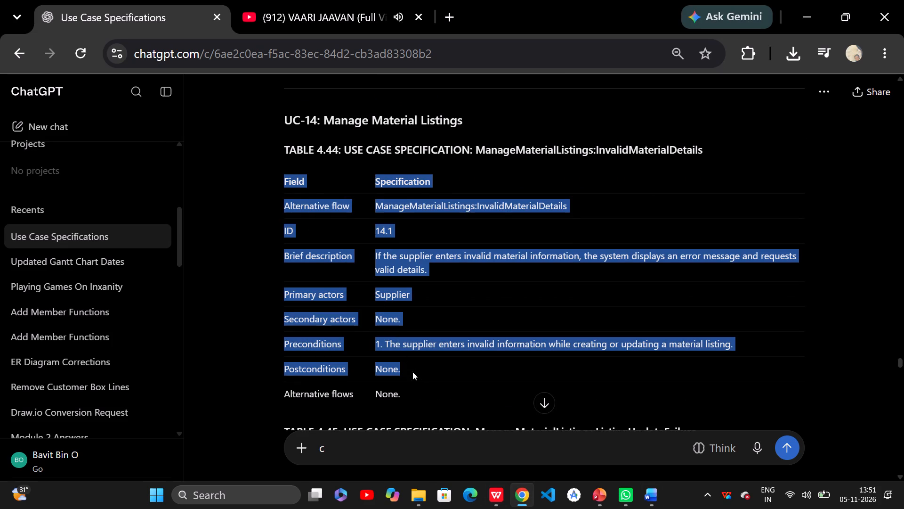
pyautogui.moveTo(412, 372); pyautogui.dragTo(411, 384)
pyautogui.hotkey('ctrl', 'c')
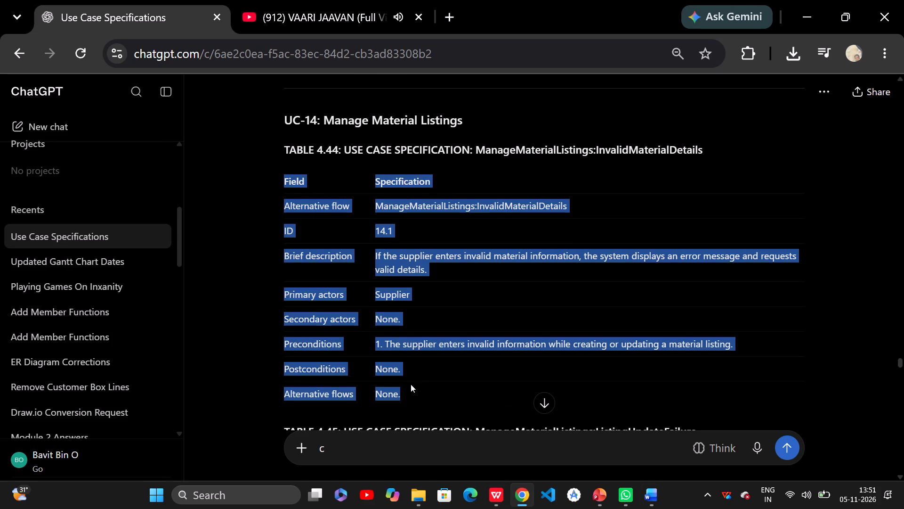
pyautogui.click(648, 502)
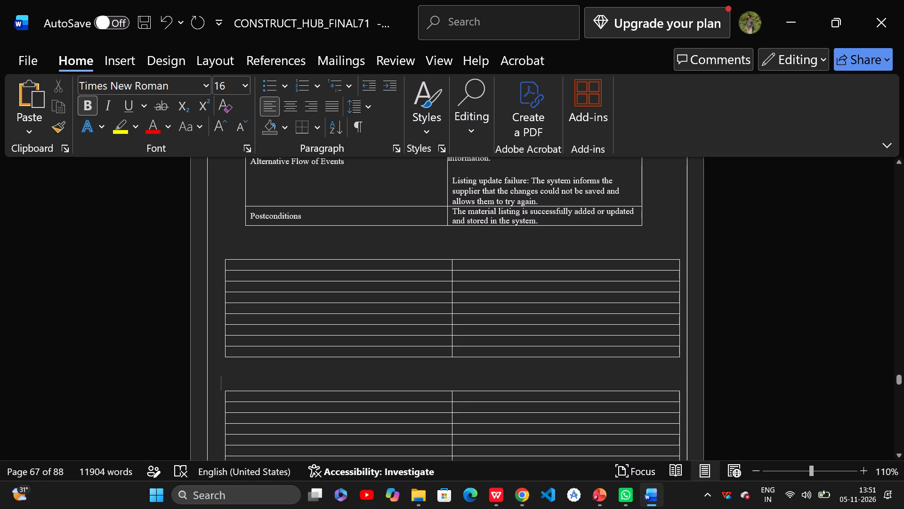
pyautogui.moveTo(233, 263); pyautogui.dragTo(458, 351)
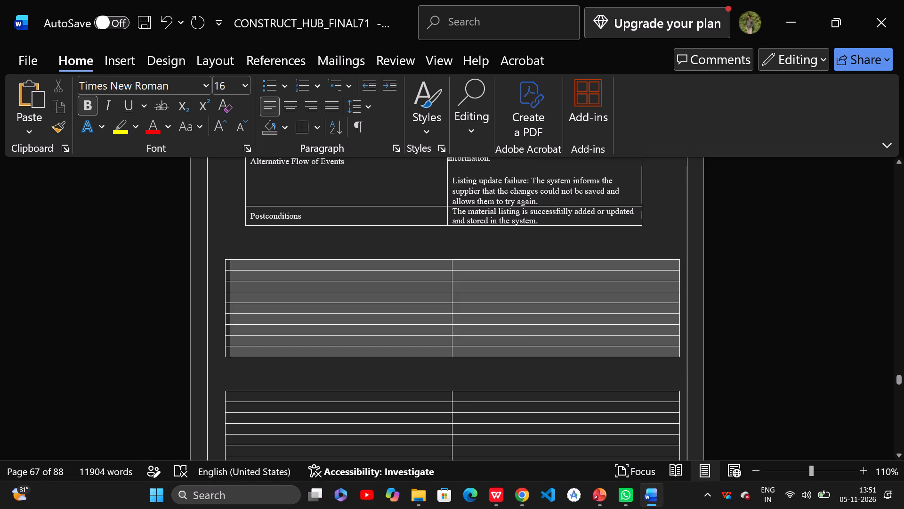
pyautogui.moveTo(458, 351); pyautogui.dragTo(458, 352)
pyautogui.hotkey('ctrl', 'v')
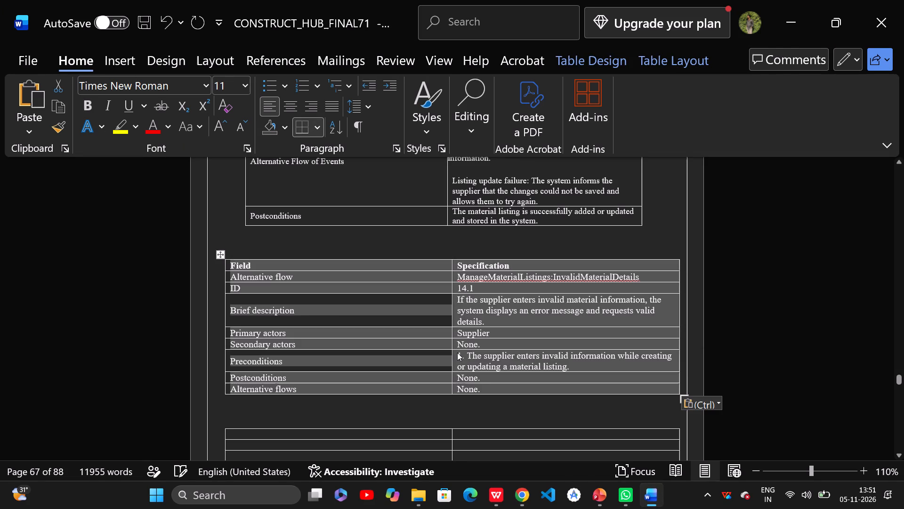
# Copy the ManageMaterialListings:ListingUpdateFailure specification (ID 14.2) from ChatGPT into the second blank table after UC-14 in the Word report.
pyautogui.click(525, 498)
pyautogui.scroll(-2, 423, 374)
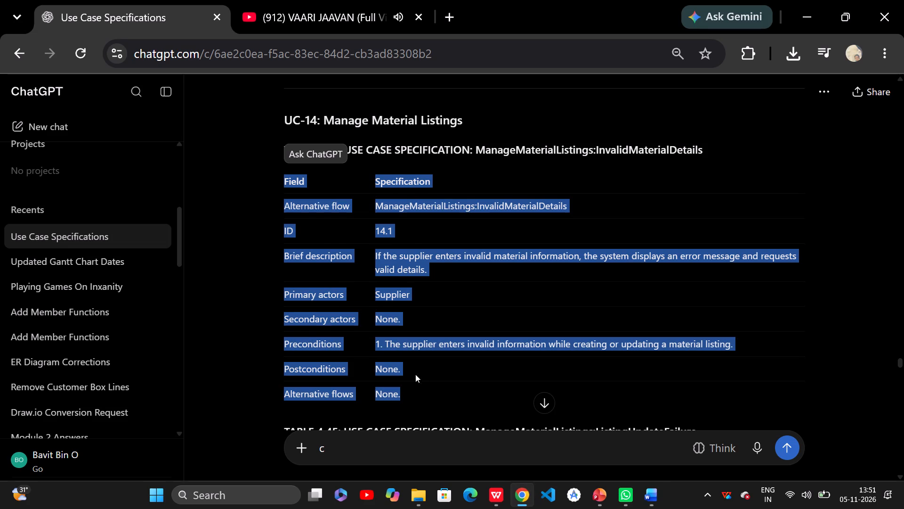
pyautogui.click(332, 304)
pyautogui.moveTo(279, 289); pyautogui.dragTo(342, 333)
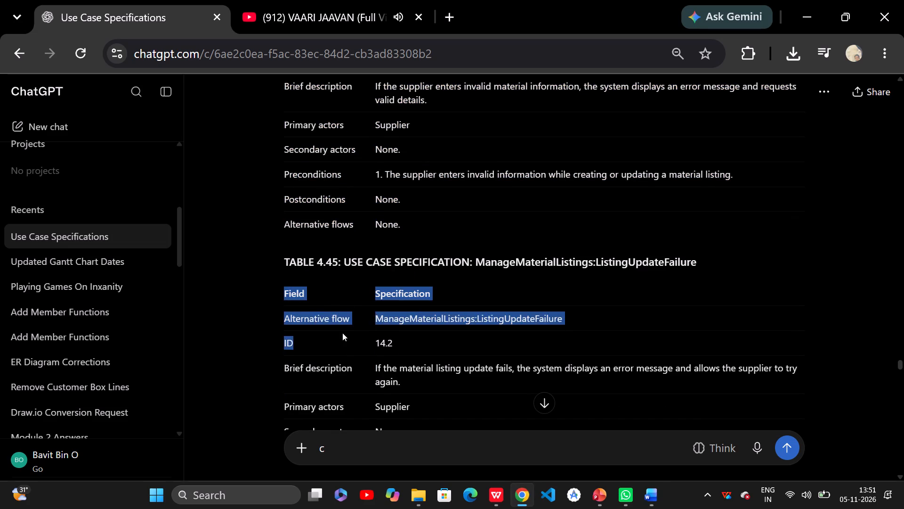
pyautogui.moveTo(342, 333); pyautogui.dragTo(406, 347)
pyautogui.scroll(-1, 360, 345)
pyautogui.scroll(-1, 394, 365)
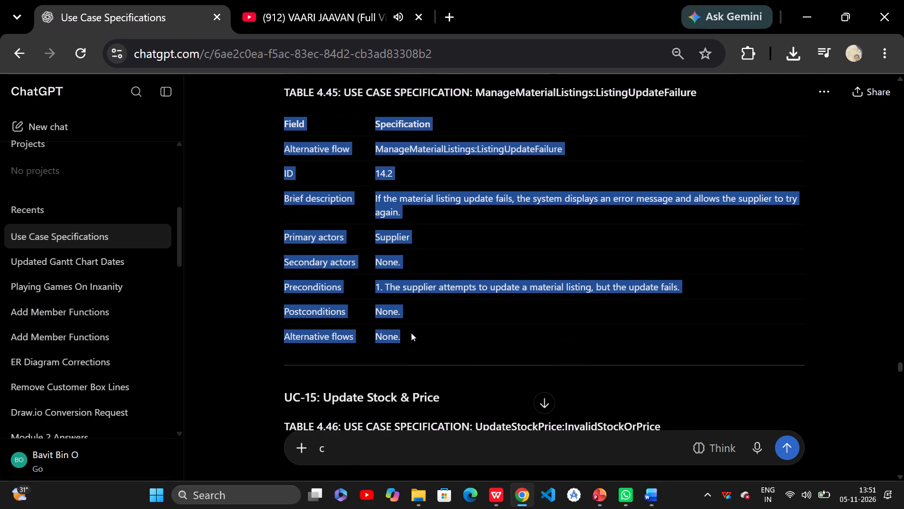
pyautogui.hotkey('ctrl', 'c')
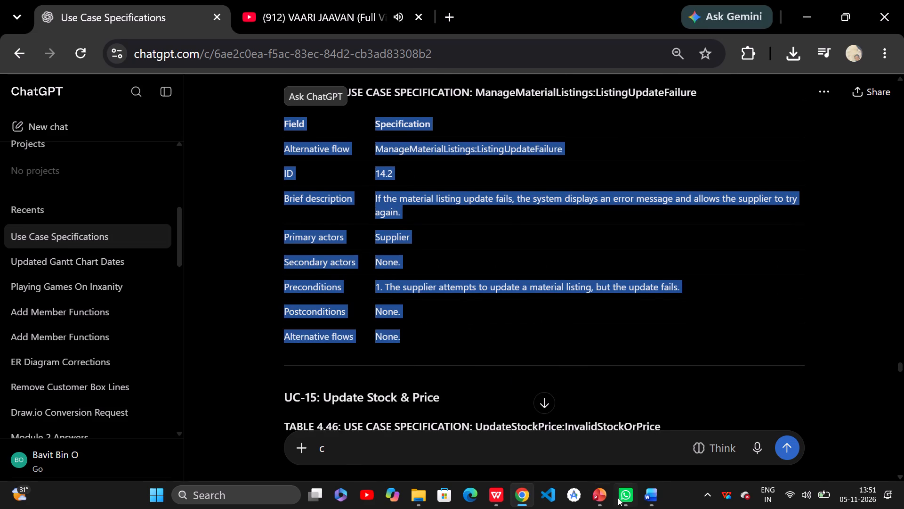
pyautogui.click(654, 502)
pyautogui.scroll(-3, 329, 347)
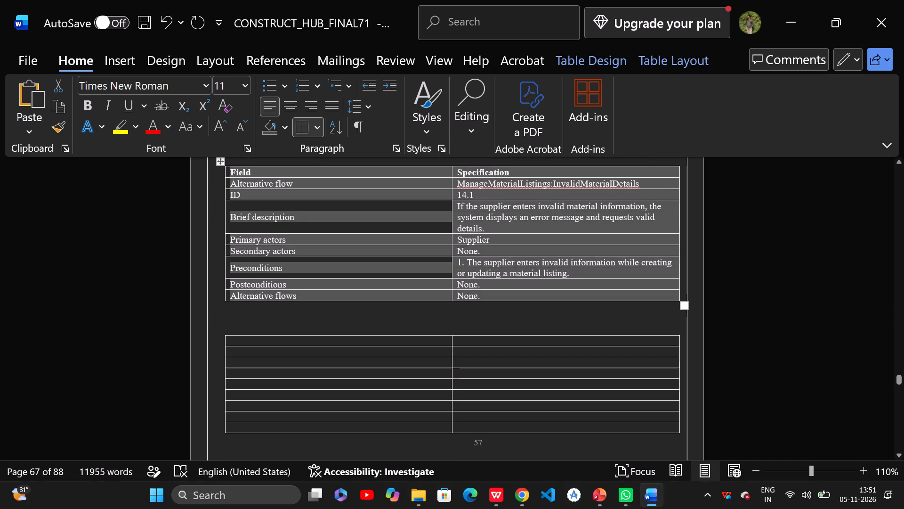
pyautogui.click(247, 341)
pyautogui.moveTo(241, 340); pyautogui.dragTo(468, 432)
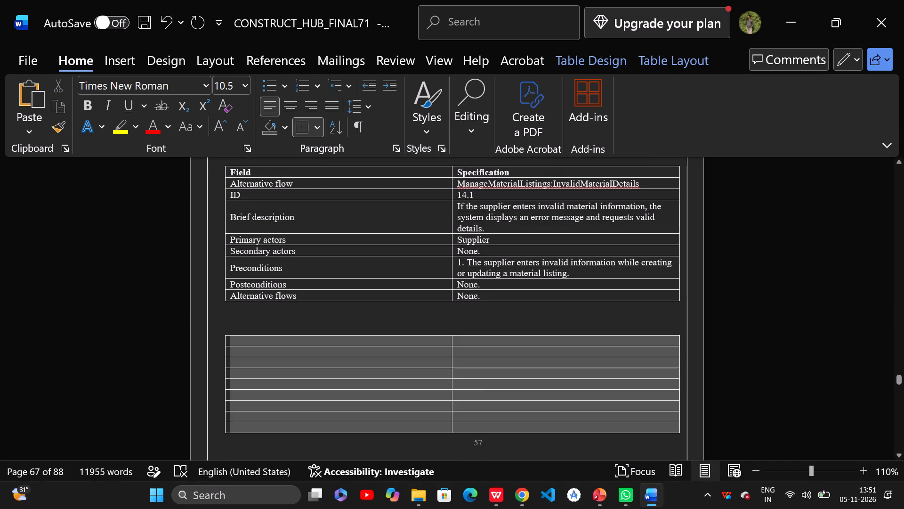
pyautogui.moveTo(468, 432); pyautogui.dragTo(473, 435)
pyautogui.hotkey('ctrl', 'v')
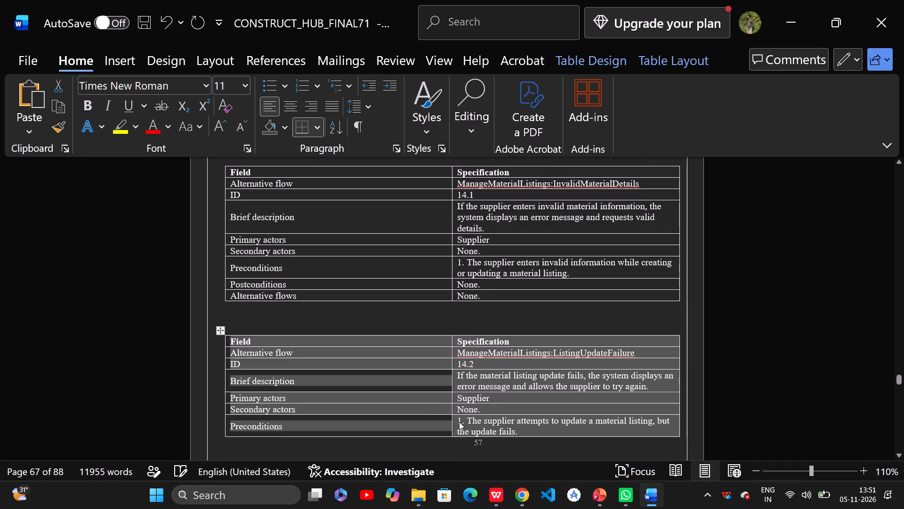
# Copy the UpdateStockPrice:InvalidStockOrPrice specification (ID 15.1) from ChatGPT into the first blank table after UC-15 in the Word report.
pyautogui.scroll(-9, 423, 403)
pyautogui.scroll(-10, 337, 392)
pyautogui.click(515, 498)
pyautogui.scroll(-2, 432, 380)
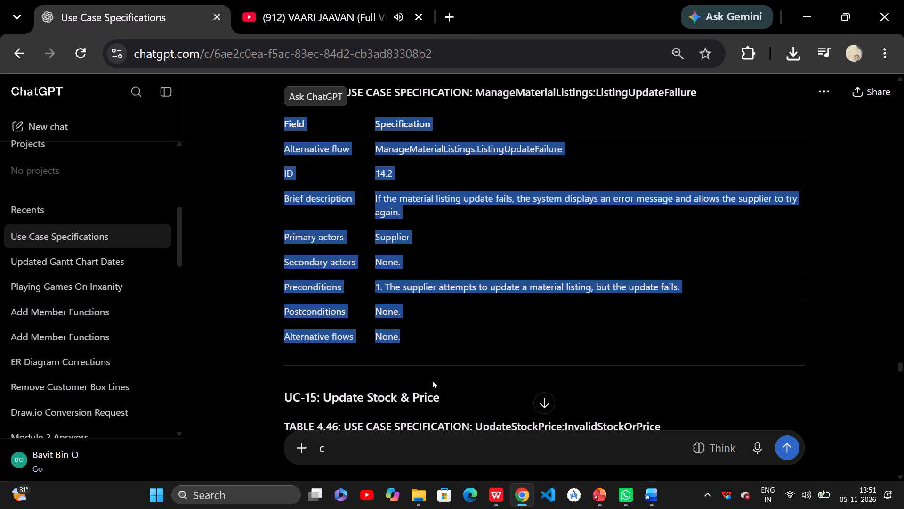
pyautogui.scroll(-1, 432, 380)
pyautogui.scroll(-1, 396, 337)
pyautogui.moveTo(282, 119); pyautogui.dragTo(321, 172)
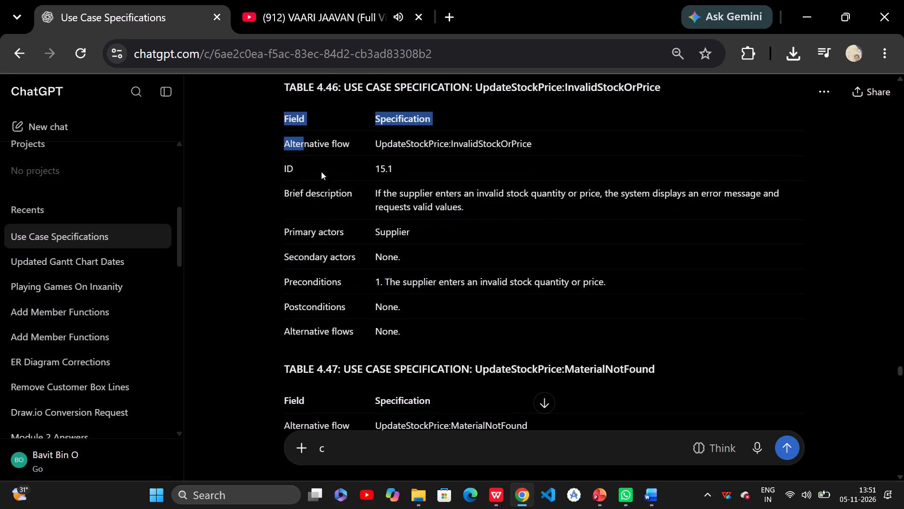
pyautogui.moveTo(321, 172); pyautogui.dragTo(402, 334)
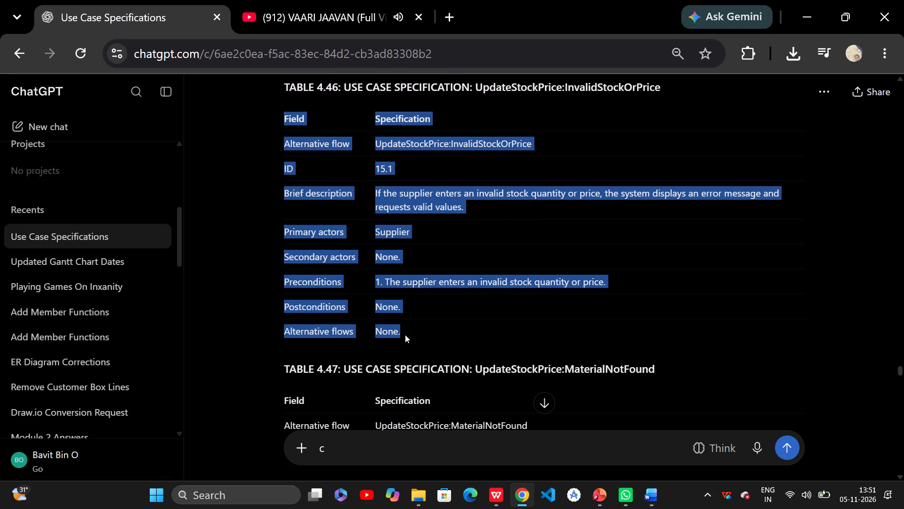
pyautogui.hotkey('ctrl', 'c')
pyautogui.click(655, 499)
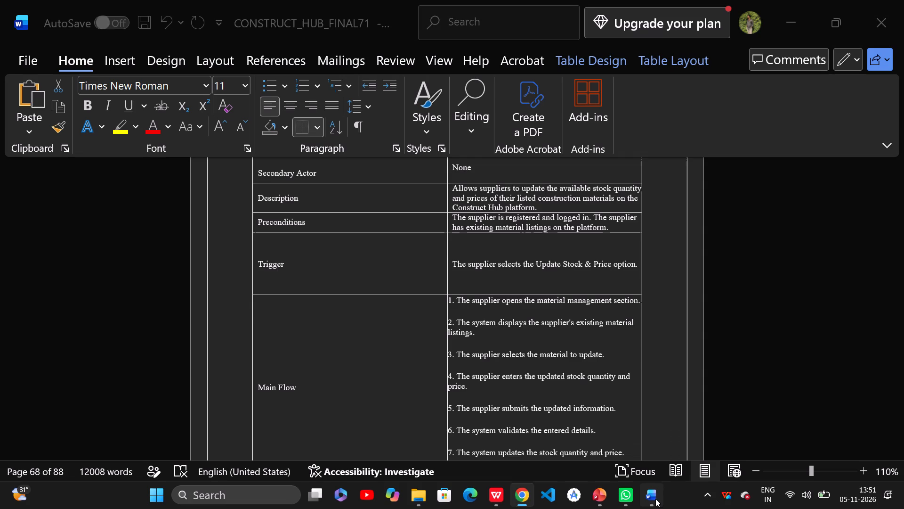
pyautogui.scroll(-16, 392, 344)
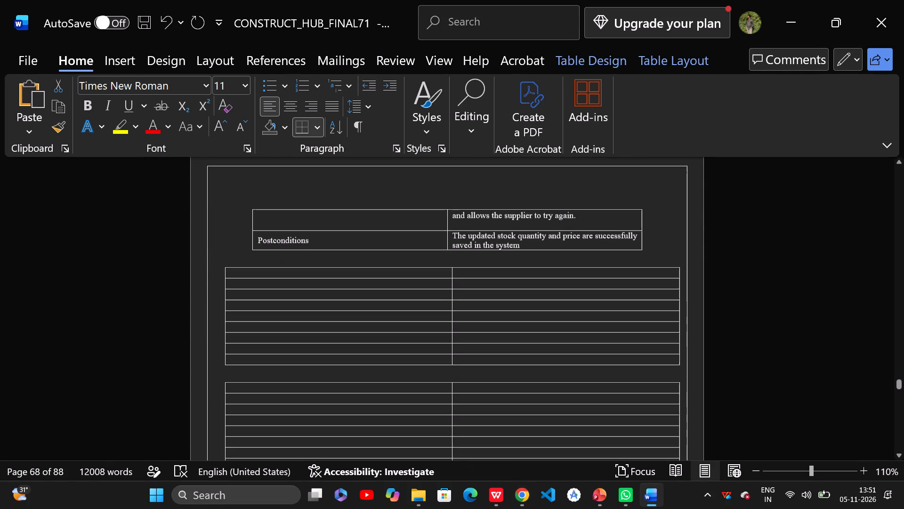
pyautogui.moveTo(240, 271); pyautogui.dragTo(414, 304)
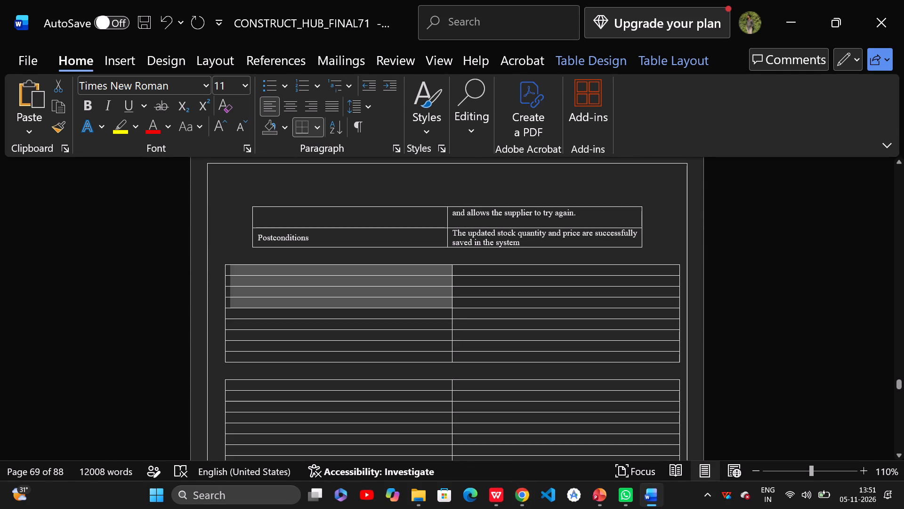
pyautogui.moveTo(414, 304); pyautogui.dragTo(466, 354)
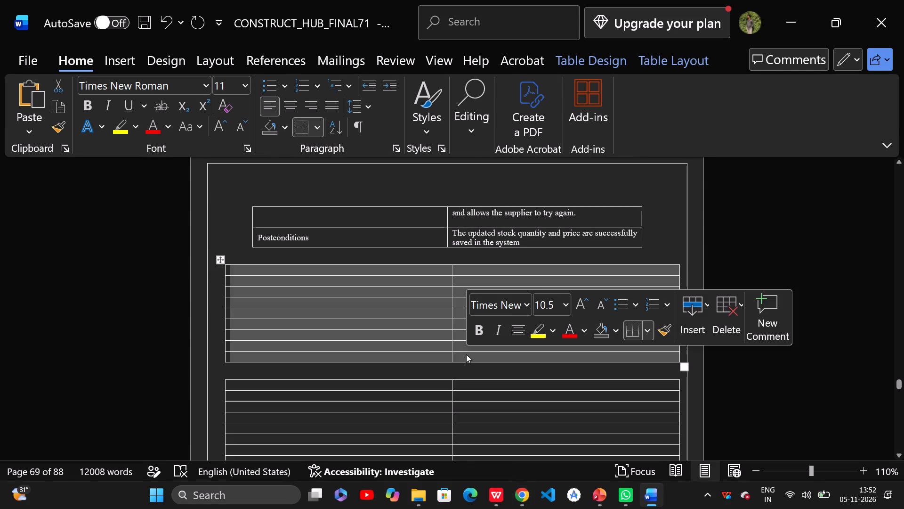
pyautogui.hotkey('ctrl', 'v')
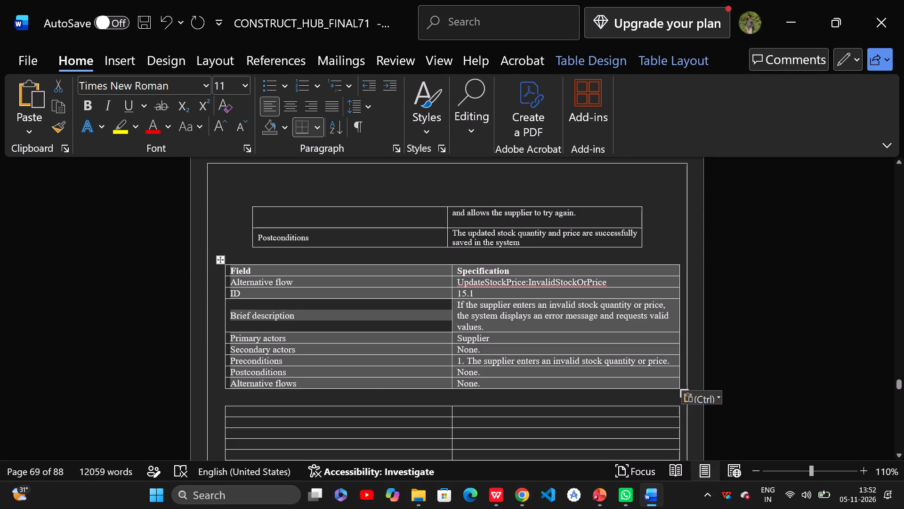
# Add an empty line between the InvalidStockOrPrice table and the blank table below it.
pyautogui.click(278, 396)
pyautogui.press('Return')
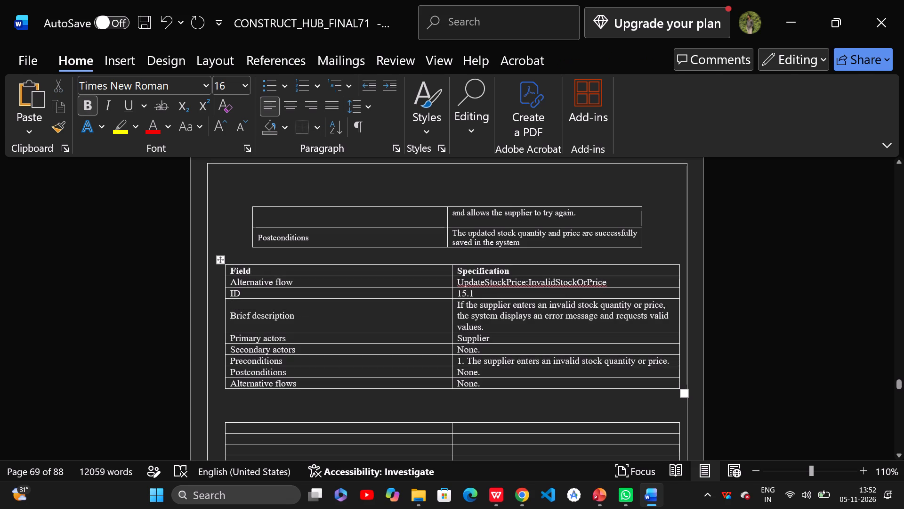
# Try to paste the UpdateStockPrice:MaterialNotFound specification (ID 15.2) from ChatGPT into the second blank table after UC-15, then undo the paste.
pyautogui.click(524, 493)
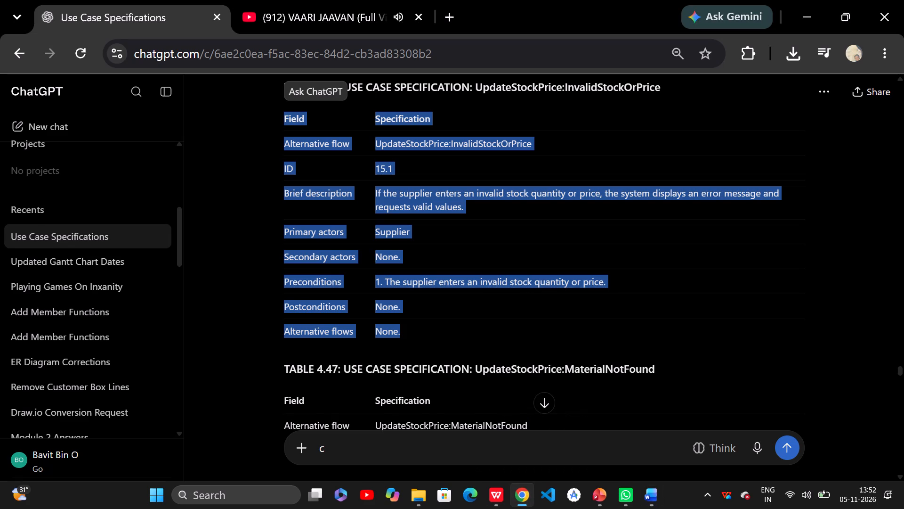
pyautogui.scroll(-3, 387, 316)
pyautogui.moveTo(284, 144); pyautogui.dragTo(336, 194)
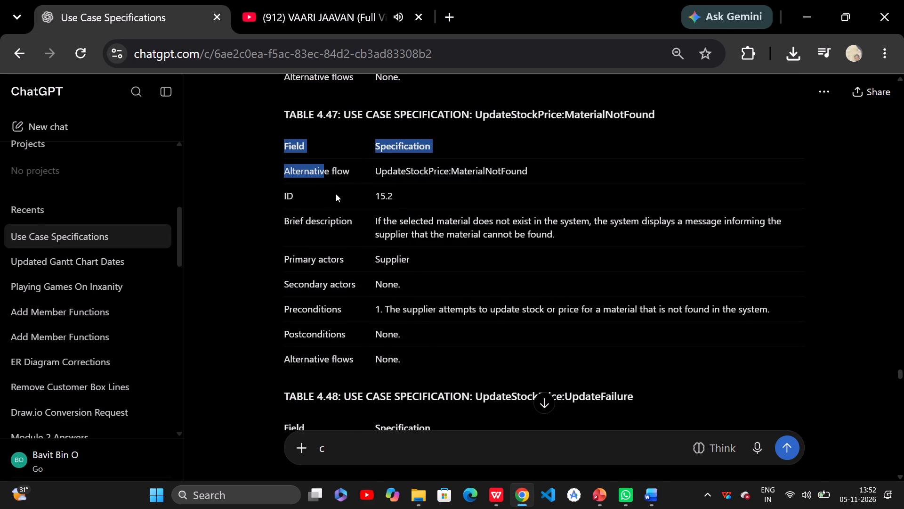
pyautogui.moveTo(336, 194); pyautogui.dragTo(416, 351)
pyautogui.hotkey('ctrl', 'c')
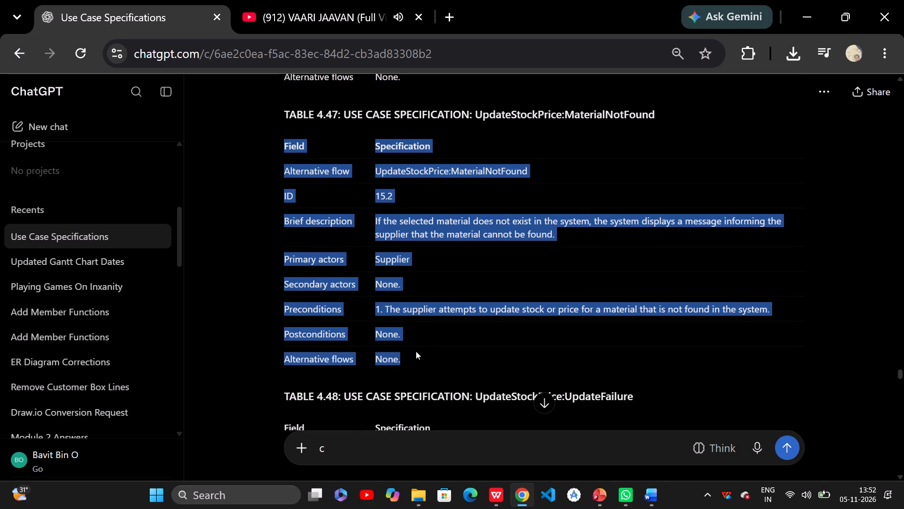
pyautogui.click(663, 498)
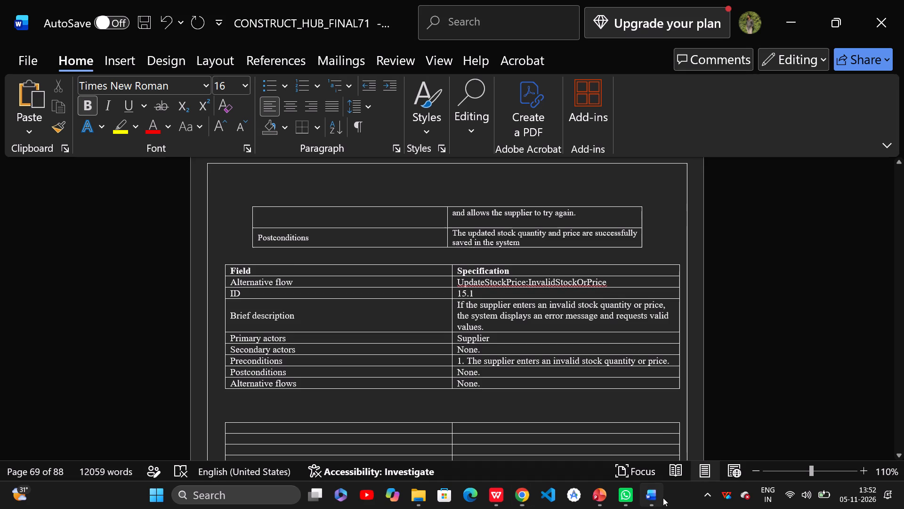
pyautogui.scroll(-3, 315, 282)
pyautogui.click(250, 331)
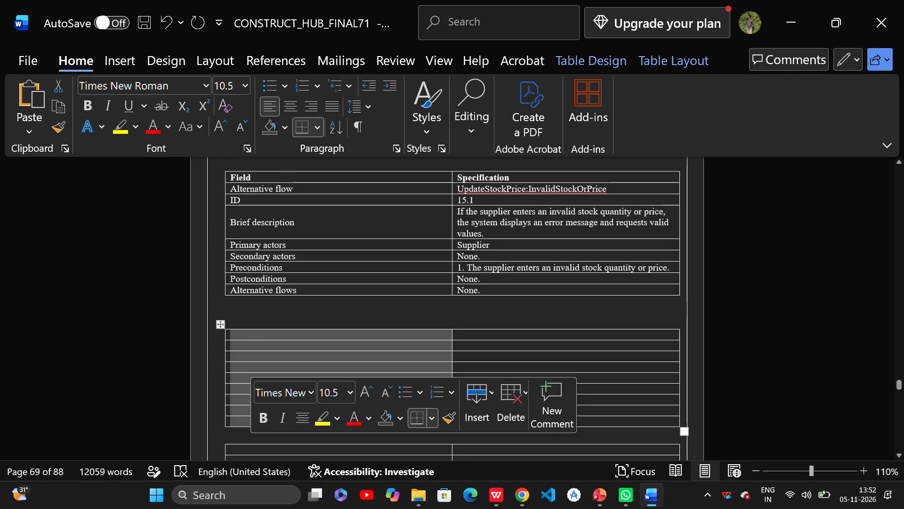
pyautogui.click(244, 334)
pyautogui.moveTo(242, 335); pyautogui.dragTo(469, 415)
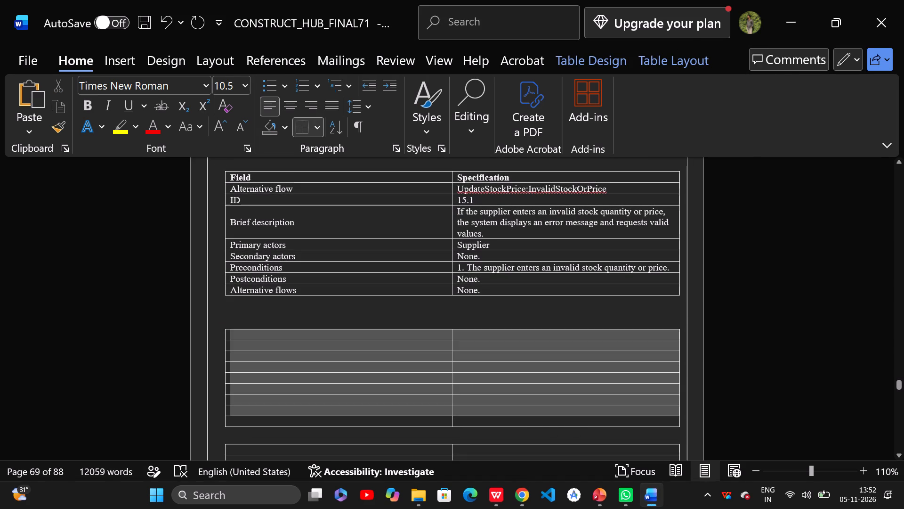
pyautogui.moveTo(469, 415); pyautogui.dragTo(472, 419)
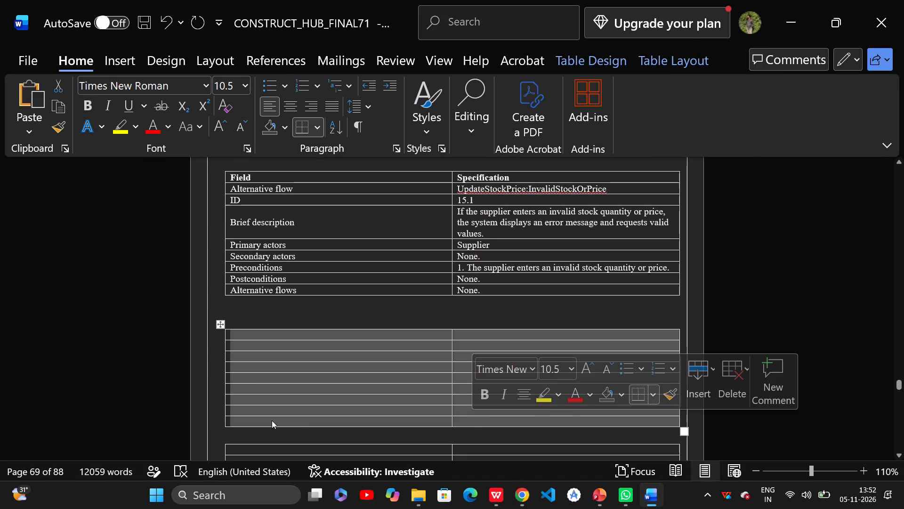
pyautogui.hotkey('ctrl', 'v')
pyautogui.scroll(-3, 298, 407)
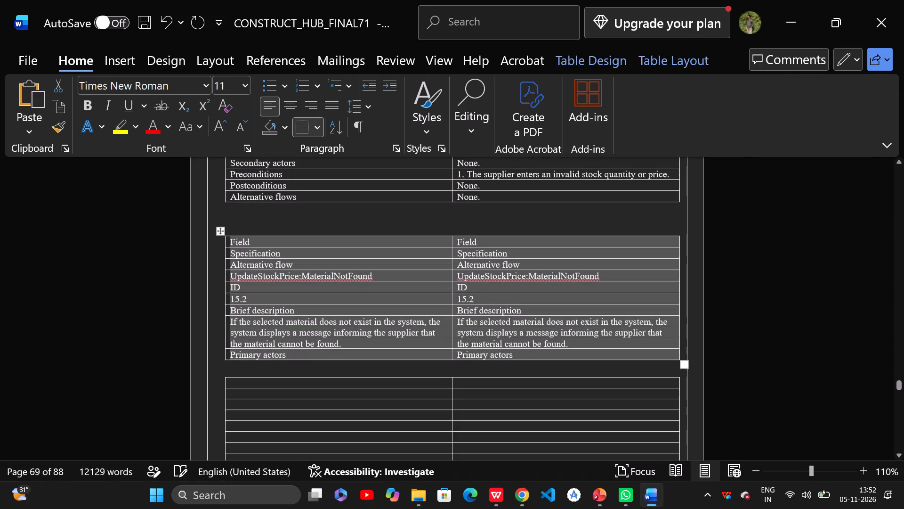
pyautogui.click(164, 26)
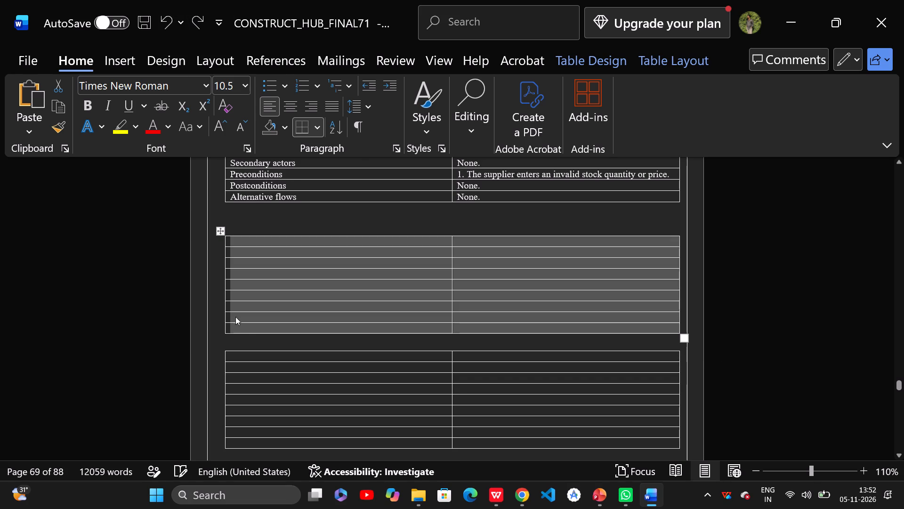
# Add an empty line between the second and third tables after UC-15.
pyautogui.click(240, 340)
pyautogui.press('Return')
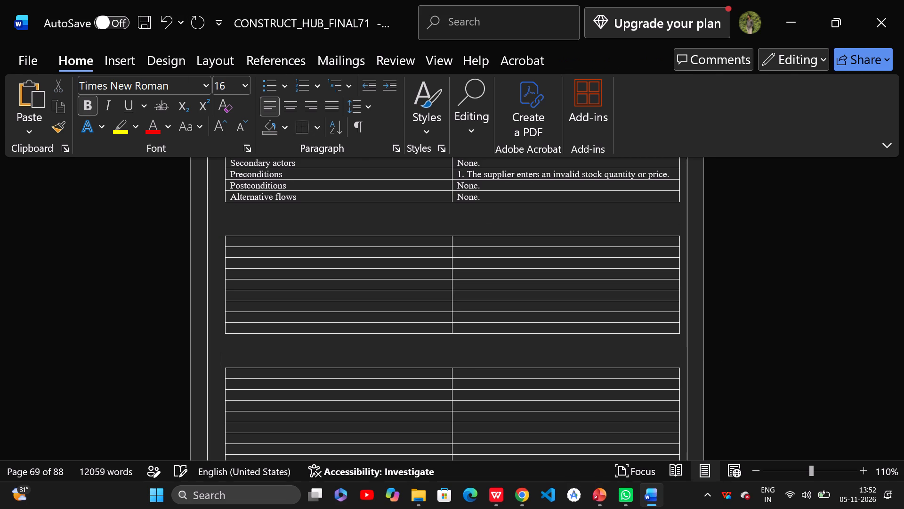
# Copy the UpdateStockPrice:MaterialNotFound specification (ID 15.2) from ChatGPT into the blank table below the InvalidStockOrPrice table in the Word report.
pyautogui.click(524, 498)
pyautogui.click(278, 215)
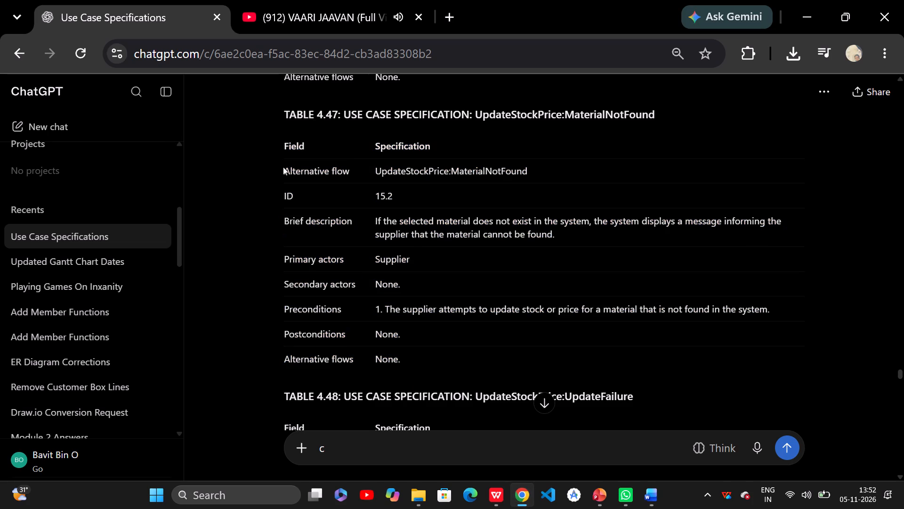
pyautogui.moveTo(280, 143); pyautogui.dragTo(400, 365)
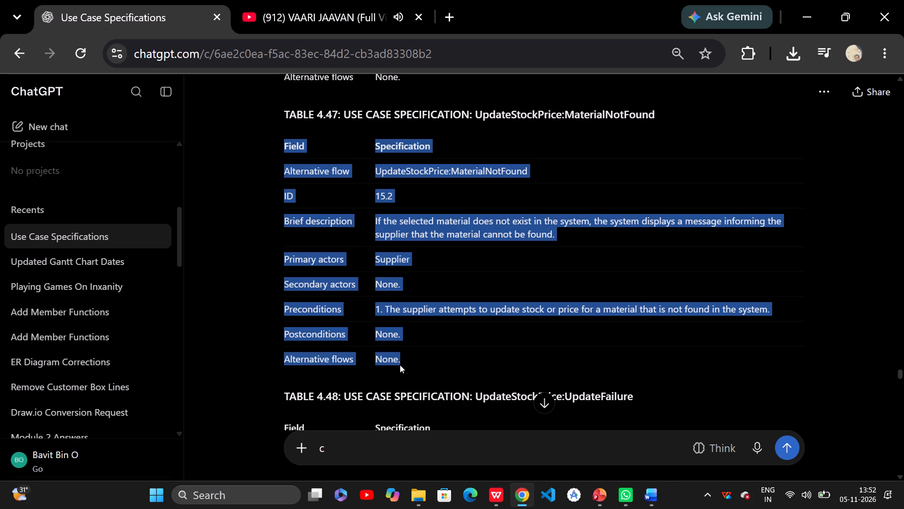
pyautogui.hotkey('ctrl', 'c')
pyautogui.click(645, 497)
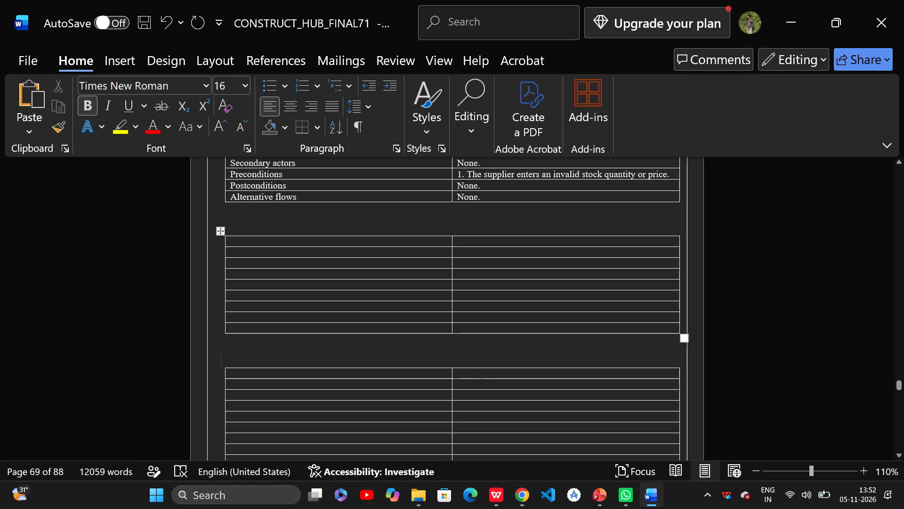
pyautogui.moveTo(242, 241); pyautogui.dragTo(455, 328)
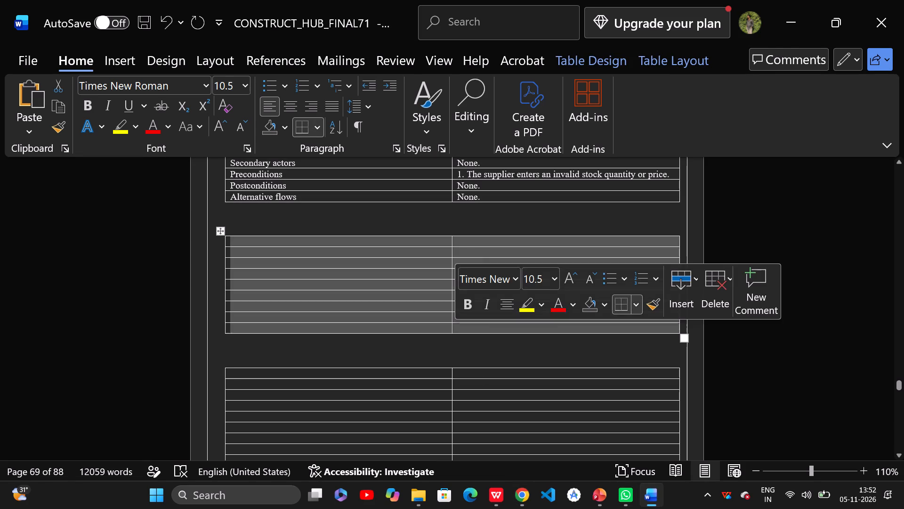
pyautogui.hotkey('ctrl', 'v')
# Copy the UpdateStockPrice:UpdateFailure specification (ID 15.3) from ChatGPT into the third table after UC-15 in the Word report.
pyautogui.scroll(-3, 455, 346)
pyautogui.scroll(-2, 468, 405)
pyautogui.click(525, 498)
pyautogui.scroll(-1, 396, 380)
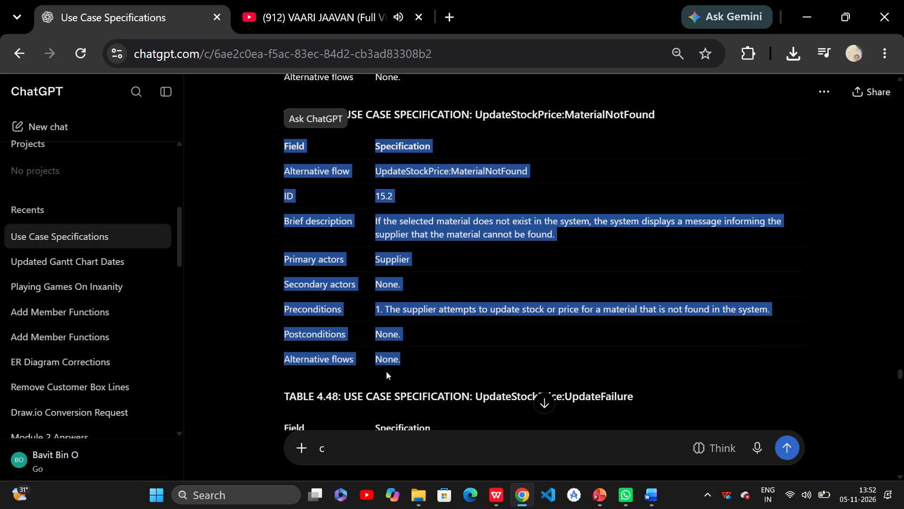
pyautogui.scroll(-2, 382, 365)
pyautogui.moveTo(281, 175); pyautogui.dragTo(395, 354)
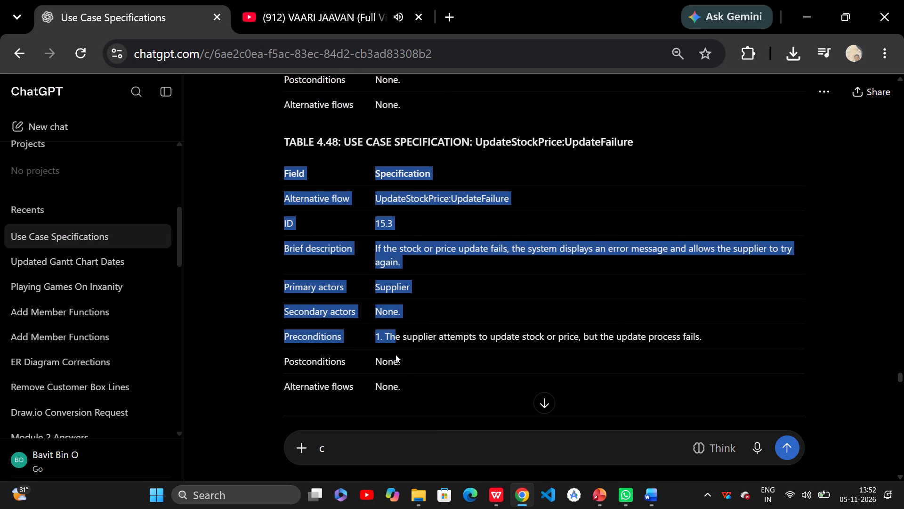
pyautogui.moveTo(395, 354); pyautogui.dragTo(400, 382)
pyautogui.hotkey('ctrl', 'c')
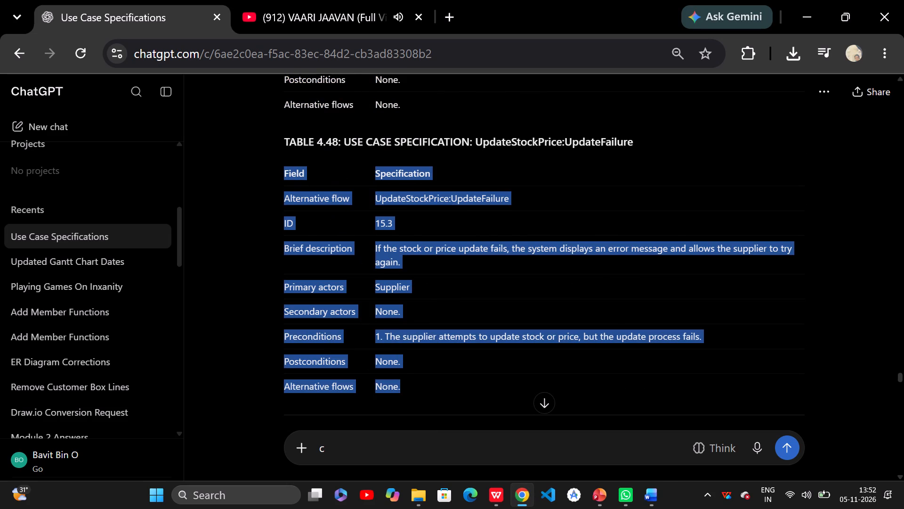
pyautogui.click(646, 493)
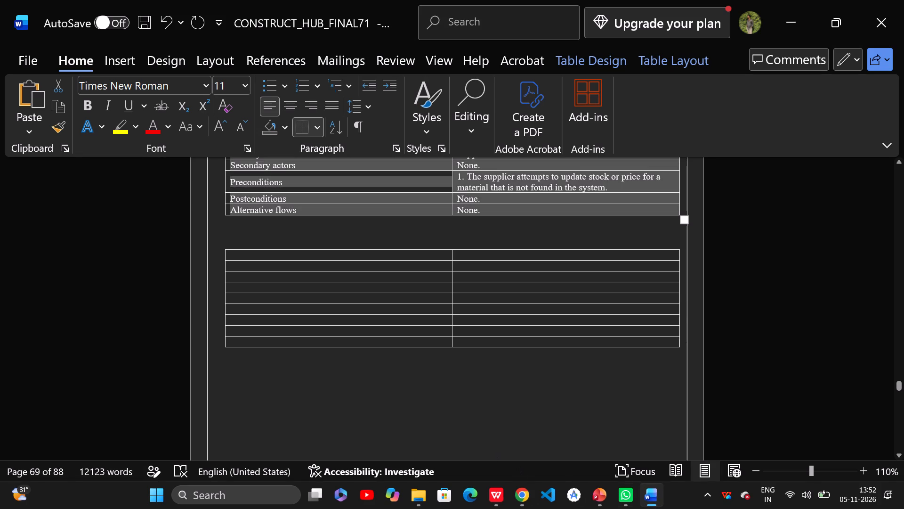
pyautogui.click(231, 256)
pyautogui.moveTo(232, 254); pyautogui.dragTo(304, 278)
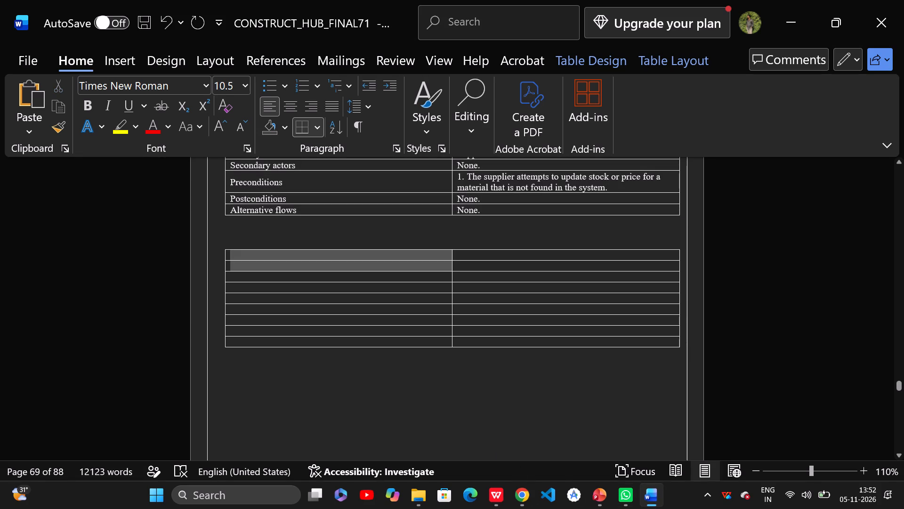
pyautogui.moveTo(304, 278); pyautogui.dragTo(459, 341)
pyautogui.hotkey('ctrl', 'v')
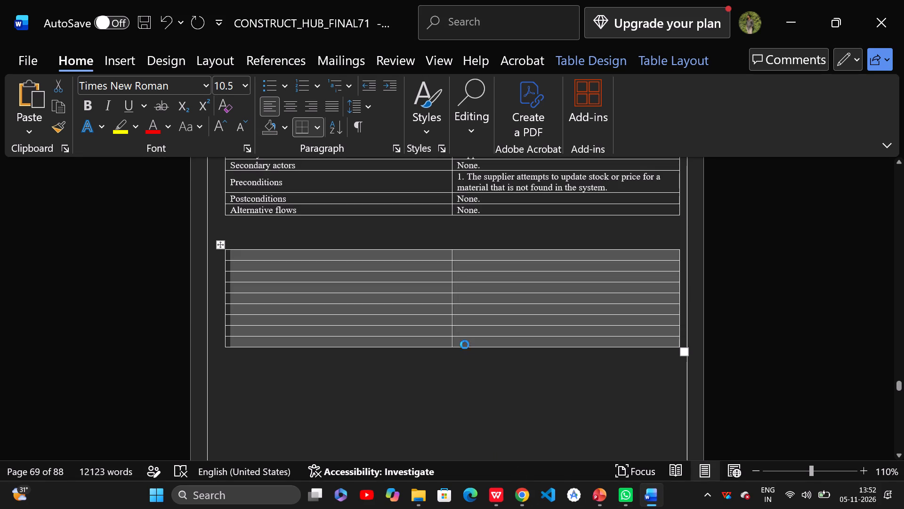
# Add two empty lines between the first and second blank tables after UC-16.
pyautogui.scroll(-13, 464, 348)
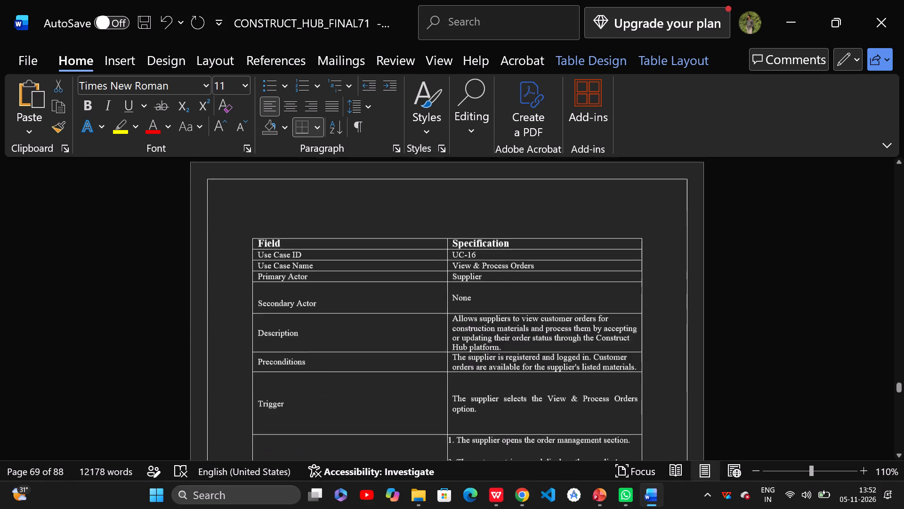
pyautogui.scroll(-16, 398, 421)
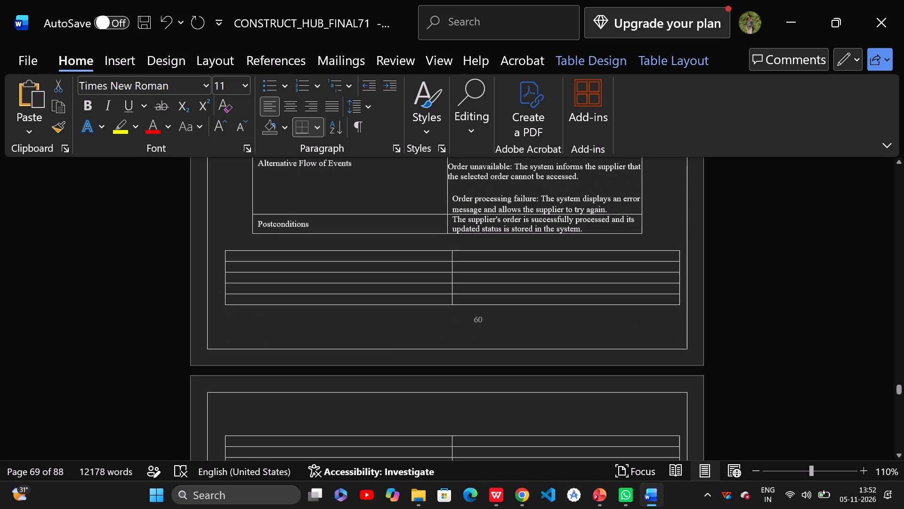
pyautogui.scroll(-3, 355, 323)
pyautogui.click(260, 393)
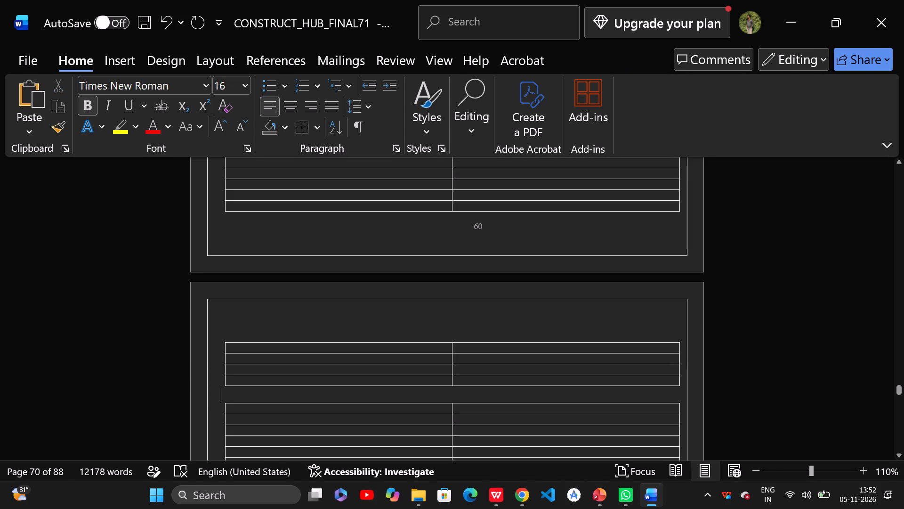
pyautogui.press('Return')
pyautogui.press('Return')
# Copy the ViewProcessOrders:NoOrdersAvailable specification (ID 16.1) from ChatGPT into the first blank table after UC-16 in the Word report.
pyautogui.scroll(2, 260, 393)
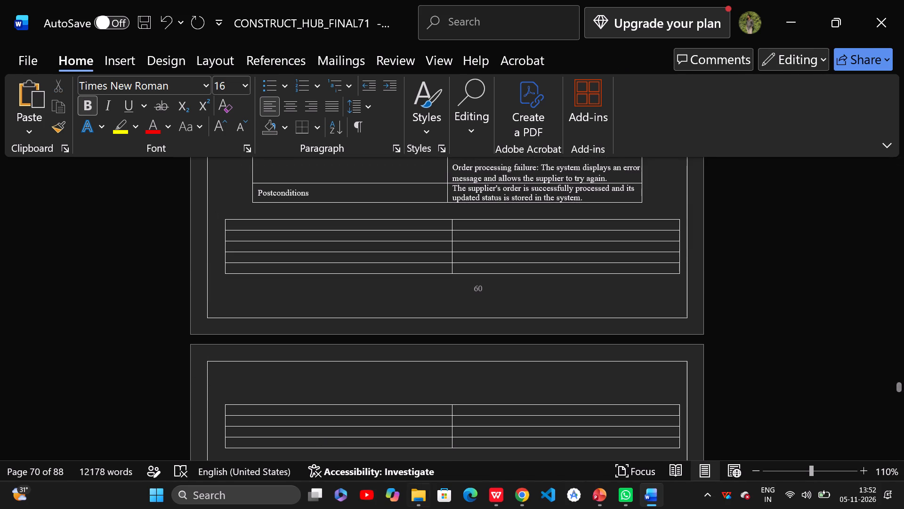
pyautogui.click(521, 496)
pyautogui.scroll(-1, 439, 388)
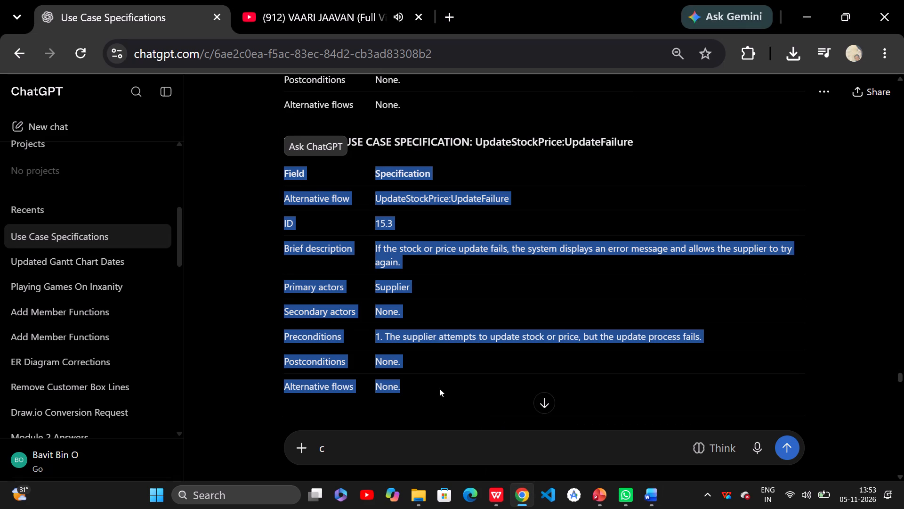
pyautogui.scroll(-3, 439, 388)
pyautogui.moveTo(282, 167); pyautogui.dragTo(324, 188)
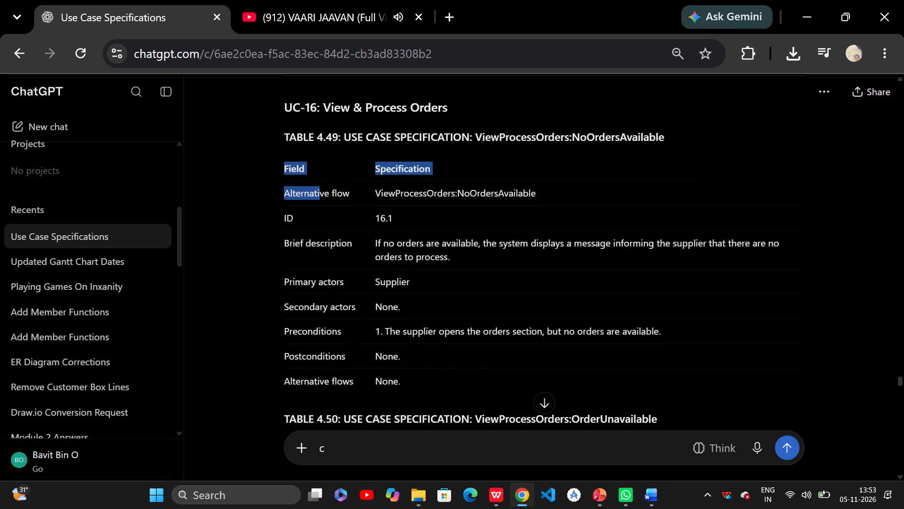
pyautogui.moveTo(324, 188); pyautogui.dragTo(403, 376)
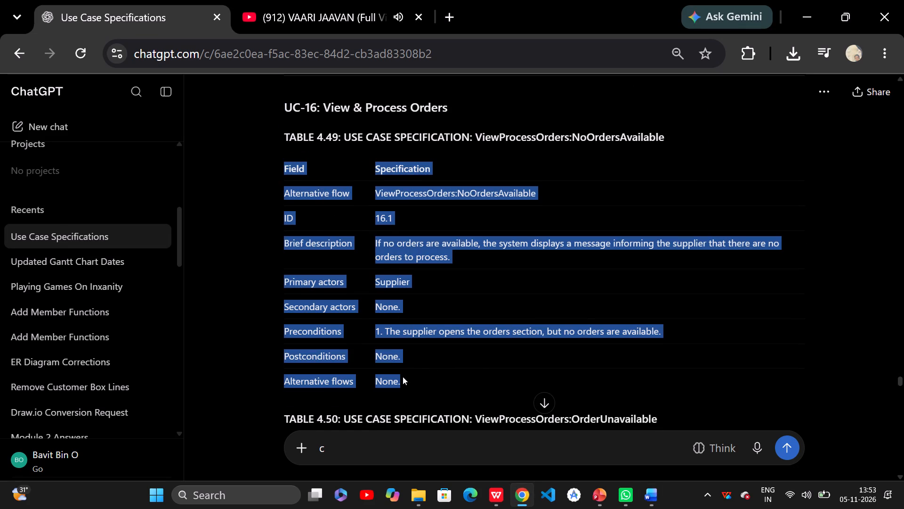
pyautogui.hotkey('ctrl', 'c')
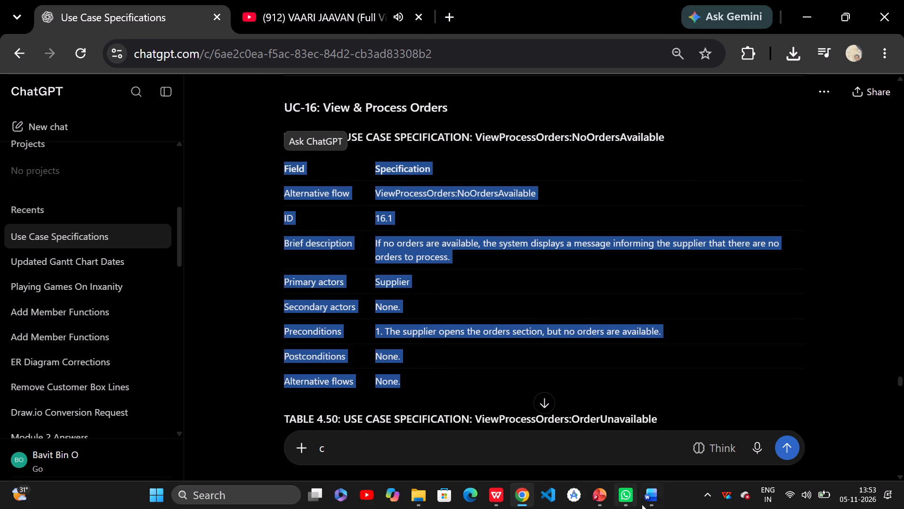
pyautogui.click(648, 502)
pyautogui.moveTo(238, 226); pyautogui.dragTo(238, 225)
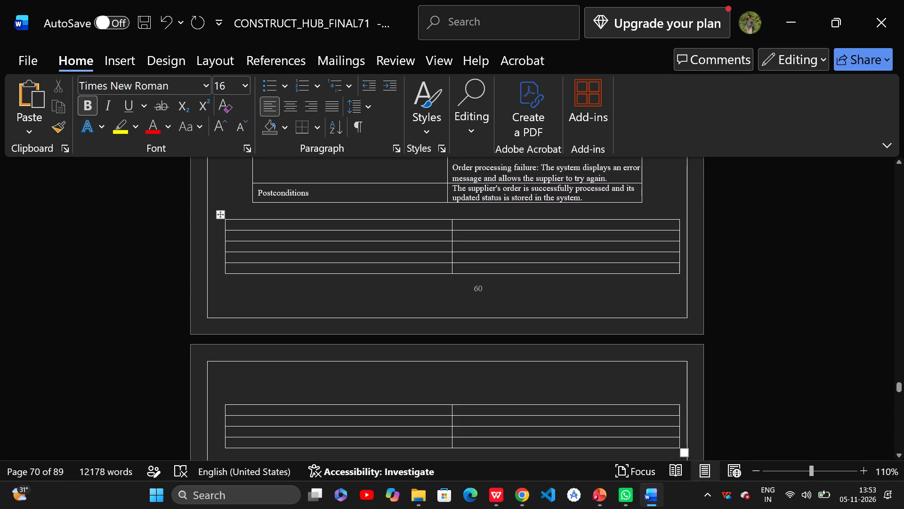
pyautogui.moveTo(238, 225); pyautogui.dragTo(478, 406)
pyautogui.hotkey('ctrl', 'v')
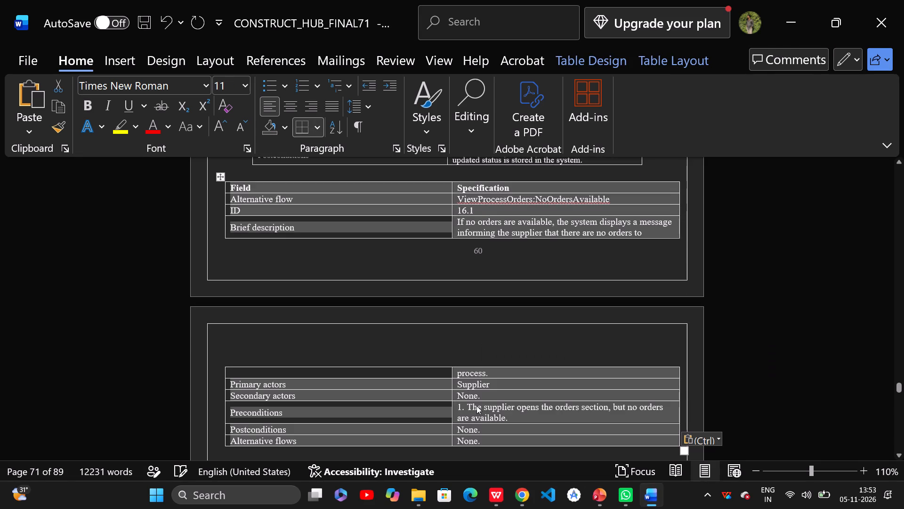
# Copy the ViewProcessOrders:OrderUnavailable specification (ID 16.2) from ChatGPT into the second table after UC-16 in the Word report.
pyautogui.scroll(-4, 470, 393)
pyautogui.scroll(-3, 417, 374)
pyautogui.click(524, 501)
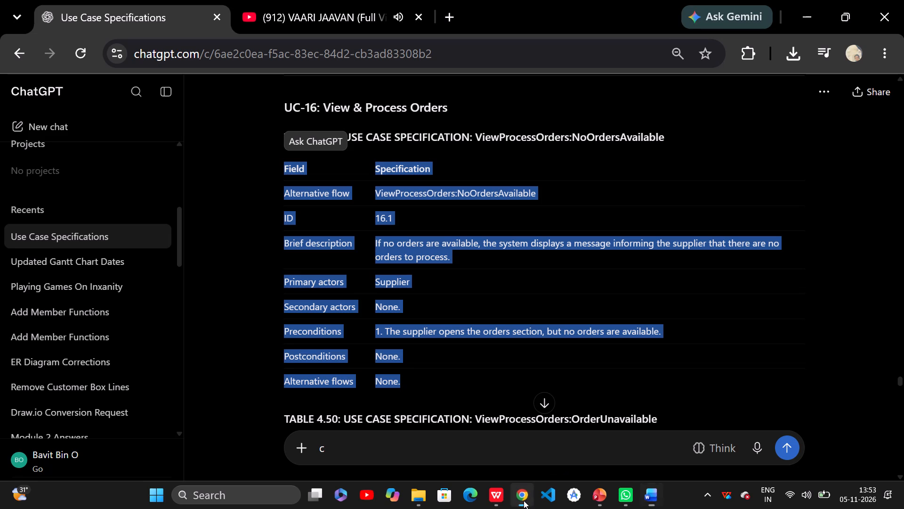
pyautogui.click(460, 344)
pyautogui.scroll(-2, 460, 345)
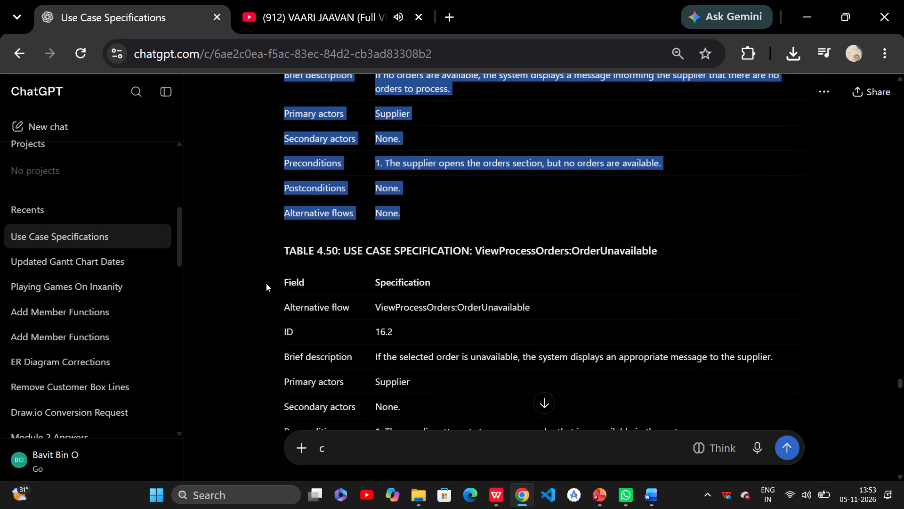
pyautogui.moveTo(277, 277); pyautogui.dragTo(402, 393)
pyautogui.scroll(-1, 378, 352)
pyautogui.hotkey('ctrl', 'c')
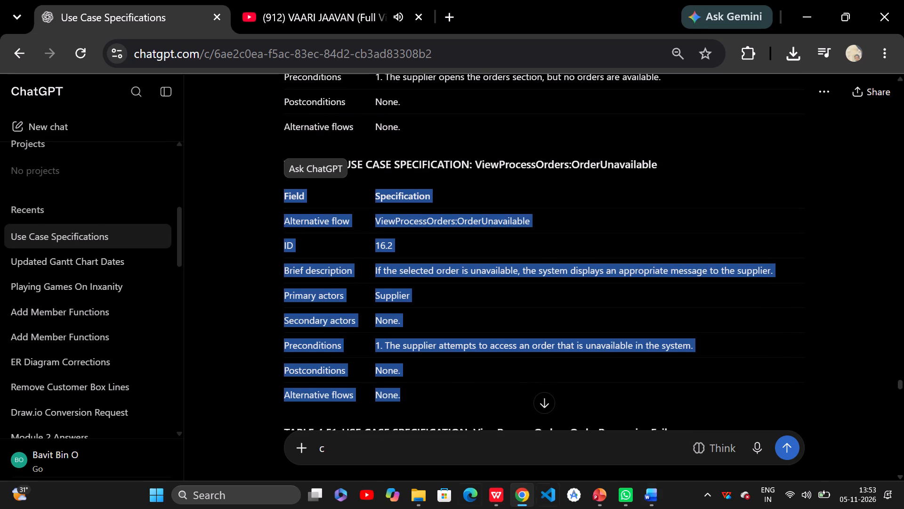
pyautogui.click(652, 502)
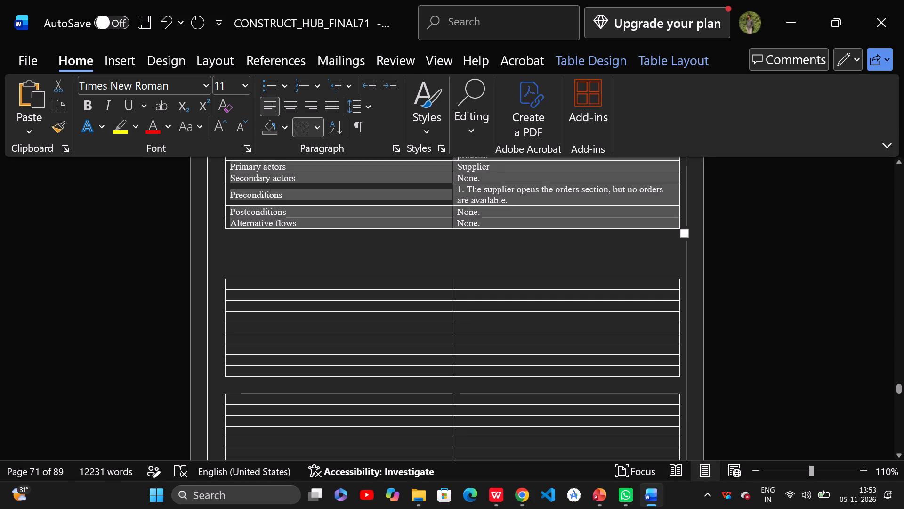
pyautogui.moveTo(256, 285); pyautogui.dragTo(475, 369)
pyautogui.hotkey('ctrl', 'v')
# Add one empty line between the OrderUnavailable table and the blank table below it.
pyautogui.scroll(-1, 424, 356)
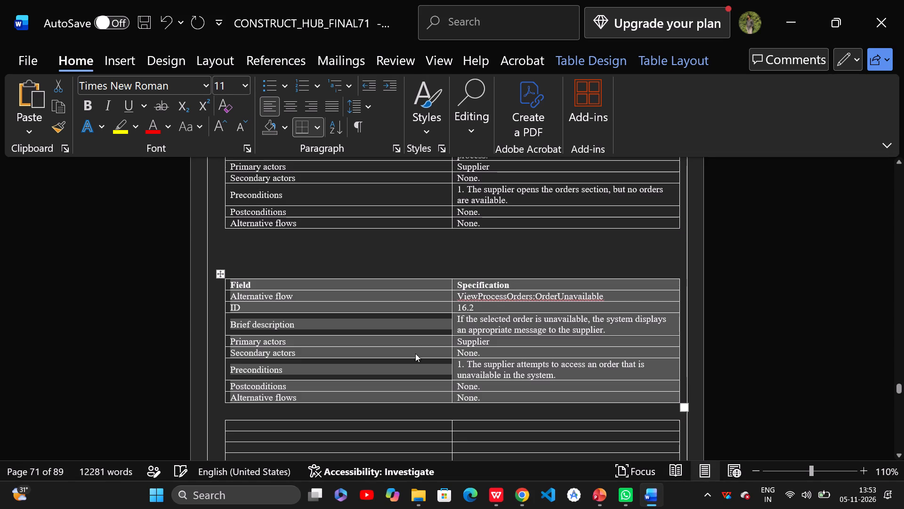
pyautogui.scroll(-2, 415, 353)
pyautogui.click(239, 318)
pyautogui.press('Return')
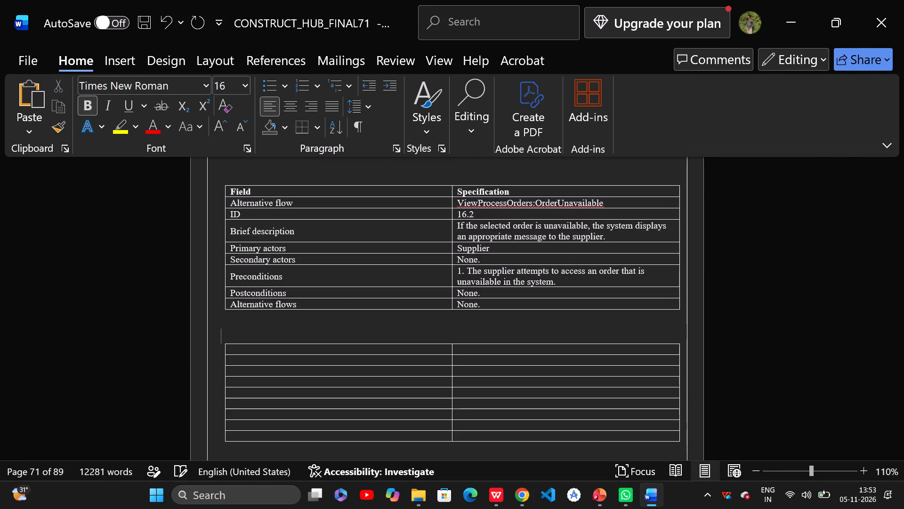
# Copy the ViewProcessOrders:OrderProcessingFailure specification (ID 16.3) from ChatGPT into the third table after UC-16 in the Word report.
pyautogui.click(517, 496)
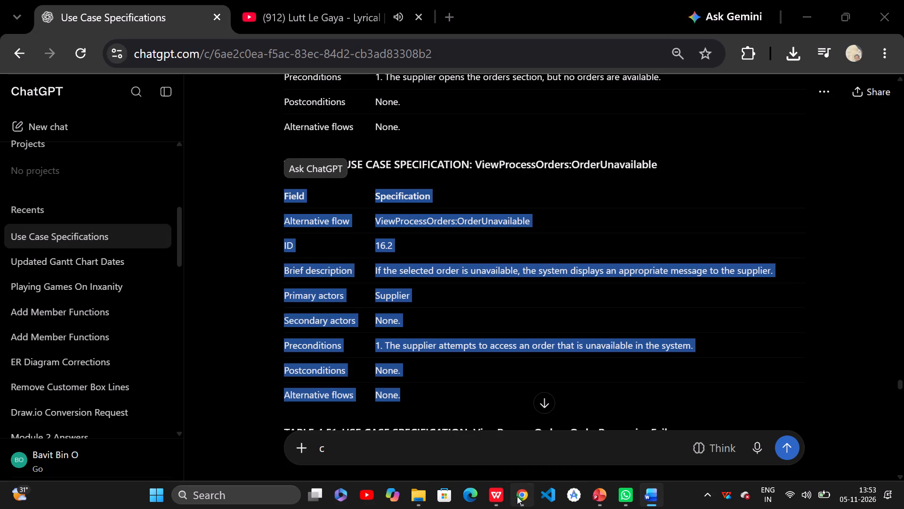
pyautogui.scroll(-2, 349, 334)
pyautogui.moveTo(284, 291); pyautogui.dragTo(291, 292)
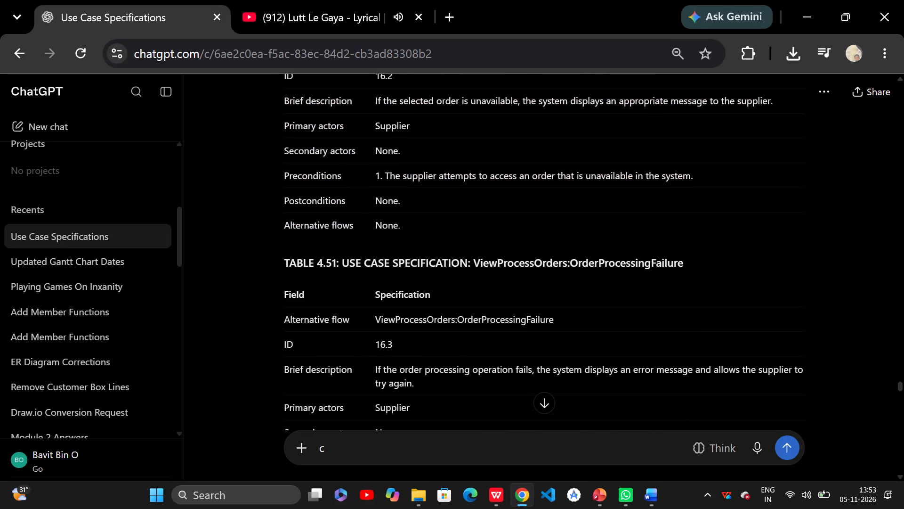
pyautogui.moveTo(291, 292); pyautogui.dragTo(323, 314)
pyautogui.moveTo(282, 295); pyautogui.dragTo(377, 317)
pyautogui.scroll(-2, 326, 314)
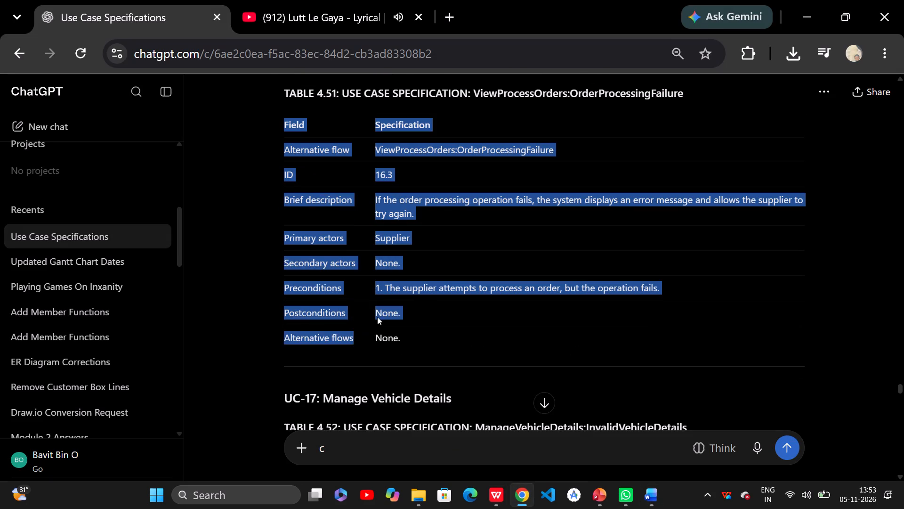
pyautogui.moveTo(377, 317); pyautogui.dragTo(401, 333)
pyautogui.hotkey('ctrl', 'c')
pyautogui.click(652, 498)
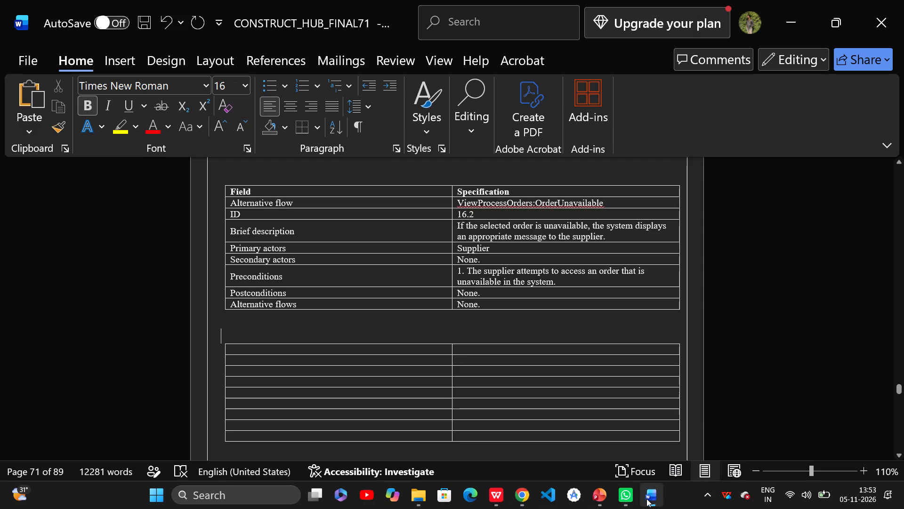
pyautogui.scroll(-2, 309, 308)
pyautogui.moveTo(251, 286); pyautogui.dragTo(473, 359)
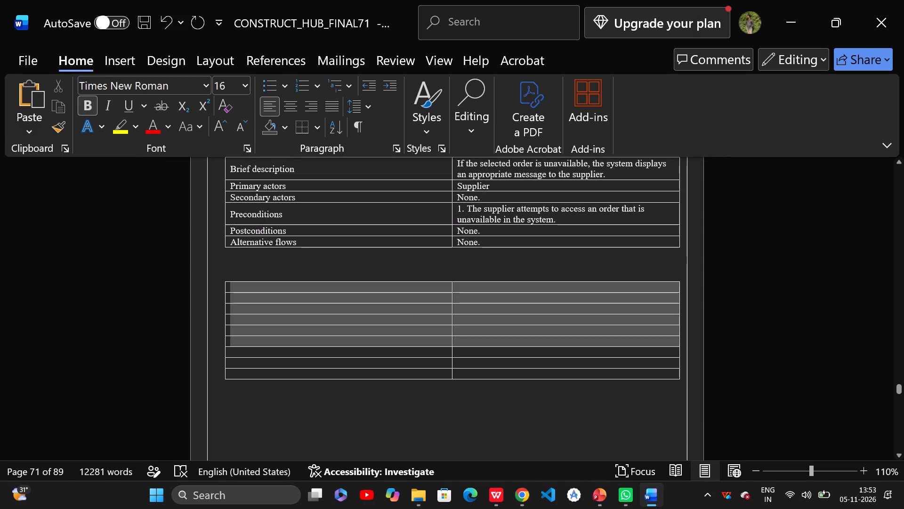
pyautogui.moveTo(473, 359); pyautogui.dragTo(475, 373)
pyautogui.hotkey('ctrl', 'v')
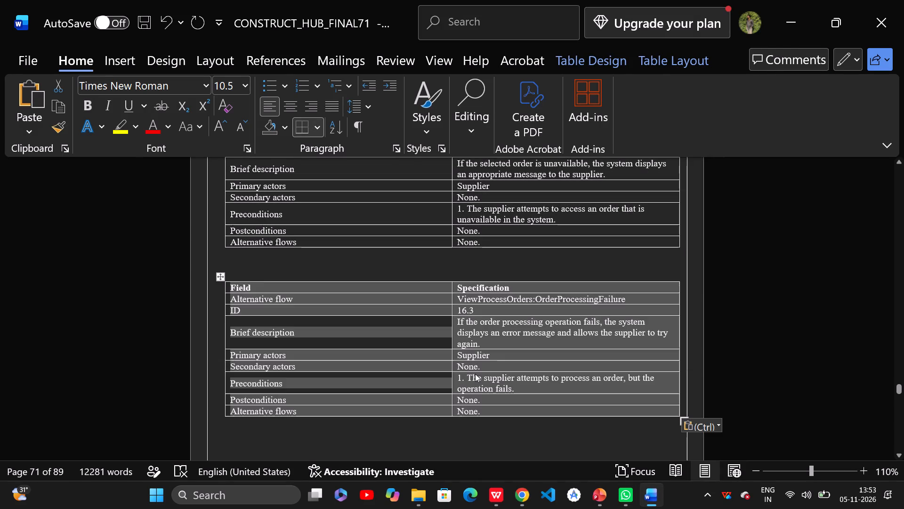
# Space out the first blank table after UC-17 by adding one empty line above it and three below it.
pyautogui.scroll(-9, 485, 375)
pyautogui.scroll(-3, 428, 331)
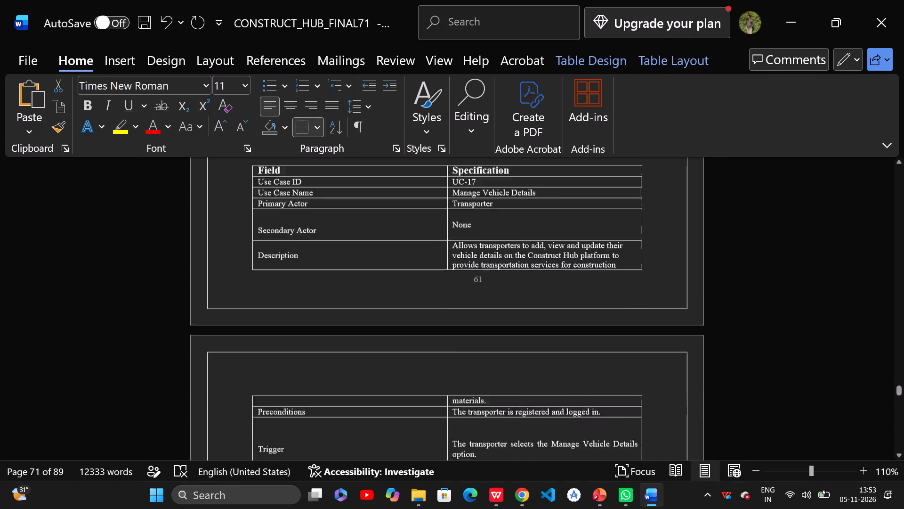
pyautogui.scroll(-20, 431, 344)
pyautogui.scroll(-1, 431, 344)
pyautogui.scroll(3, 430, 355)
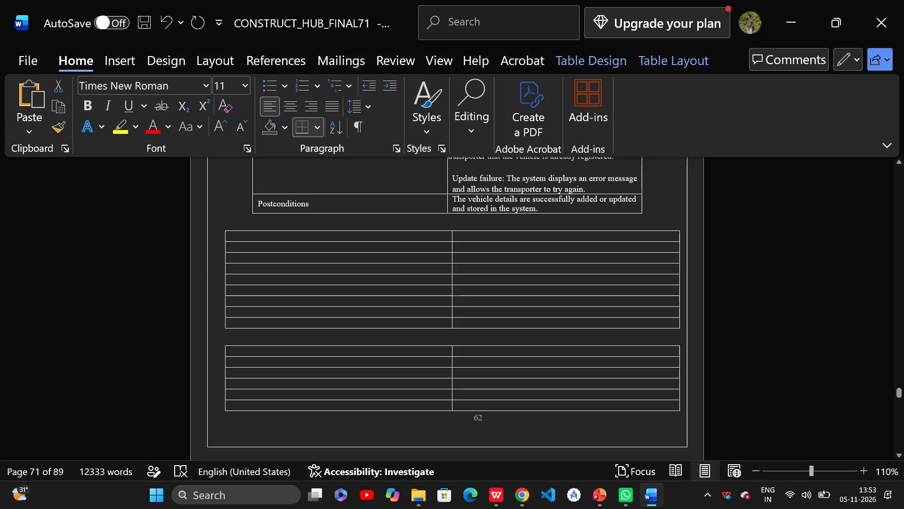
pyautogui.click(254, 222)
pyautogui.press('Return')
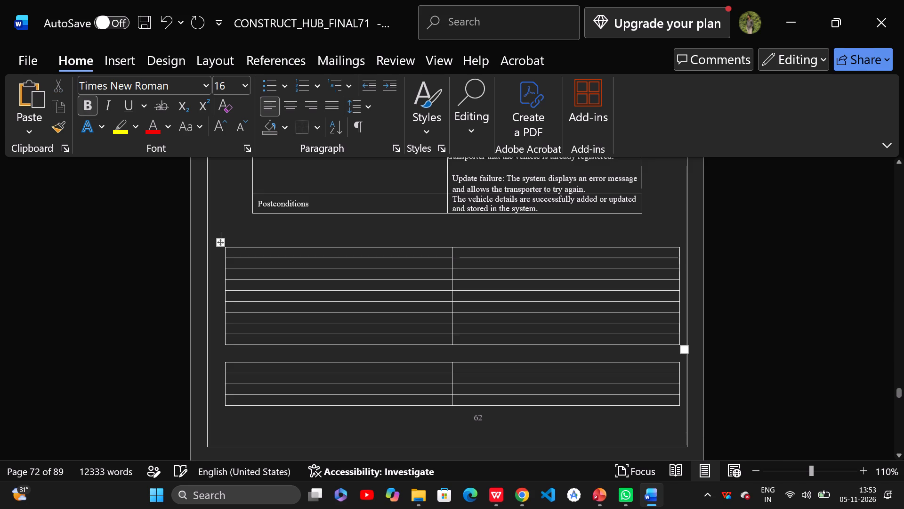
pyautogui.click(267, 351)
pyautogui.press('Return')
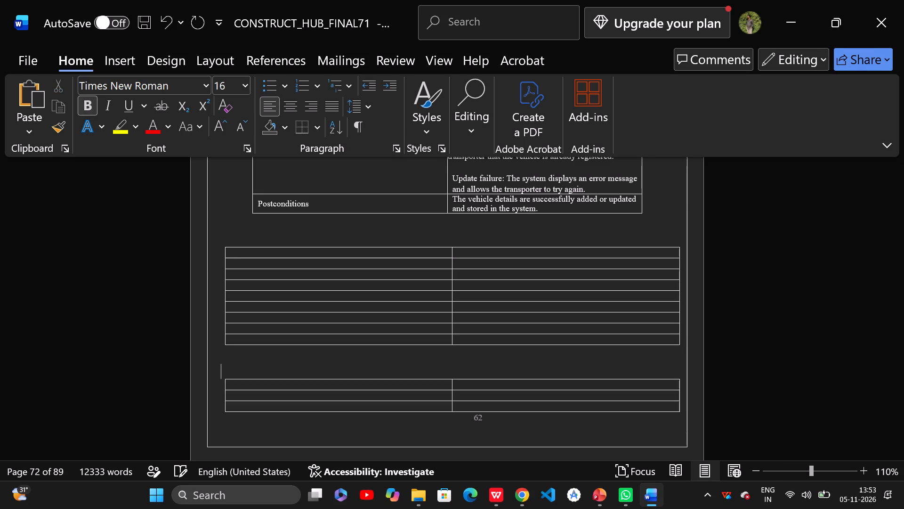
pyautogui.press('Return')
pyautogui.press('Return')
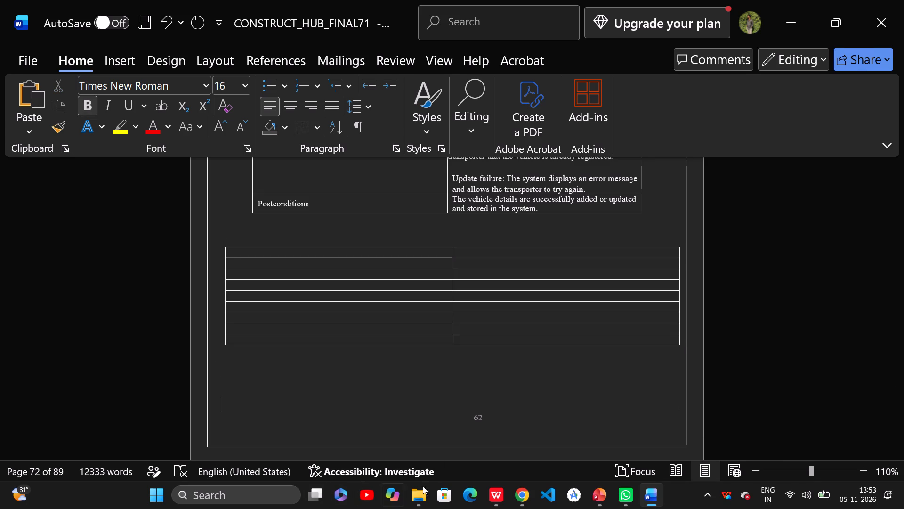
# Copy the ManageVehicleDetails:InvalidVehicleDetails specification (ID 17.1) from ChatGPT into the first blank table after UC-17 in the Word report.
pyautogui.click(517, 499)
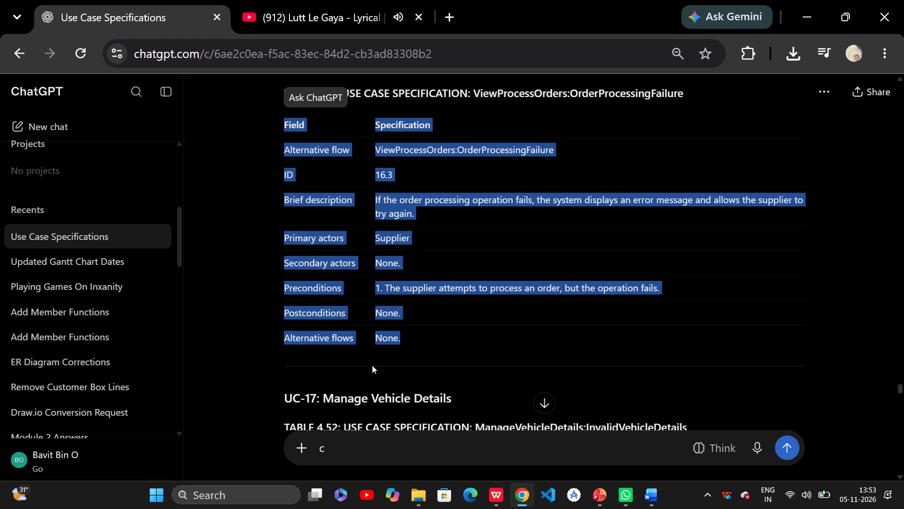
pyautogui.scroll(-4, 318, 379)
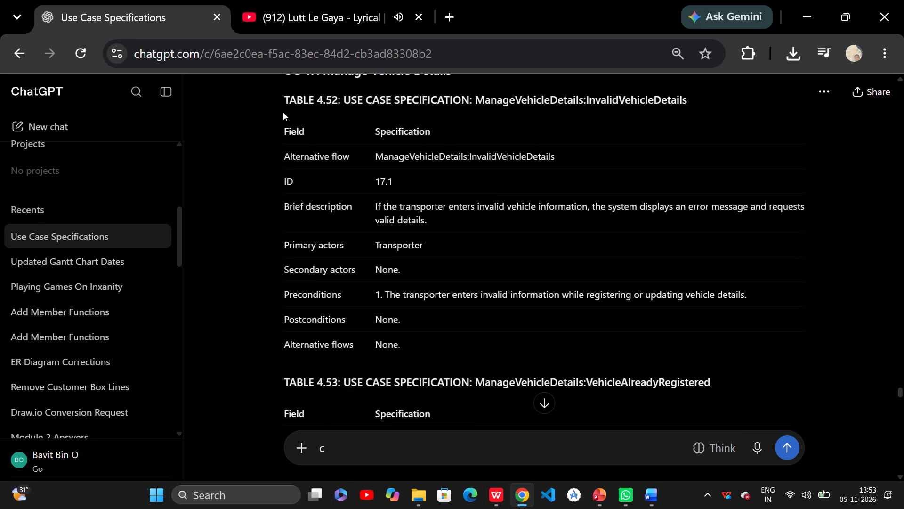
pyautogui.moveTo(283, 112); pyautogui.dragTo(419, 328)
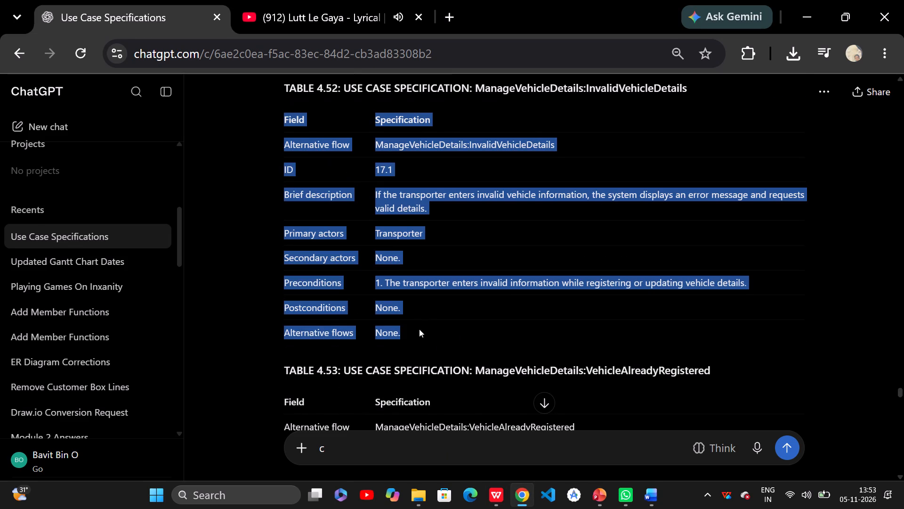
pyautogui.hotkey('ctrl', 'c')
pyautogui.click(654, 491)
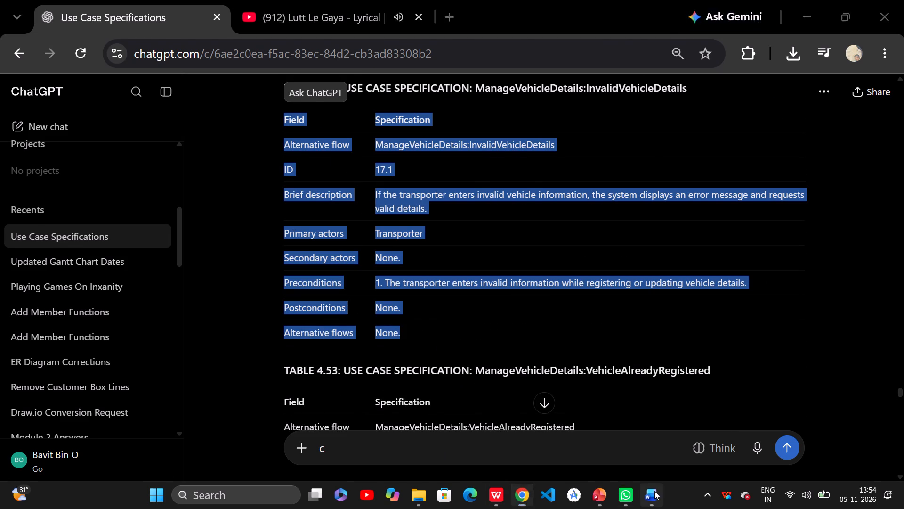
pyautogui.moveTo(234, 252); pyautogui.dragTo(464, 341)
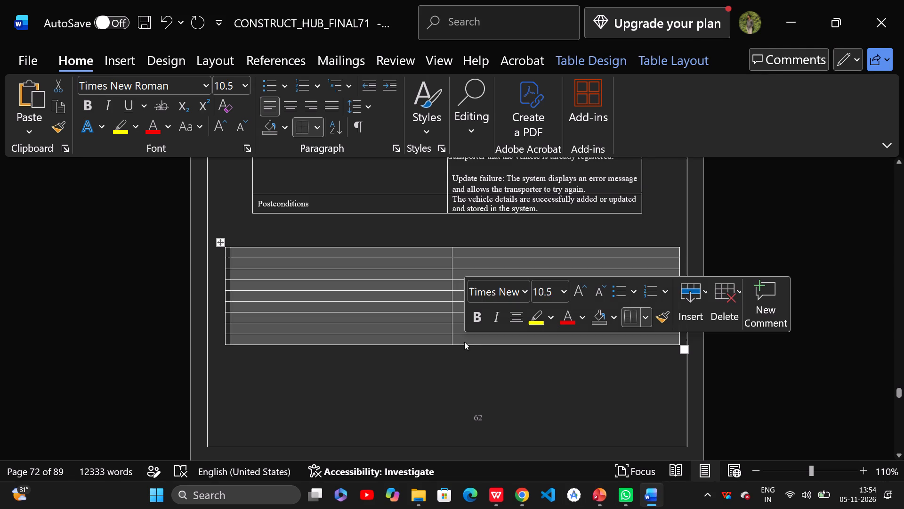
pyautogui.hotkey('ctrl', 'v')
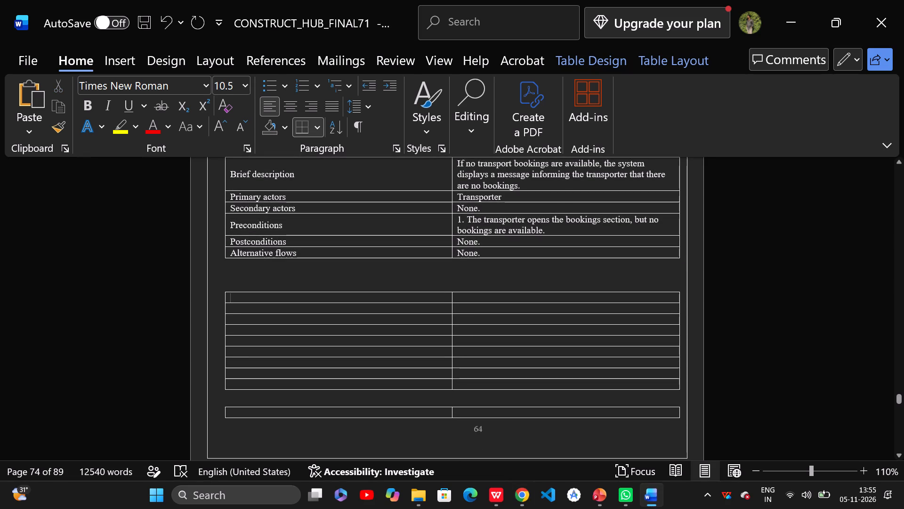
pyautogui.moveTo(280, 304); pyautogui.dragTo(472, 382)
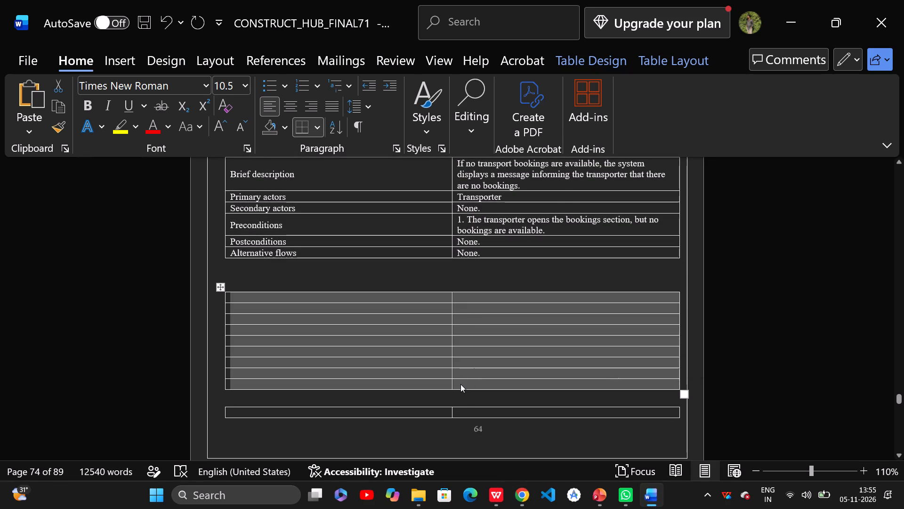
pyautogui.hotkey('ctrl', 'v')
# Add one empty line between the second and third tables after UC-18.
pyautogui.scroll(-7, 466, 387)
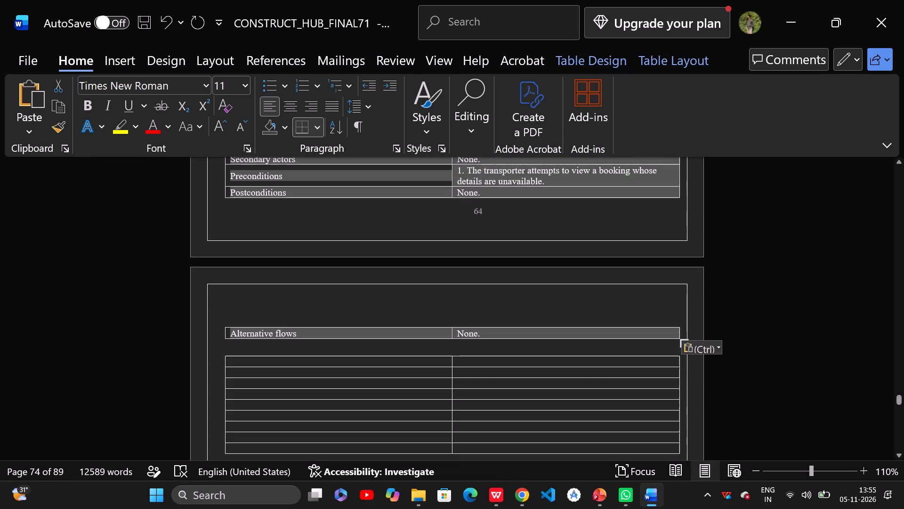
pyautogui.click(314, 349)
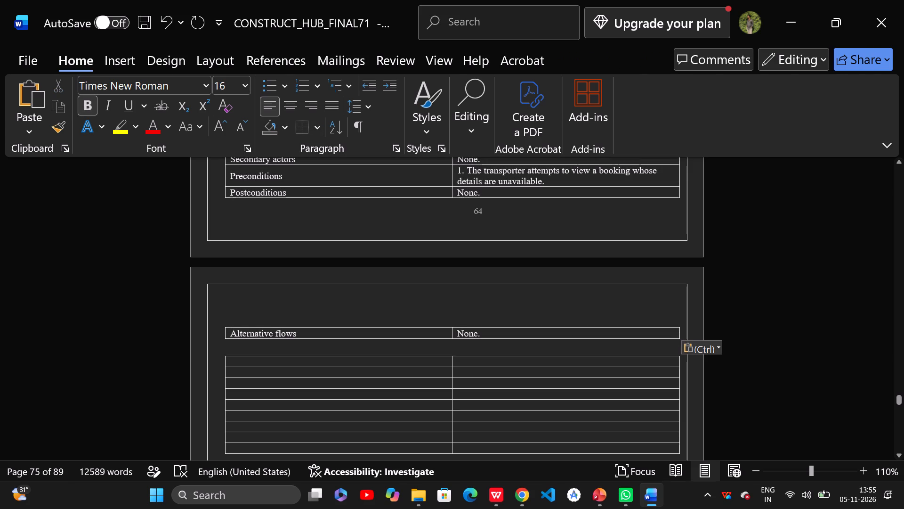
pyautogui.press('Return')
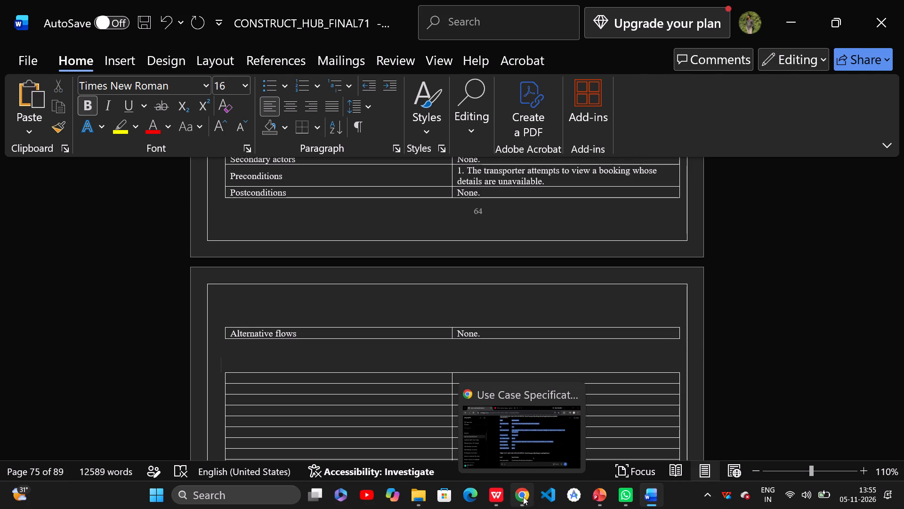
# Copy the complete ViewTransportBookings:LoadingFailure specification (ID 18.3) from ChatGPT into the third table after UC-18 in the Word report.
pyautogui.click(523, 497)
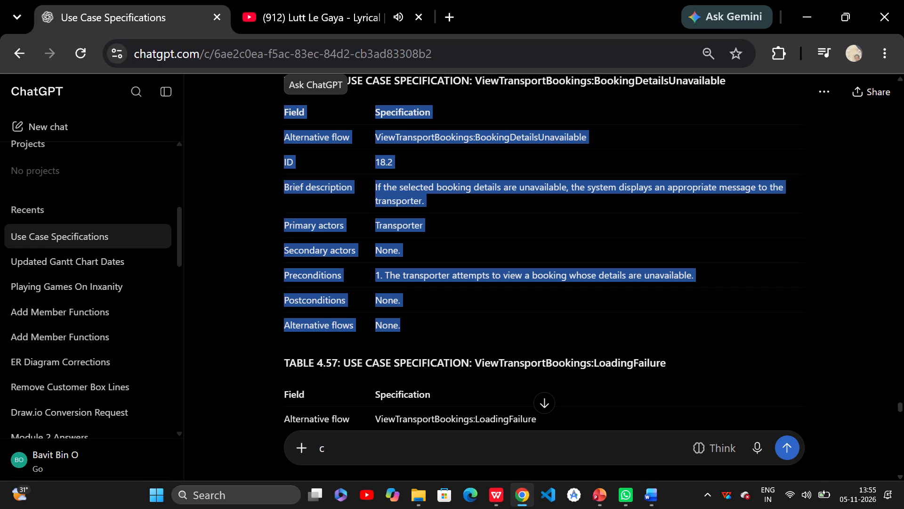
pyautogui.click(400, 298)
pyautogui.scroll(-1, 394, 315)
pyautogui.click(387, 312)
pyautogui.moveTo(282, 299); pyautogui.dragTo(317, 318)
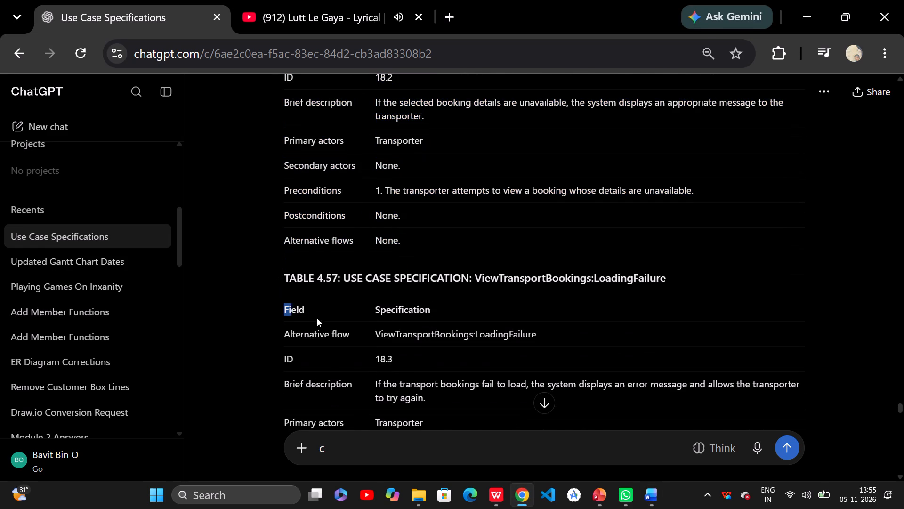
pyautogui.moveTo(317, 318); pyautogui.dragTo(422, 350)
pyautogui.scroll(-2, 389, 336)
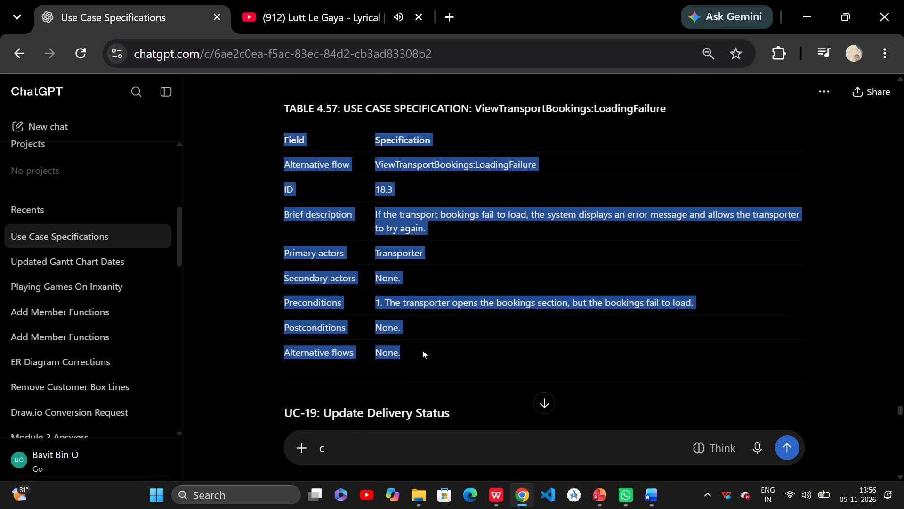
pyautogui.moveTo(422, 350); pyautogui.dragTo(421, 352)
pyautogui.hotkey('ctrl', 'c')
pyautogui.click(418, 370)
pyautogui.click(648, 501)
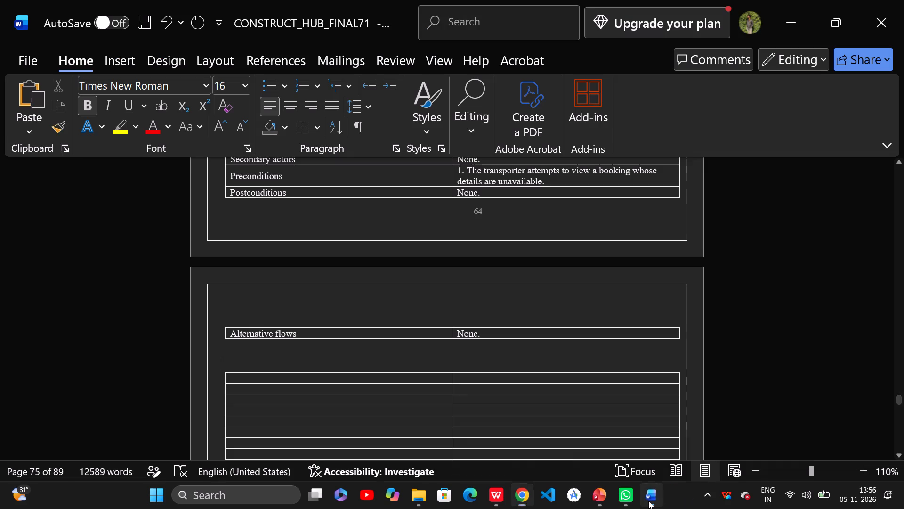
pyautogui.scroll(-2, 334, 374)
pyautogui.click(242, 312)
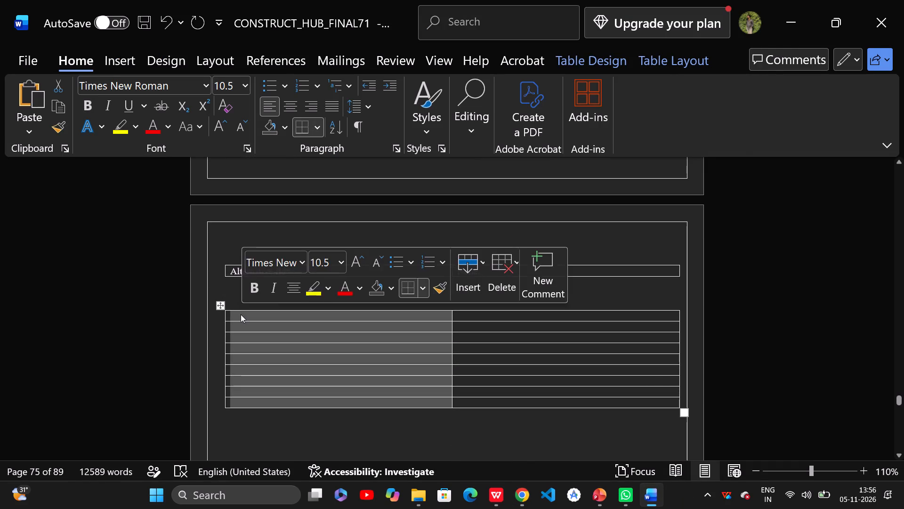
pyautogui.click(241, 314)
pyautogui.moveTo(234, 314); pyautogui.dragTo(483, 393)
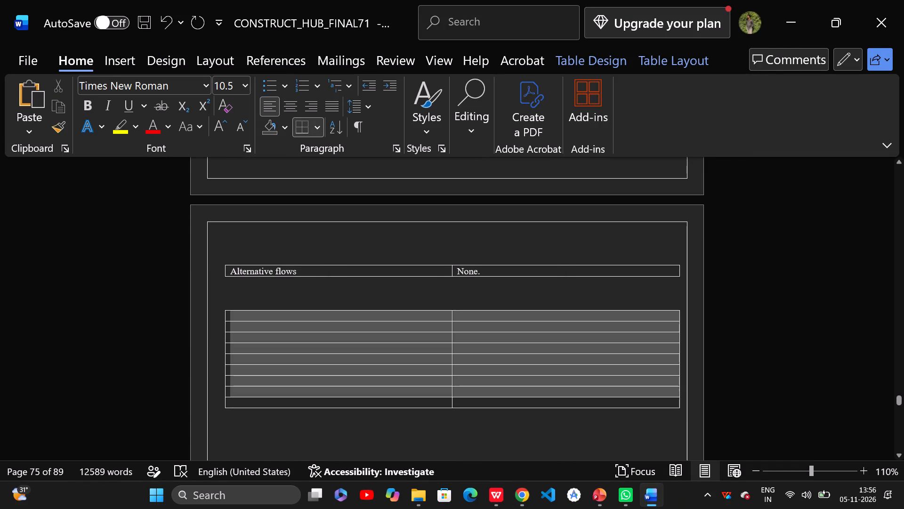
pyautogui.moveTo(483, 393); pyautogui.dragTo(484, 400)
pyautogui.scroll(-6, 472, 380)
pyautogui.scroll(3, 389, 320)
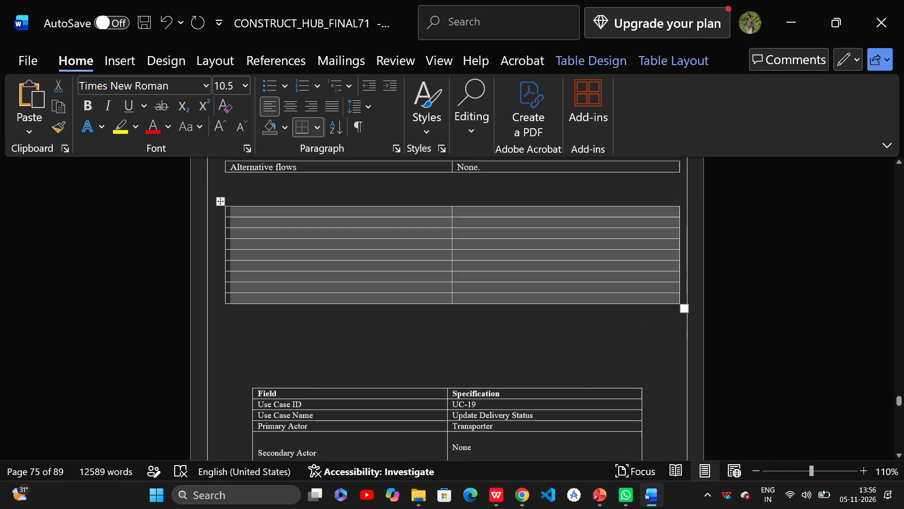
pyautogui.hotkey('ctrl', 'v')
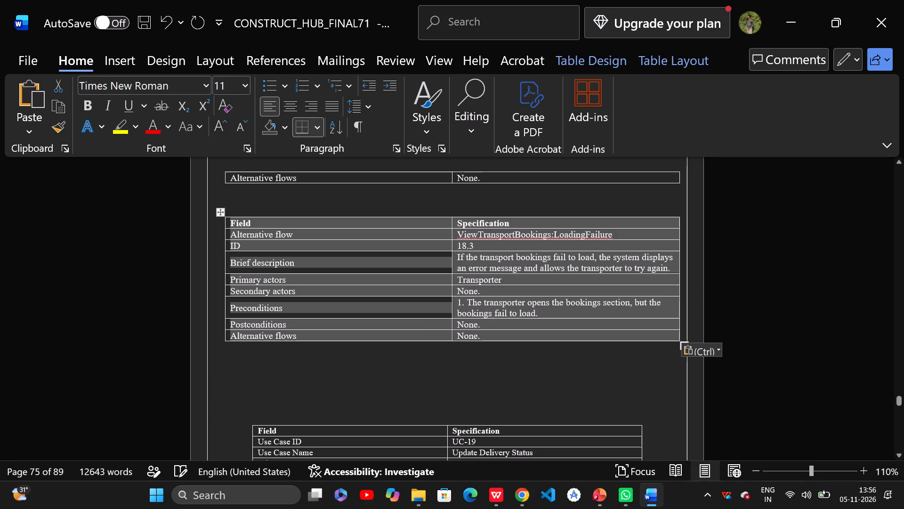
# Add one empty line in each gap between the three blank tables after UC-19.
pyautogui.scroll(-1, 470, 363)
pyautogui.scroll(6, 395, 319)
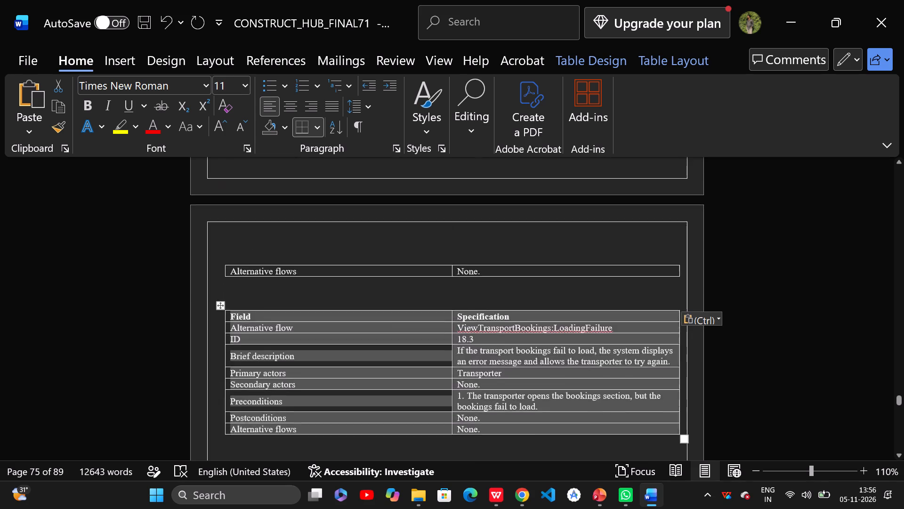
pyautogui.scroll(2, 394, 321)
pyautogui.scroll(-4, 399, 334)
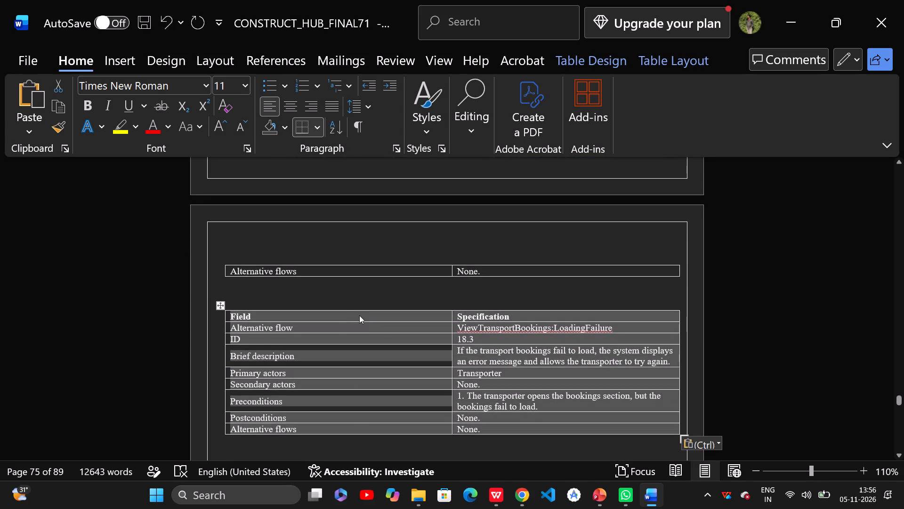
pyautogui.scroll(-2, 430, 382)
pyautogui.scroll(-4, 535, 391)
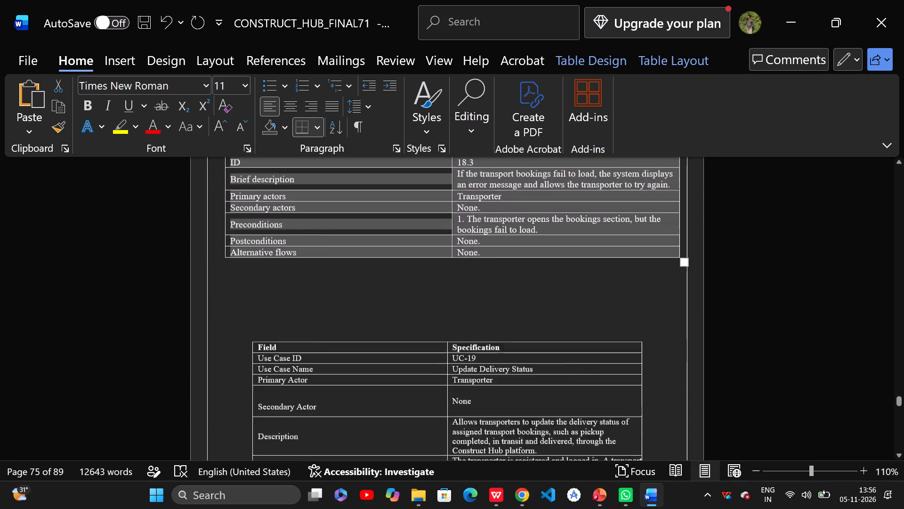
pyautogui.scroll(-14, 507, 378)
pyautogui.scroll(-9, 500, 378)
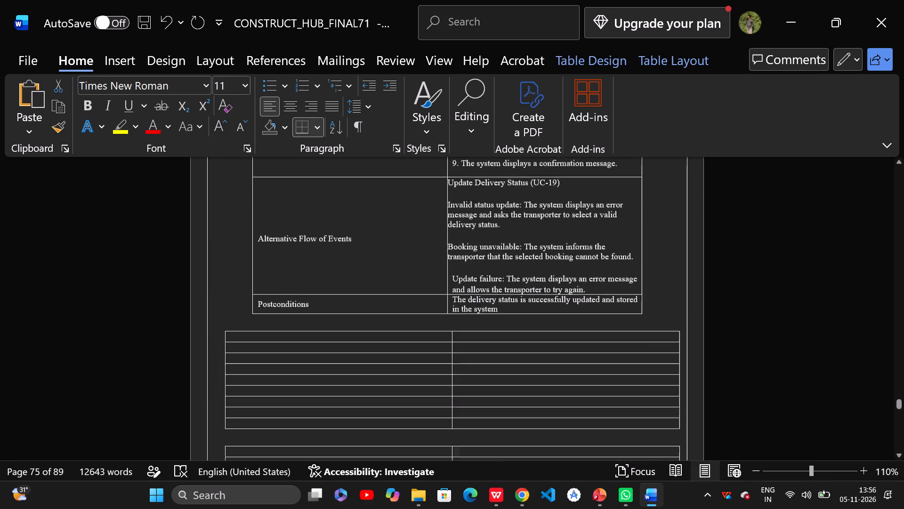
pyautogui.scroll(-3, 486, 376)
pyautogui.click(242, 312)
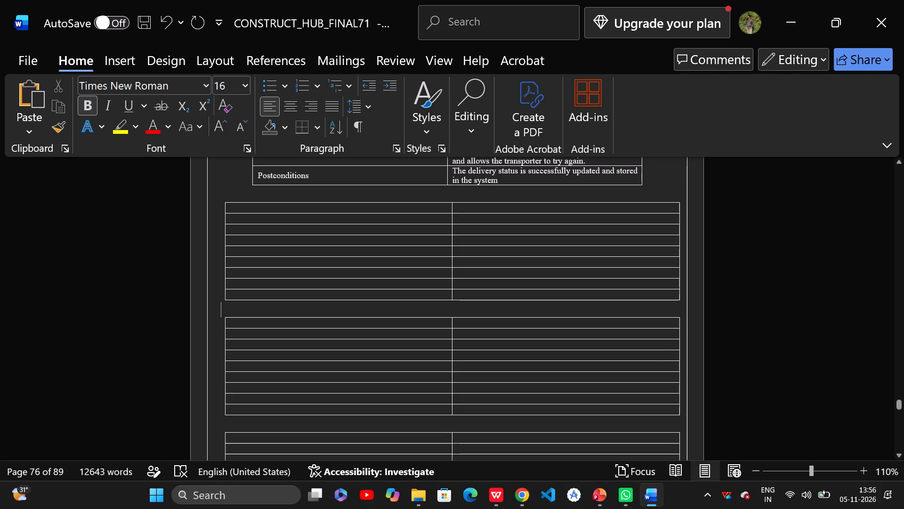
pyautogui.press('Return')
pyautogui.scroll(-3, 259, 328)
pyautogui.click(246, 346)
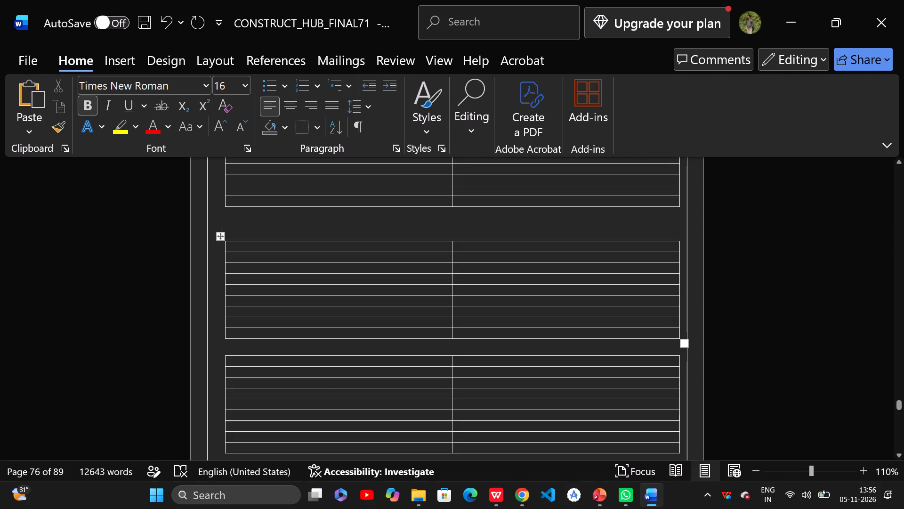
pyautogui.press('Return')
# Copy the UpdateDeliveryStatus:InvalidStatusUpdate specification (ID 19.1) from ChatGPT into the first blank table after UC-19 in the Word report.
pyautogui.scroll(5, 298, 334)
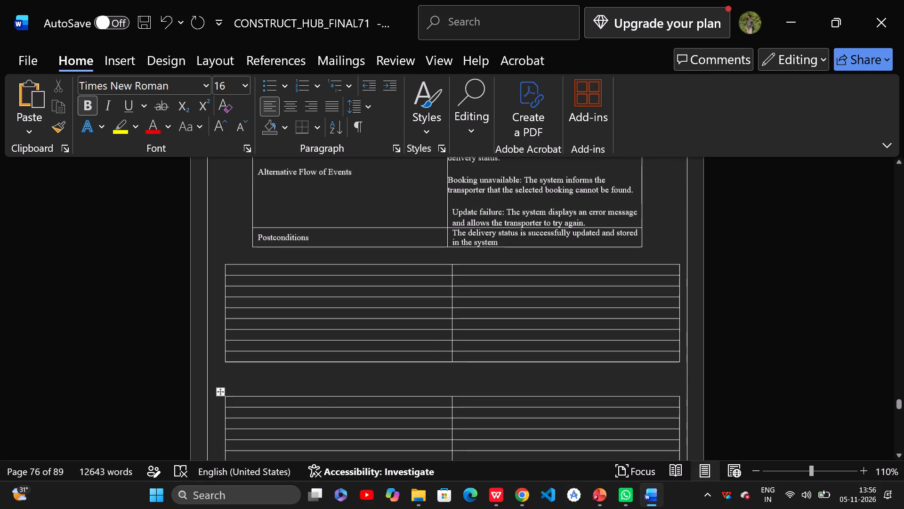
pyautogui.scroll(2, 288, 337)
pyautogui.click(526, 499)
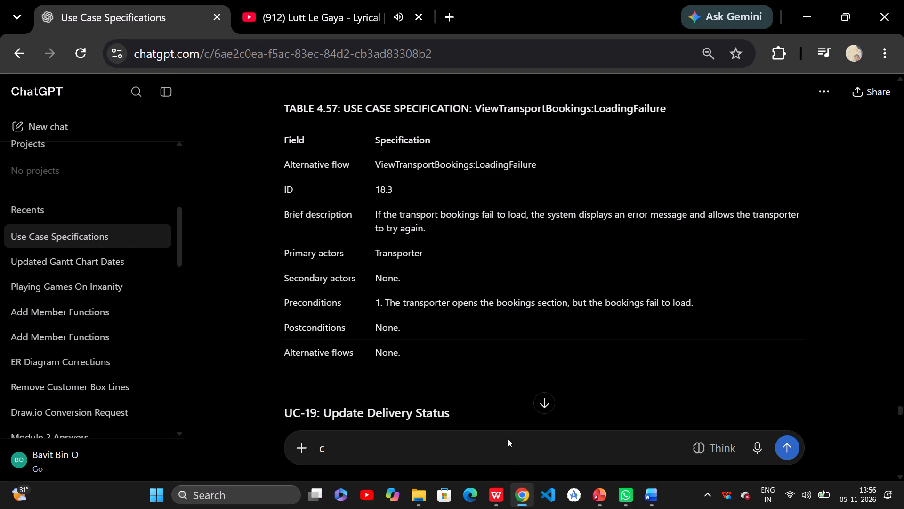
pyautogui.scroll(-4, 424, 321)
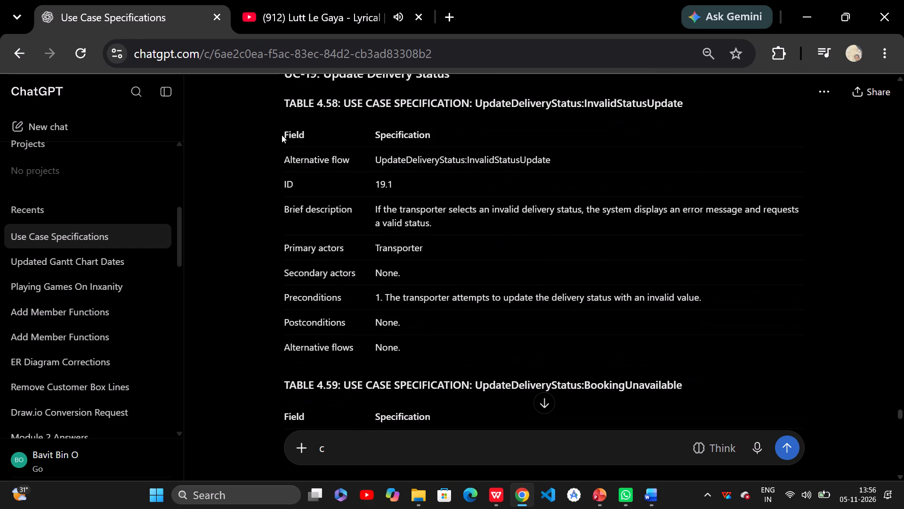
pyautogui.moveTo(281, 132); pyautogui.dragTo(416, 344)
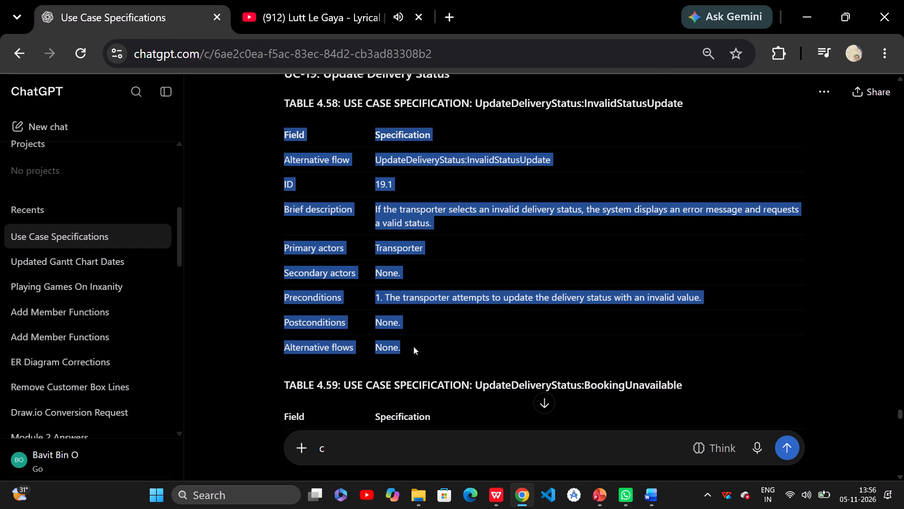
pyautogui.hotkey('ctrl', 'c')
pyautogui.click(660, 502)
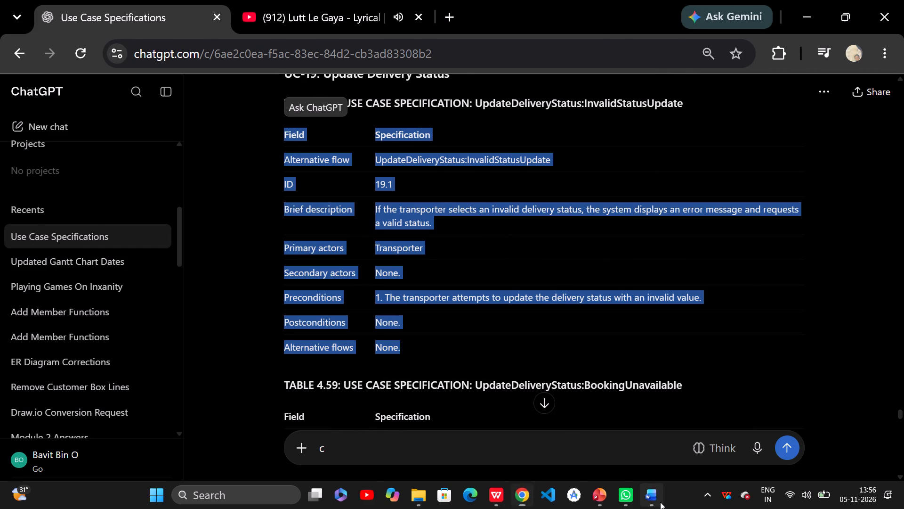
pyautogui.moveTo(234, 332); pyautogui.dragTo(313, 345)
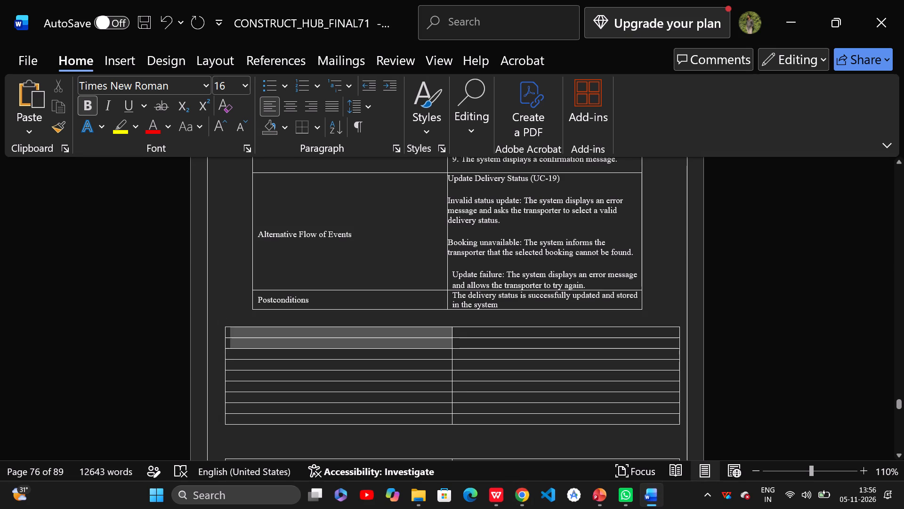
pyautogui.moveTo(313, 345); pyautogui.dragTo(460, 416)
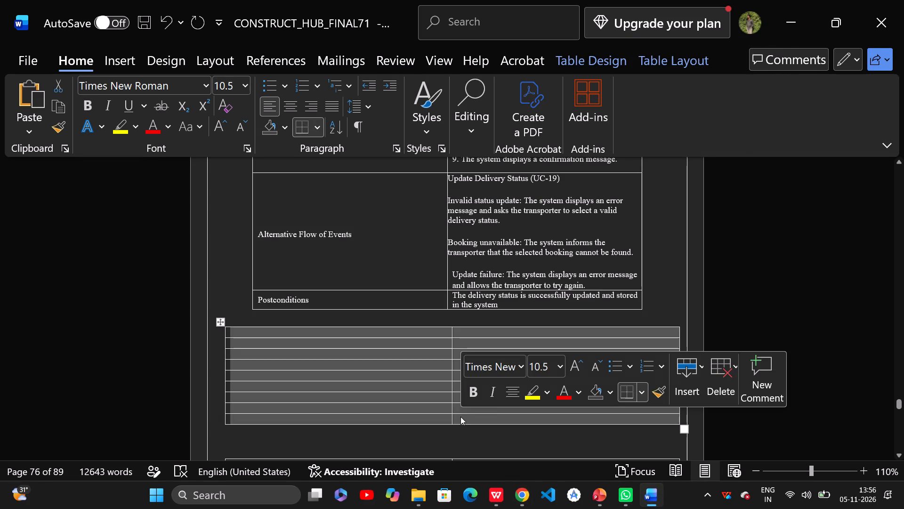
pyautogui.hotkey('ctrl', 'v')
# Copy the UpdateDeliveryStatus:BookingUnavailable specification (ID 19.2) from ChatGPT into the second table after UC-19 in the Word report.
pyautogui.scroll(-5, 368, 274)
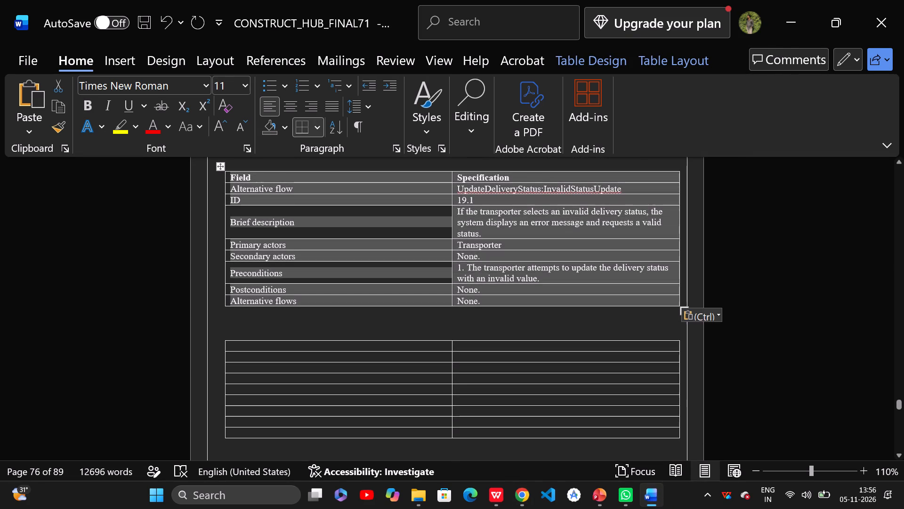
pyautogui.click(515, 493)
pyautogui.click(324, 340)
pyautogui.scroll(-2, 325, 340)
pyautogui.moveTo(280, 246); pyautogui.dragTo(398, 294)
pyautogui.scroll(-2, 379, 300)
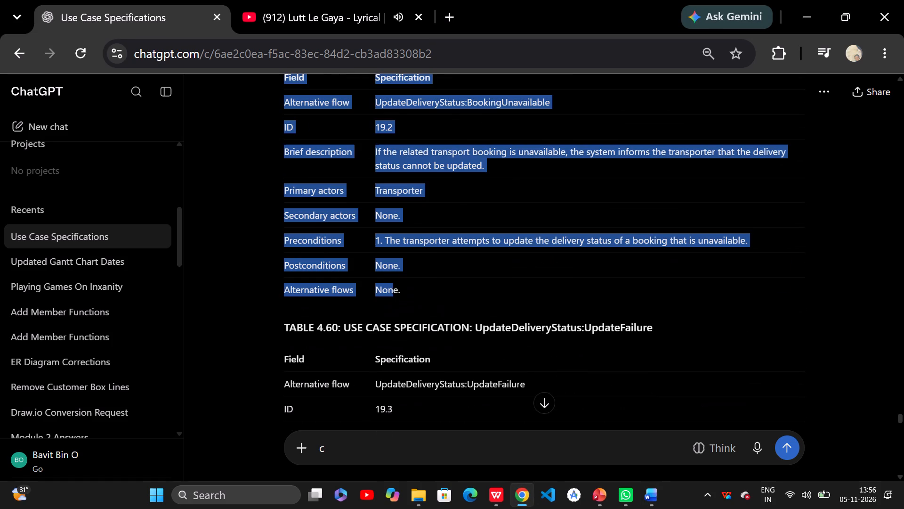
pyautogui.moveTo(398, 294); pyautogui.dragTo(408, 292)
pyautogui.hotkey('ctrl', 'c')
pyautogui.click(480, 340)
pyautogui.click(652, 500)
pyautogui.scroll(-2, 372, 419)
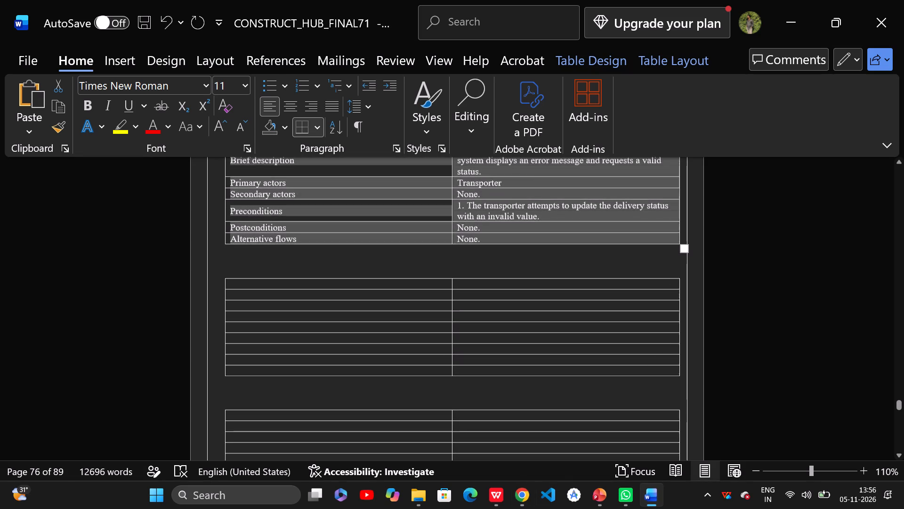
pyautogui.click(244, 284)
pyautogui.moveTo(239, 284); pyautogui.dragTo(484, 366)
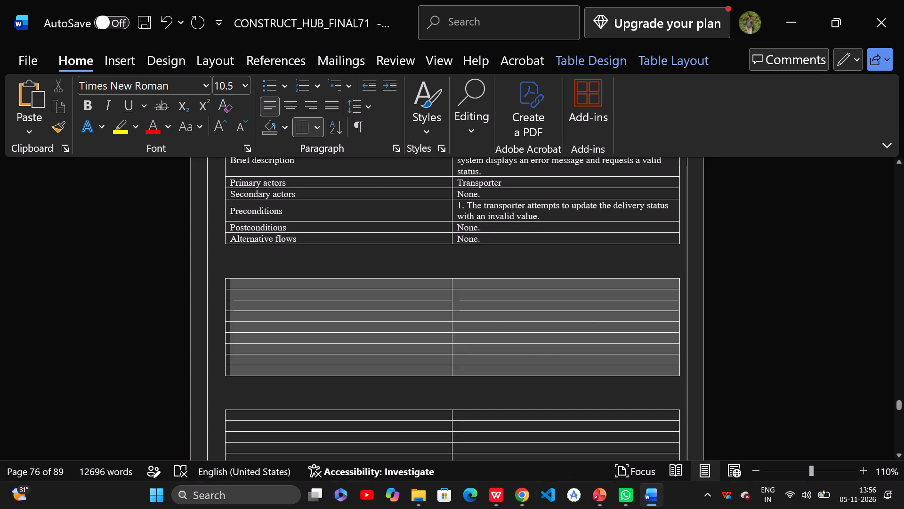
pyautogui.moveTo(484, 366); pyautogui.dragTo(484, 366)
pyautogui.hotkey('ctrl', 'v')
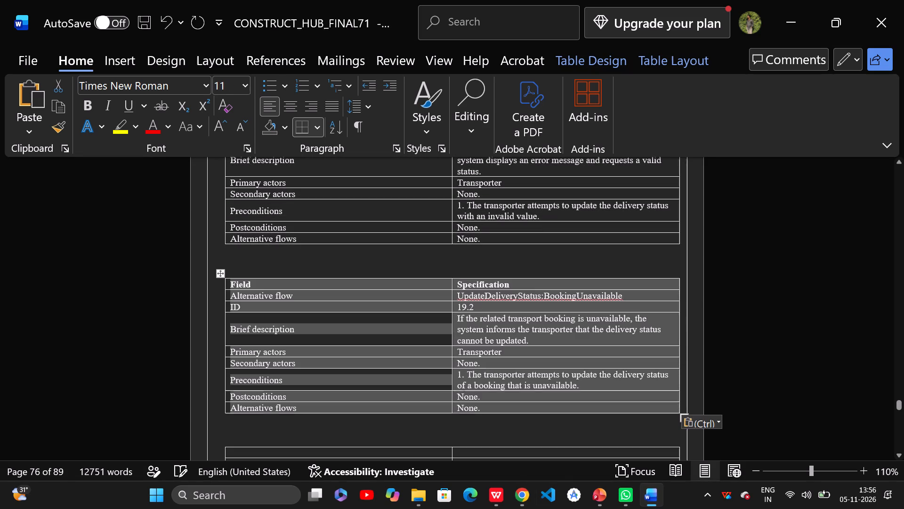
# Copy the UpdateDeliveryStatus:UpdateFailure specification (ID 19.3) from ChatGPT into the third table after UC-19, which spans two pages of the Word report.
pyautogui.click(525, 502)
pyautogui.scroll(-3, 482, 377)
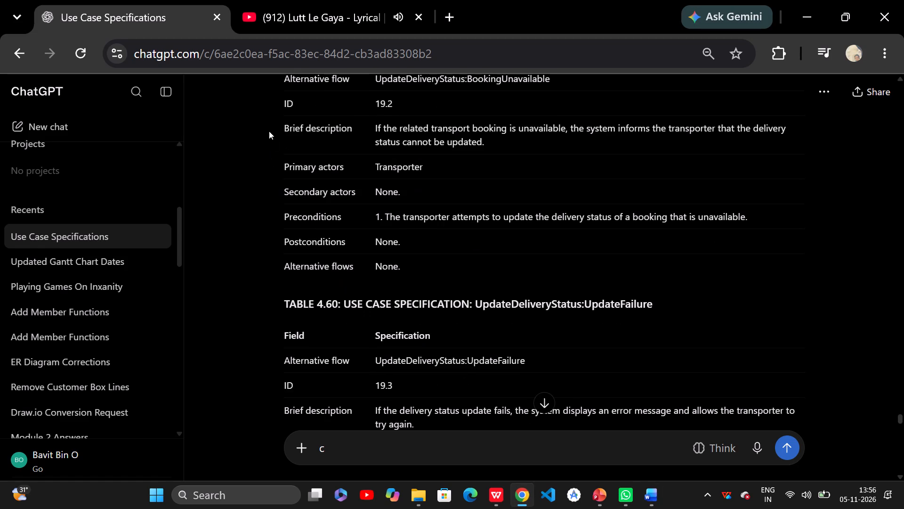
pyautogui.moveTo(281, 99); pyautogui.dragTo(413, 321)
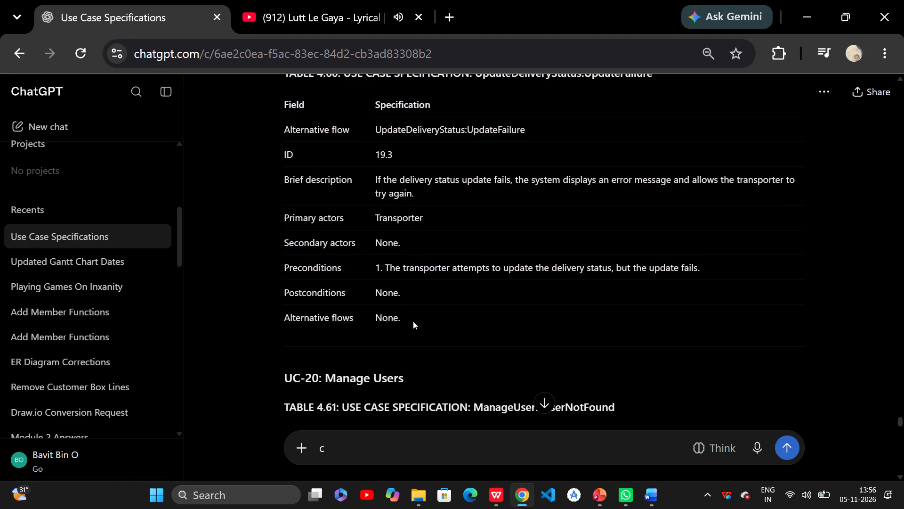
pyautogui.moveTo(413, 321); pyautogui.dragTo(406, 318)
pyautogui.hotkey('ctrl', 'c')
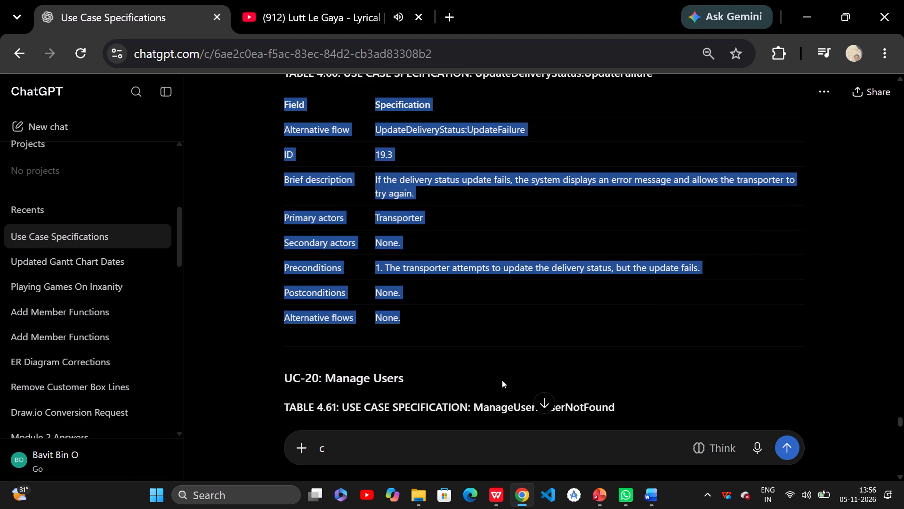
pyautogui.click(644, 498)
pyautogui.scroll(-5, 314, 350)
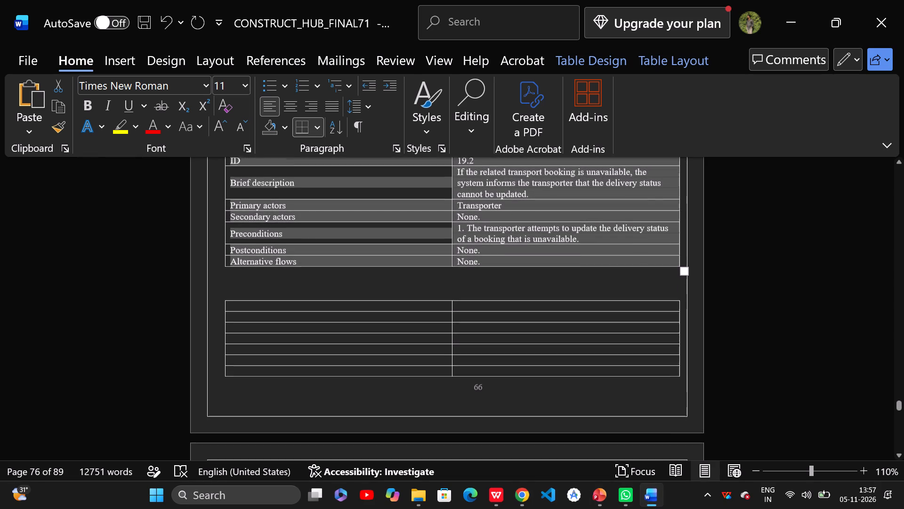
pyautogui.click(242, 298)
pyautogui.moveTo(242, 298); pyautogui.dragTo(353, 322)
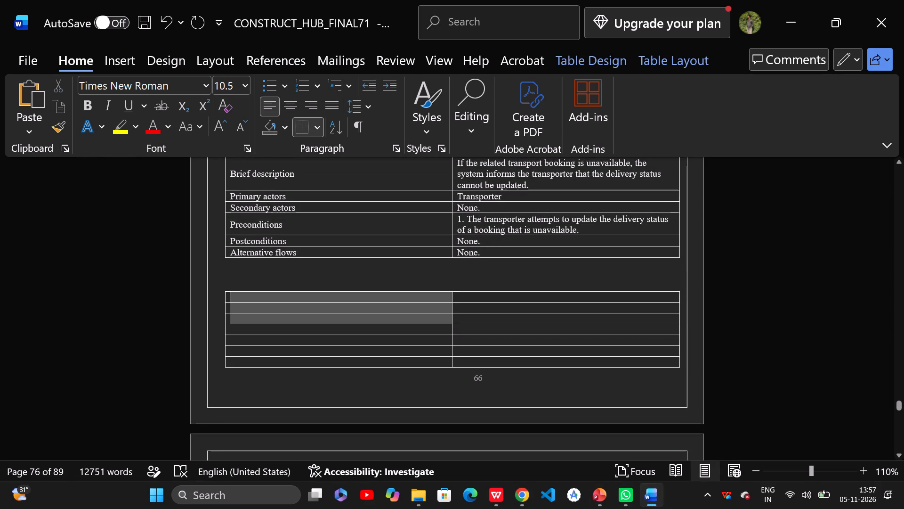
pyautogui.moveTo(353, 322); pyautogui.dragTo(516, 431)
pyautogui.scroll(-3, 477, 365)
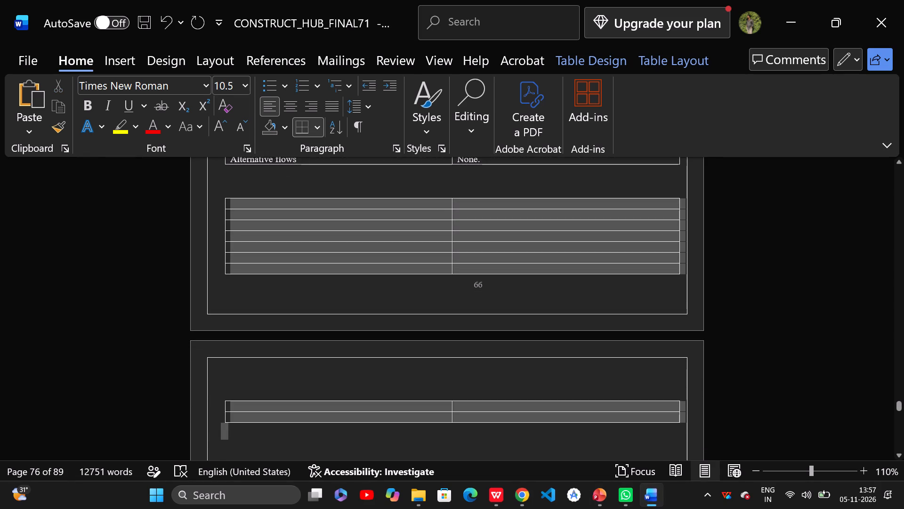
pyautogui.moveTo(516, 431); pyautogui.dragTo(510, 419)
pyautogui.hotkey('ctrl', 'v')
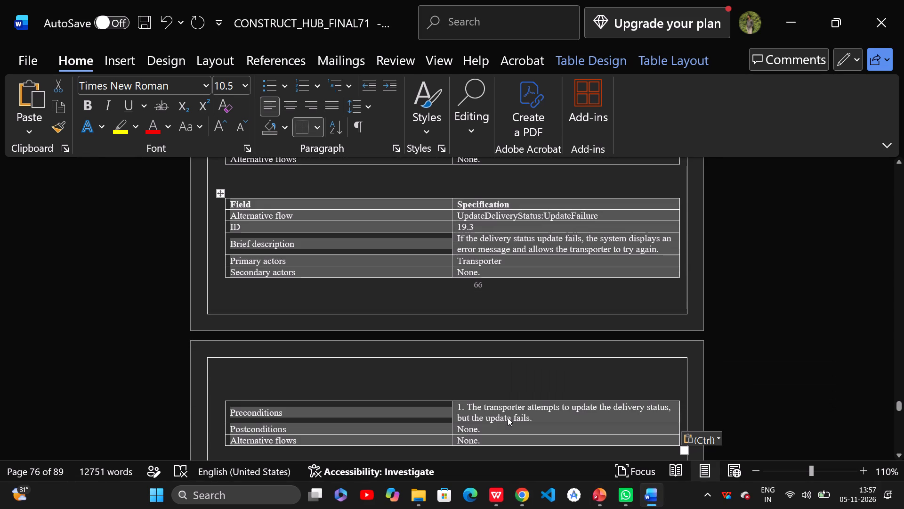
# Copy the ManageUsers:UserNotFound specification (ID 20.1) from ChatGPT into the first blank table after UC-20 in the Word report.
pyautogui.scroll(-6, 494, 410)
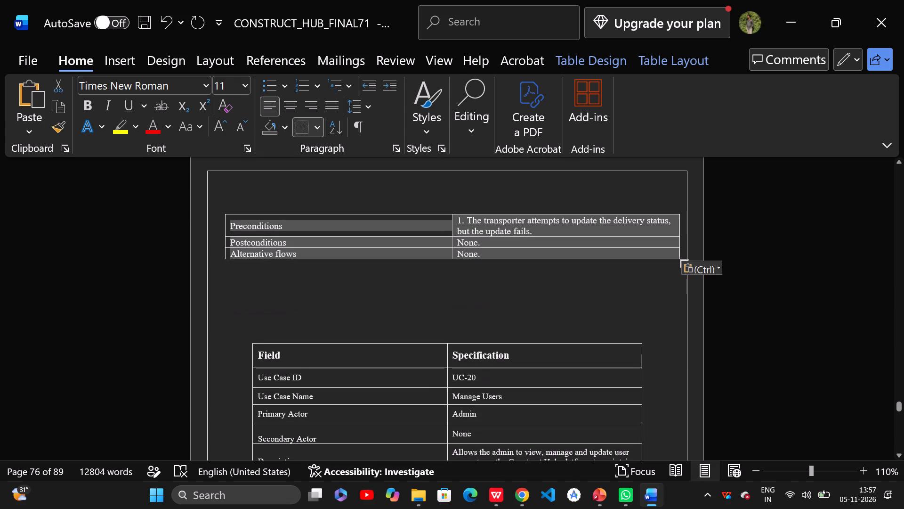
pyautogui.scroll(-6, 453, 355)
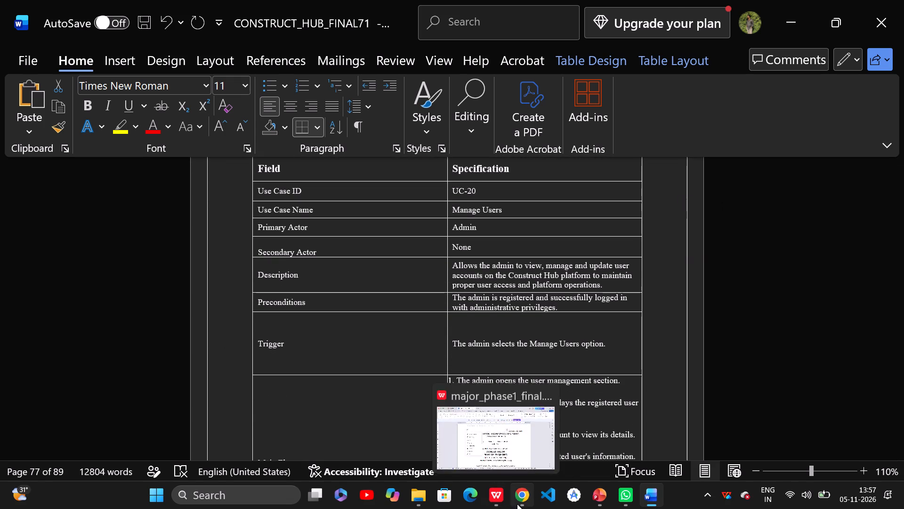
pyautogui.click(518, 504)
pyautogui.scroll(-3, 387, 322)
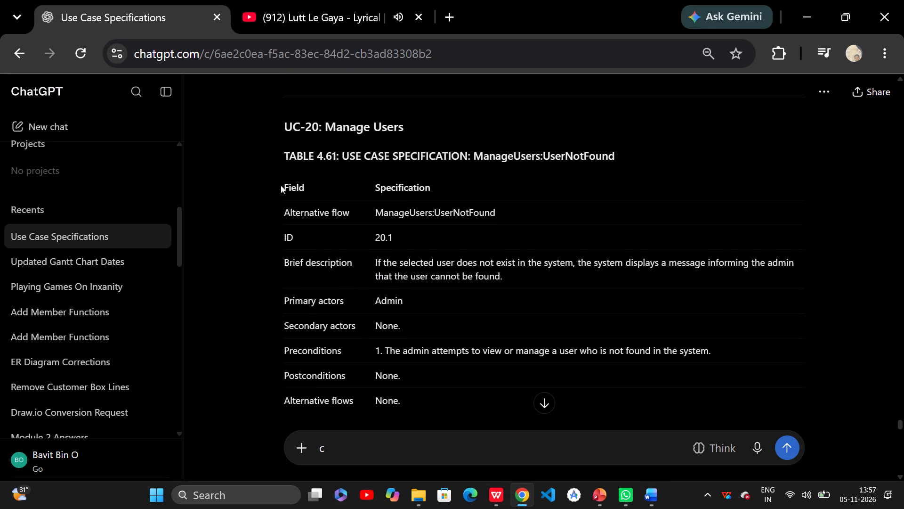
pyautogui.moveTo(279, 181); pyautogui.dragTo(417, 391)
pyautogui.scroll(-1, 423, 376)
pyautogui.scroll(1, 429, 310)
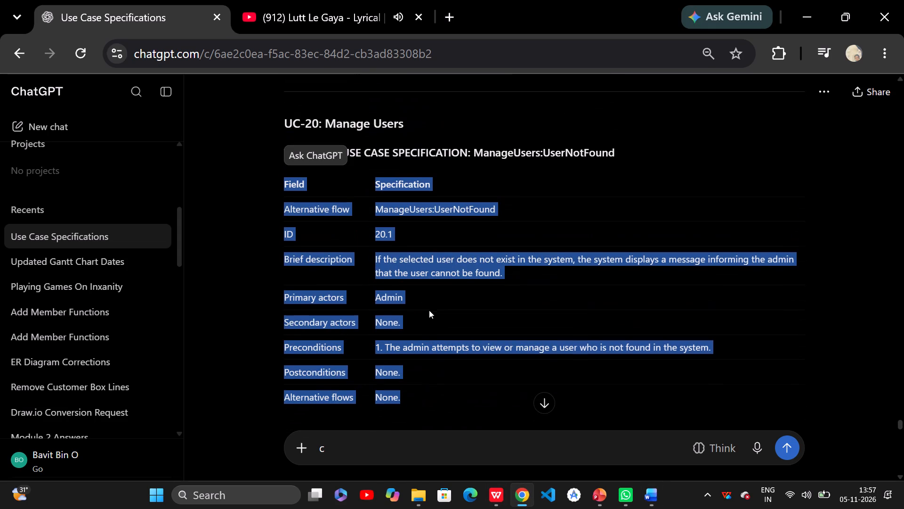
pyautogui.hotkey('ctrl', 'c')
pyautogui.click(655, 500)
pyautogui.scroll(-4, 453, 284)
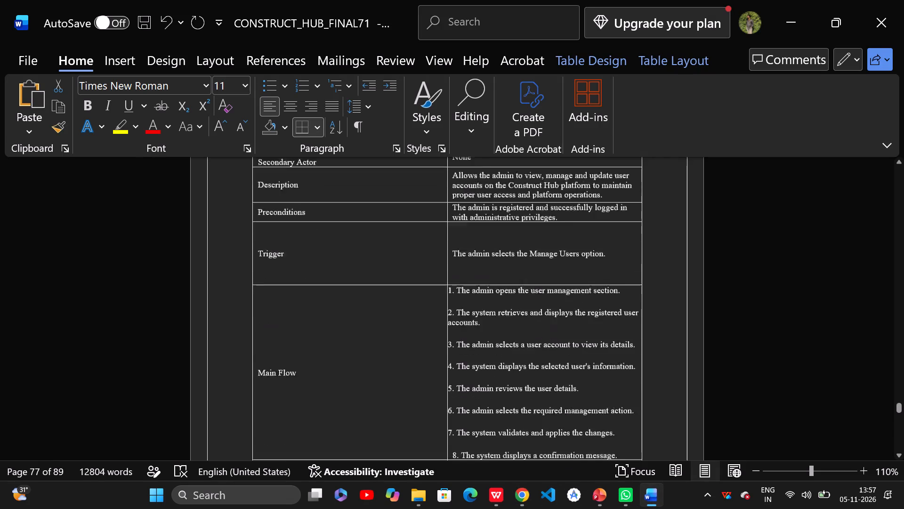
pyautogui.scroll(-17, 448, 287)
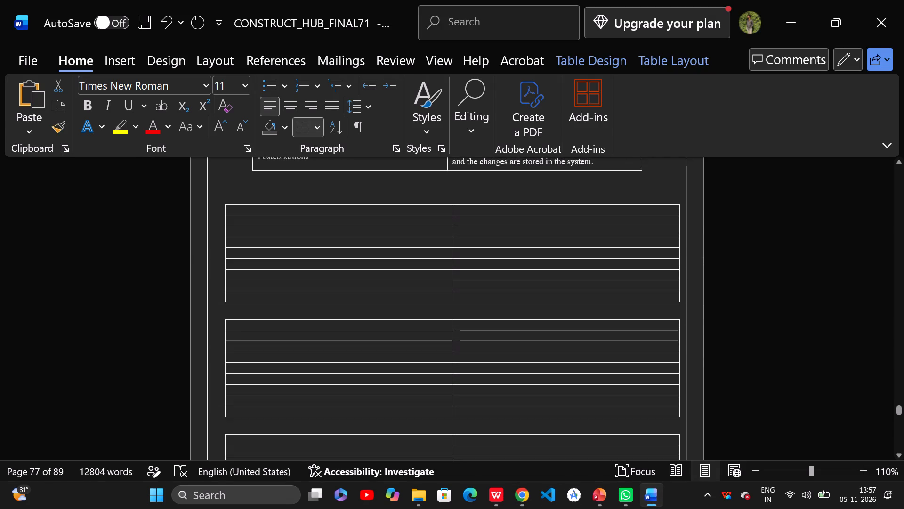
pyautogui.click(240, 209)
pyautogui.moveTo(237, 209); pyautogui.dragTo(452, 293)
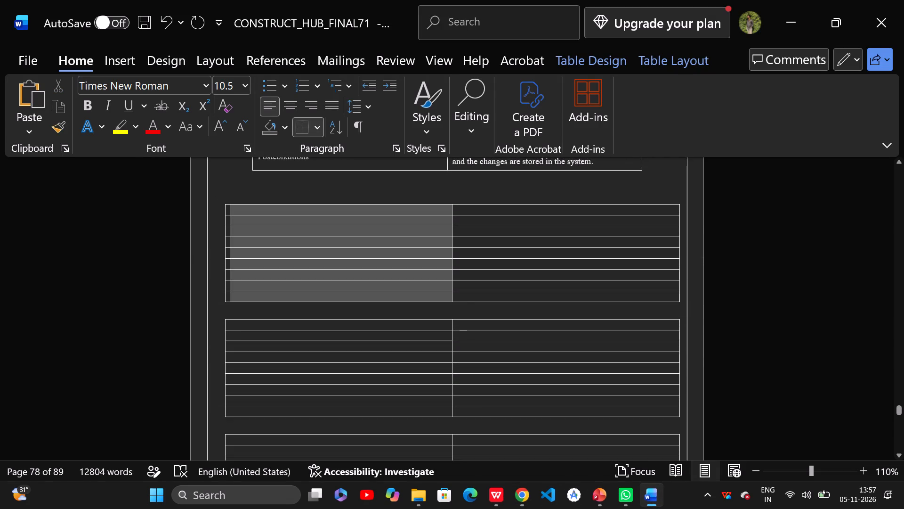
pyautogui.moveTo(452, 293); pyautogui.dragTo(463, 297)
pyautogui.hotkey('ctrl', 'v')
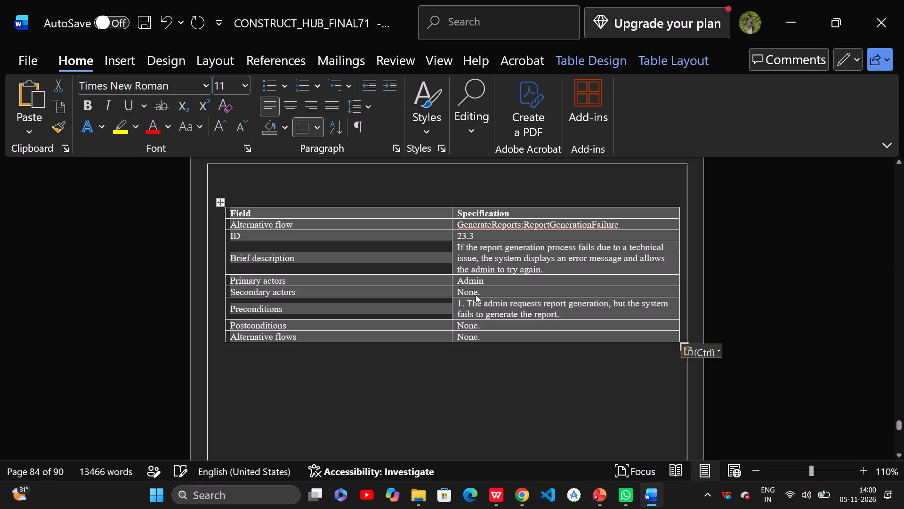
pyautogui.click(498, 366)
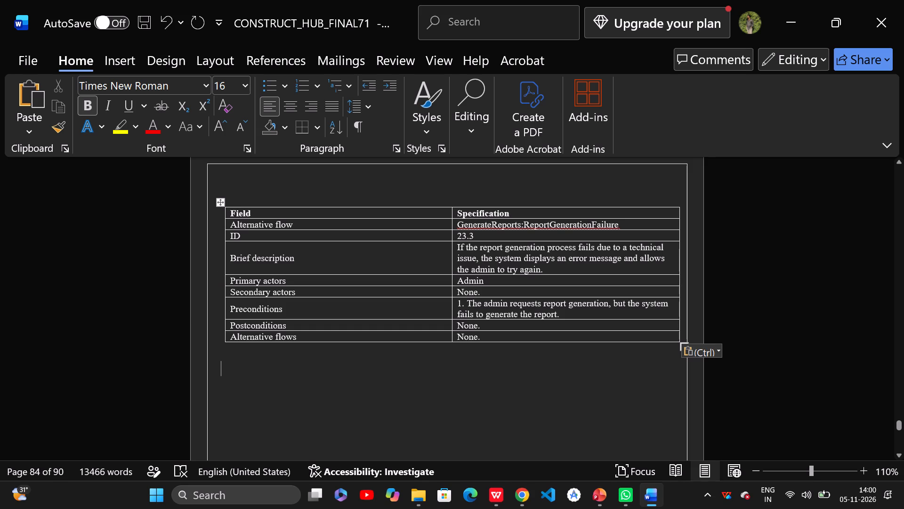
# Narrow the GenerateReports:ReportGenerationFailure table (ID 23.3) by moving both its outer borders inward.
pyautogui.moveTo(678, 269); pyautogui.dragTo(658, 271)
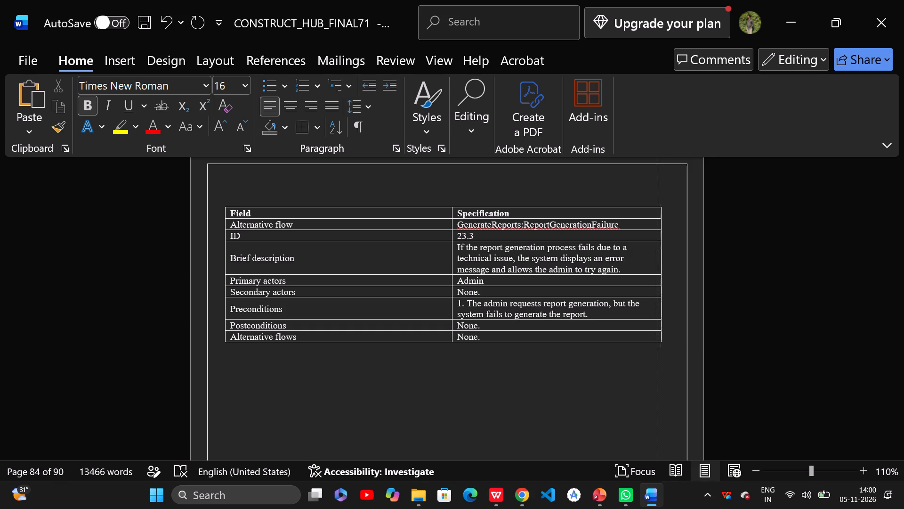
pyautogui.moveTo(658, 271); pyautogui.dragTo(647, 272)
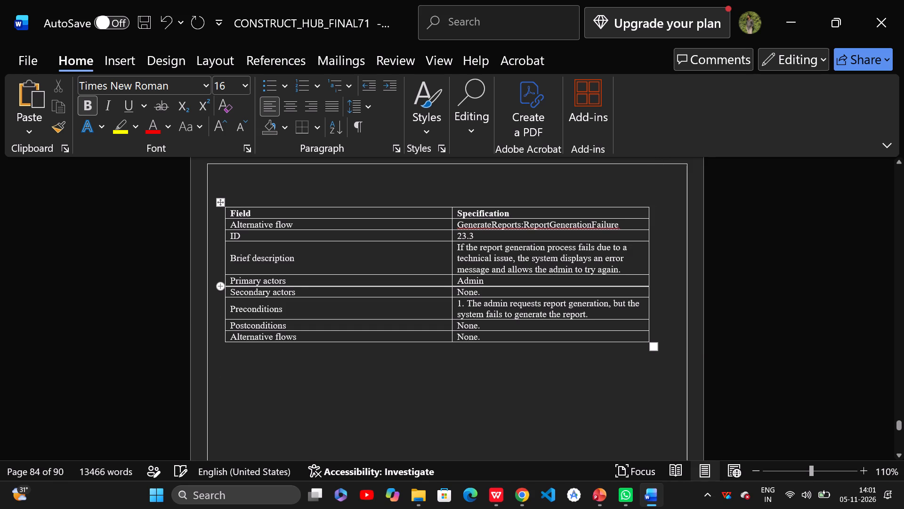
pyautogui.moveTo(225, 260); pyautogui.dragTo(254, 263)
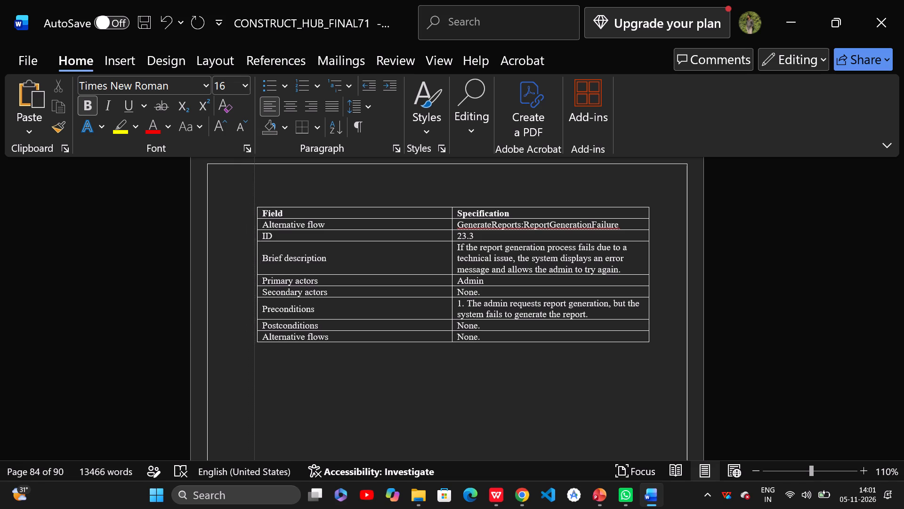
pyautogui.moveTo(254, 263); pyautogui.dragTo(258, 264)
# Narrow the GenerateReports:InvalidFilters table (ID 23.2) by moving both its outer borders inward.
pyautogui.scroll(-4, 379, 410)
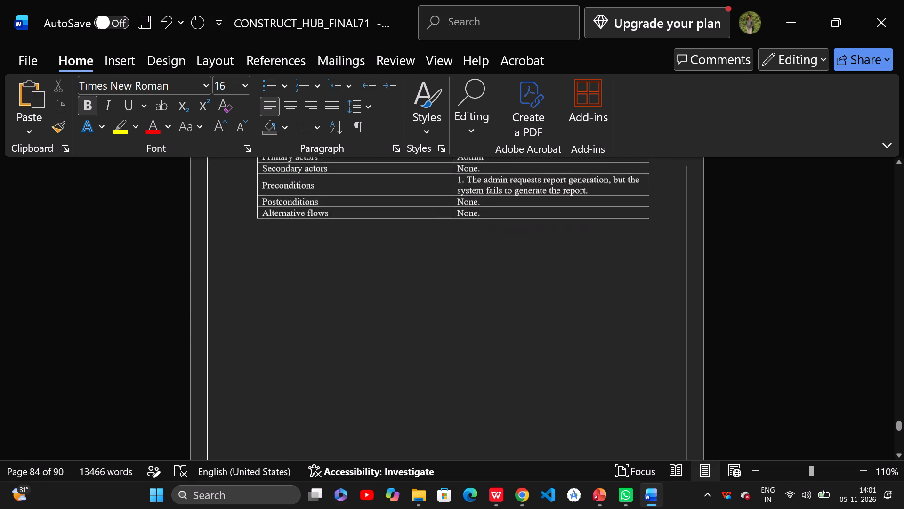
pyautogui.scroll(16, 368, 404)
pyautogui.scroll(-1, 356, 427)
pyautogui.scroll(2, 356, 429)
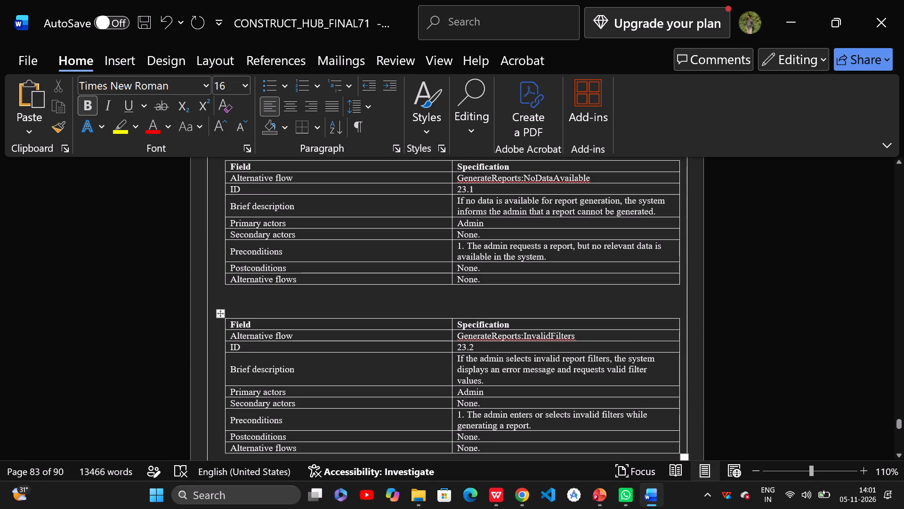
pyautogui.moveTo(225, 373); pyautogui.dragTo(231, 373)
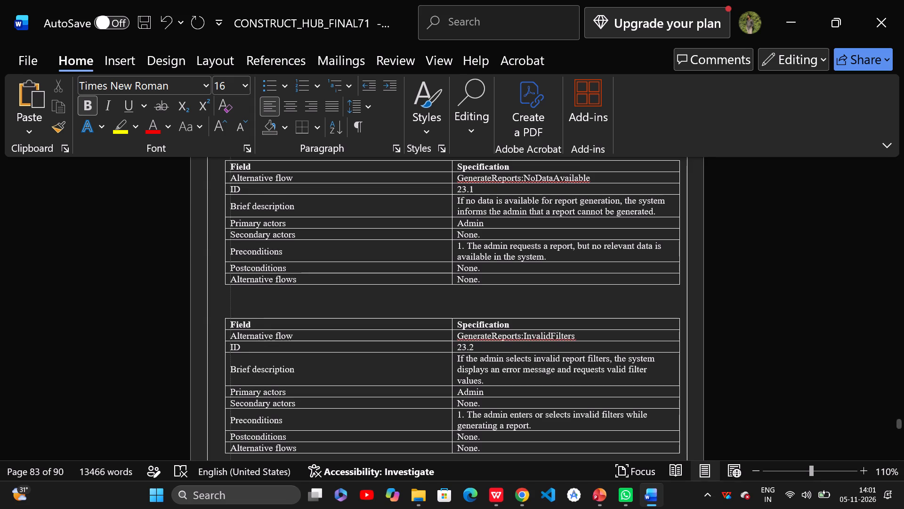
pyautogui.moveTo(231, 373); pyautogui.dragTo(246, 376)
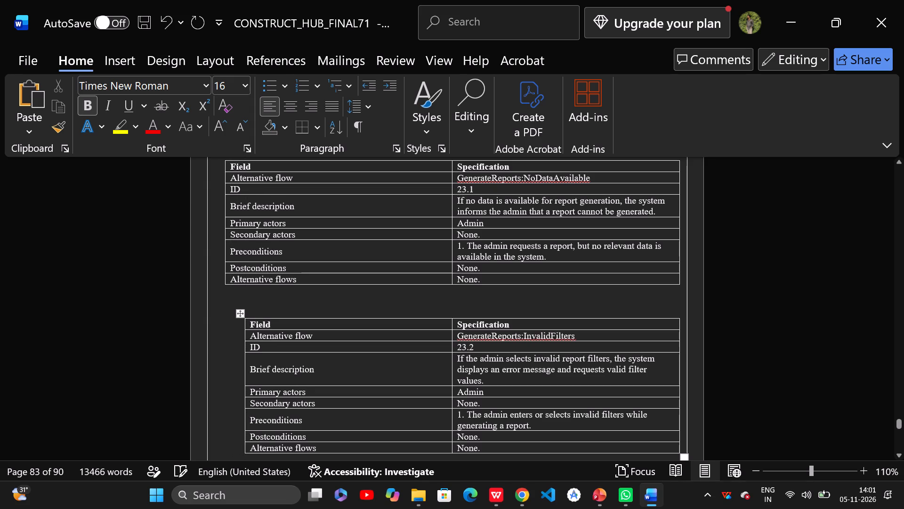
pyautogui.moveTo(678, 370); pyautogui.dragTo(638, 371)
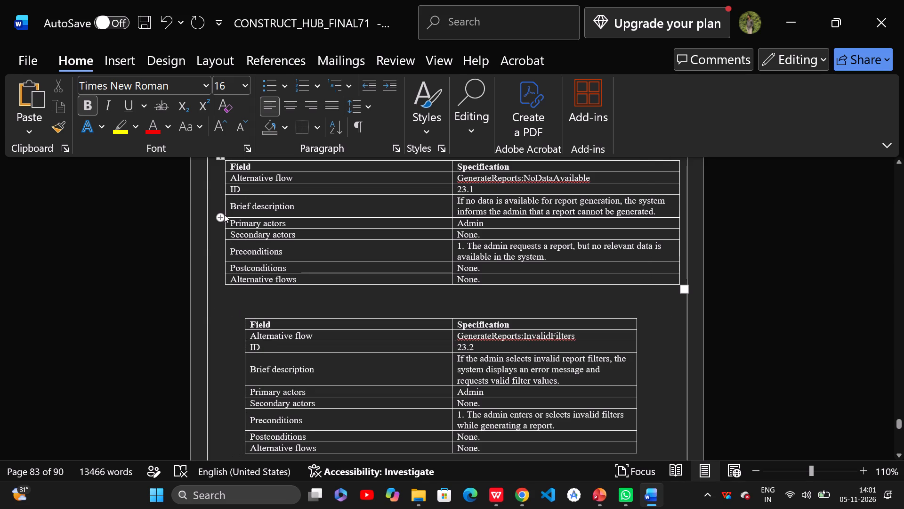
# Narrow the GenerateReports:NoDataAvailable table (ID 23.1) by moving both outer borders inward to line up with the UC-23 table above it.
pyautogui.moveTo(224, 208); pyautogui.dragTo(267, 214)
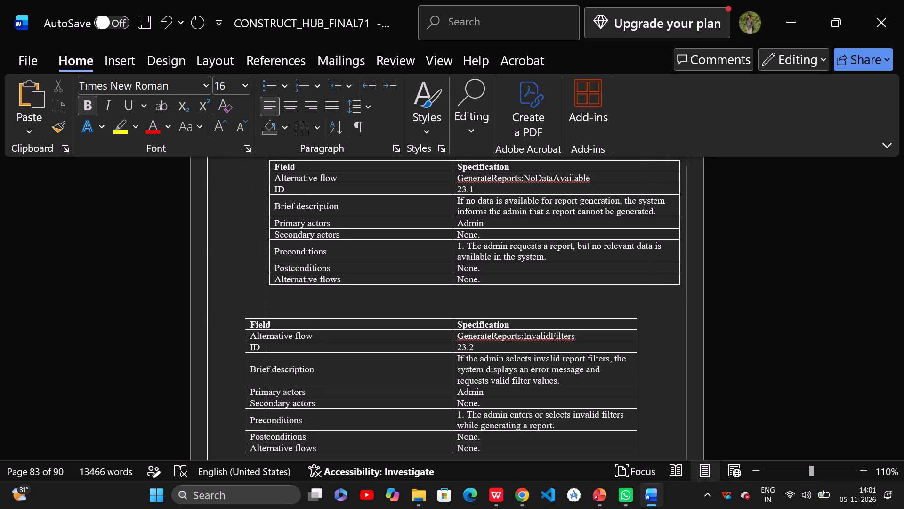
pyautogui.moveTo(267, 214); pyautogui.dragTo(245, 218)
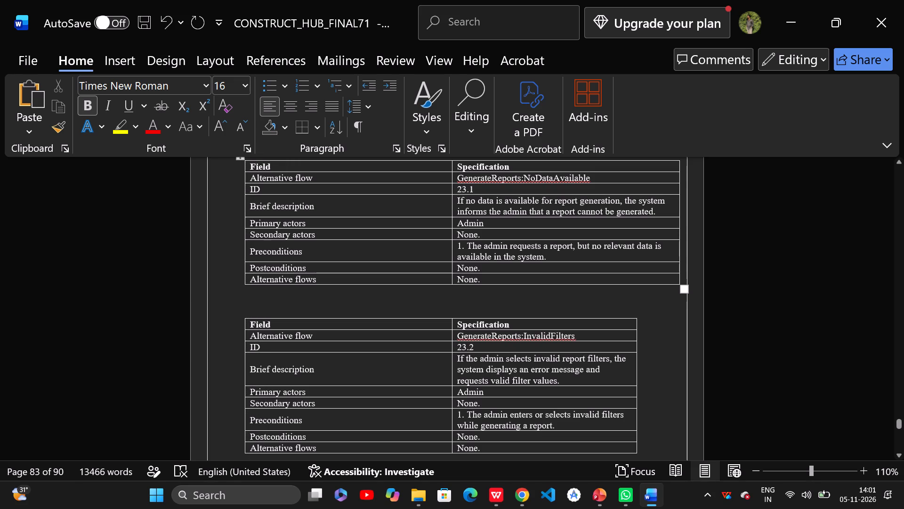
pyautogui.moveTo(679, 221); pyautogui.dragTo(638, 226)
pyautogui.scroll(7, 641, 317)
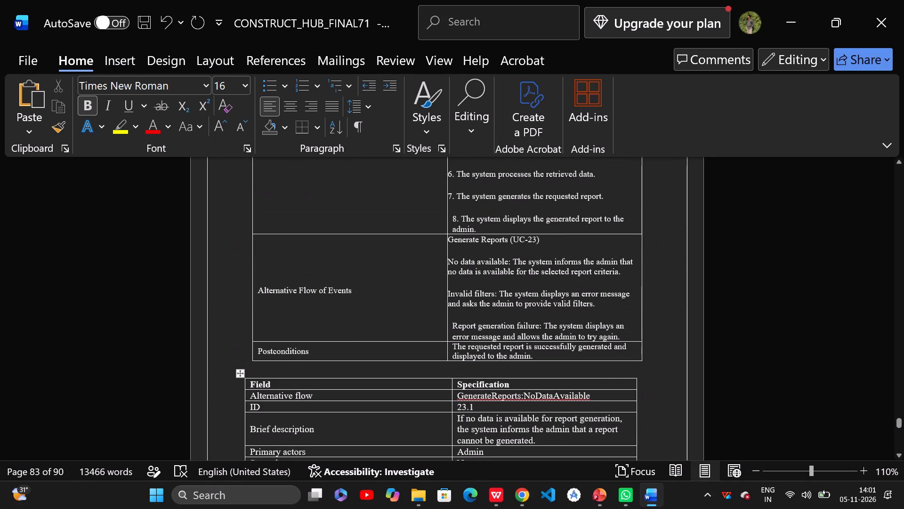
pyautogui.scroll(-3, 250, 363)
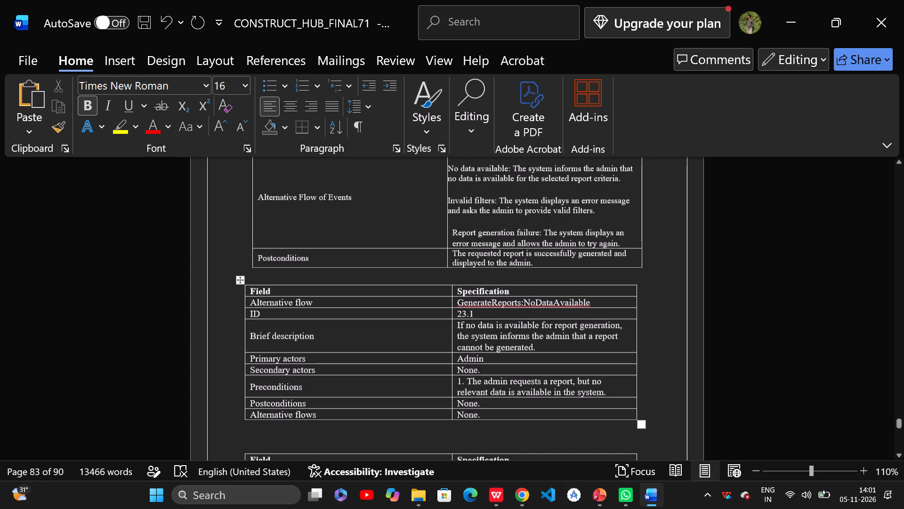
pyautogui.moveTo(636, 336); pyautogui.dragTo(642, 337)
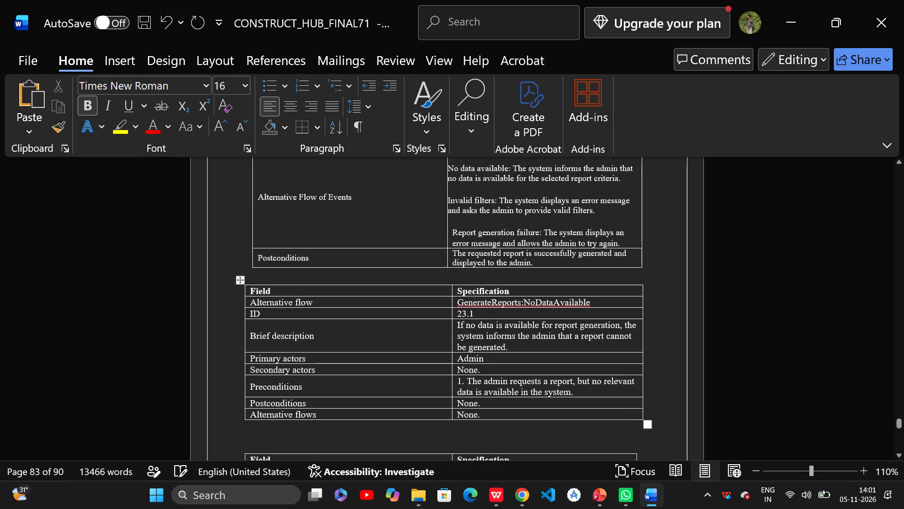
pyautogui.moveTo(244, 332); pyautogui.dragTo(251, 333)
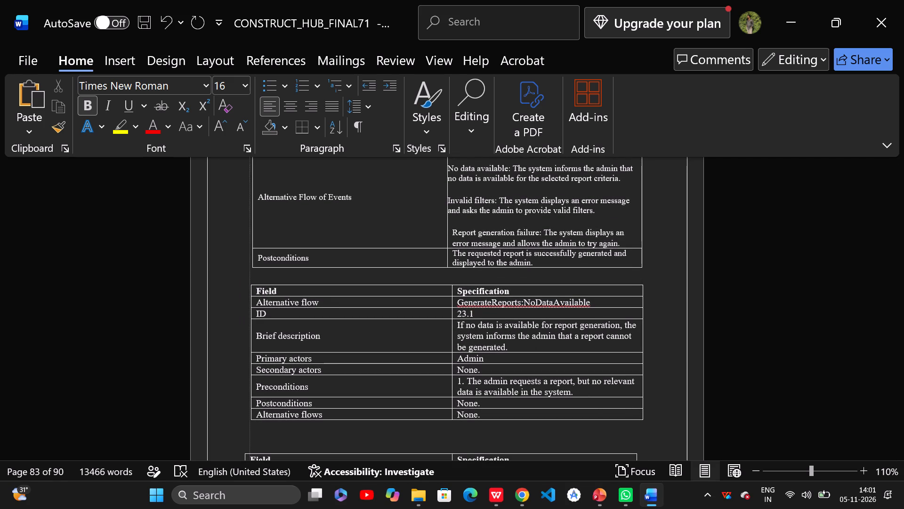
pyautogui.moveTo(251, 333); pyautogui.dragTo(255, 334)
pyautogui.moveTo(255, 334); pyautogui.dragTo(249, 333)
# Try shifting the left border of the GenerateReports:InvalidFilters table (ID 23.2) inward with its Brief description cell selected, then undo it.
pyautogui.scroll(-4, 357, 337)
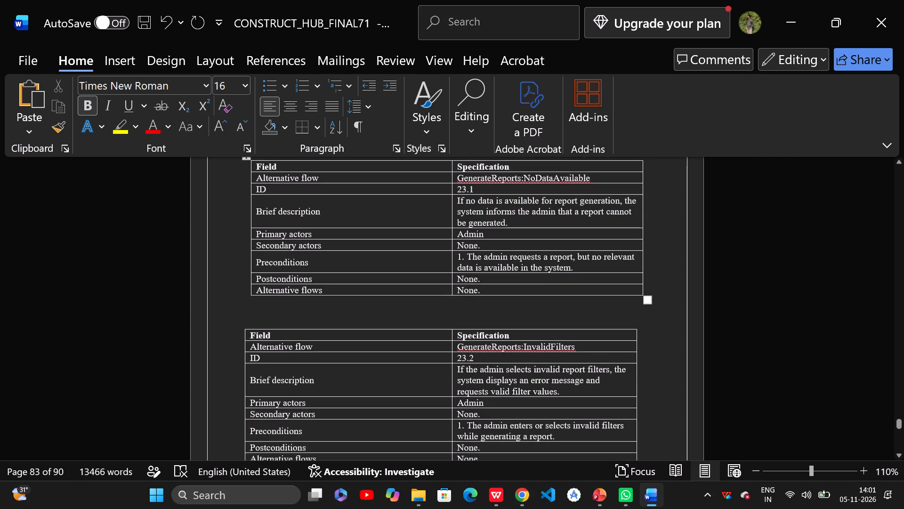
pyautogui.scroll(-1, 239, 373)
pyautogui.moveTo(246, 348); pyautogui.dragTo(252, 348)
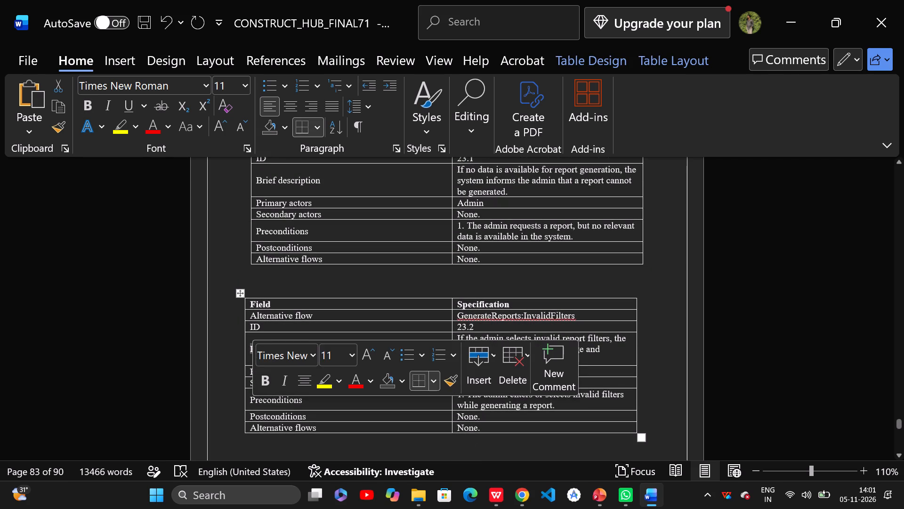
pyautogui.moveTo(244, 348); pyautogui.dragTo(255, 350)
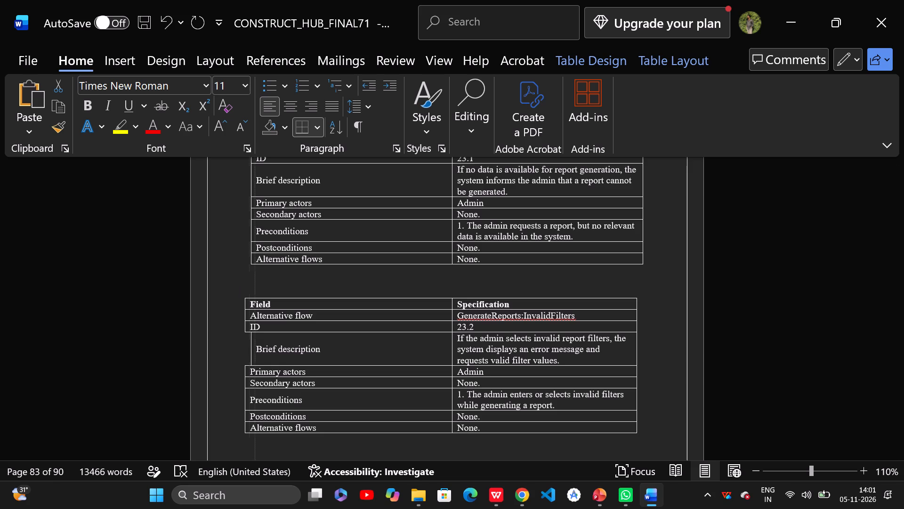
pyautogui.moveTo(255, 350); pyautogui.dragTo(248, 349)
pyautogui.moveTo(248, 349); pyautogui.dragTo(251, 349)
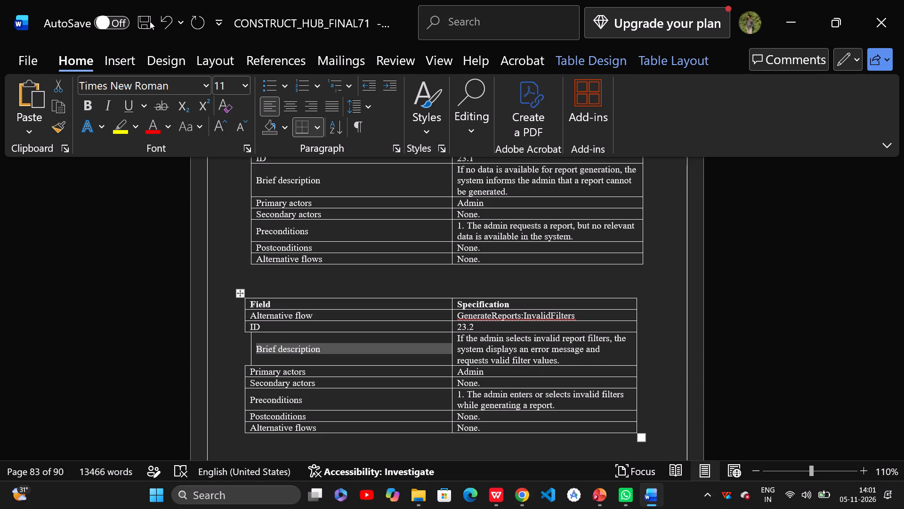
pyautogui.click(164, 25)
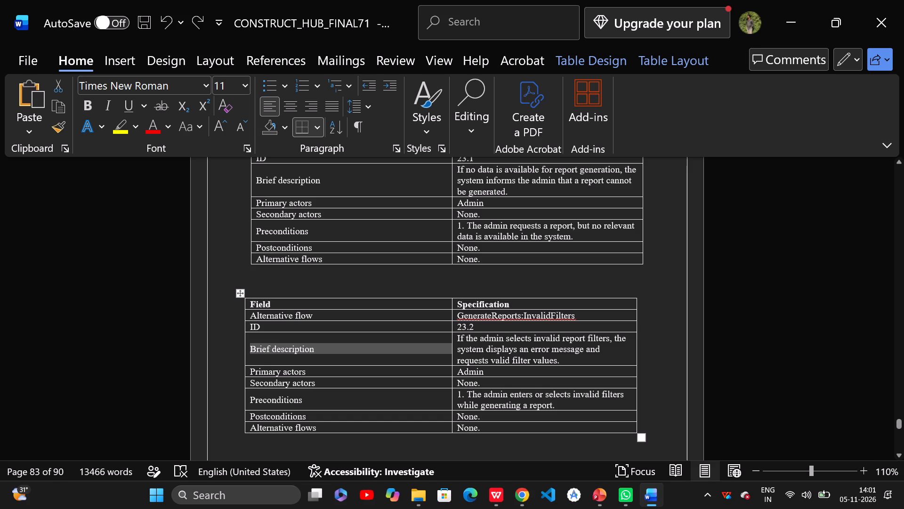
# Move the whole left border of the GenerateReports:InvalidFilters table (ID 23.2) slightly inward to line up with the 23.1 table.
pyautogui.click(266, 282)
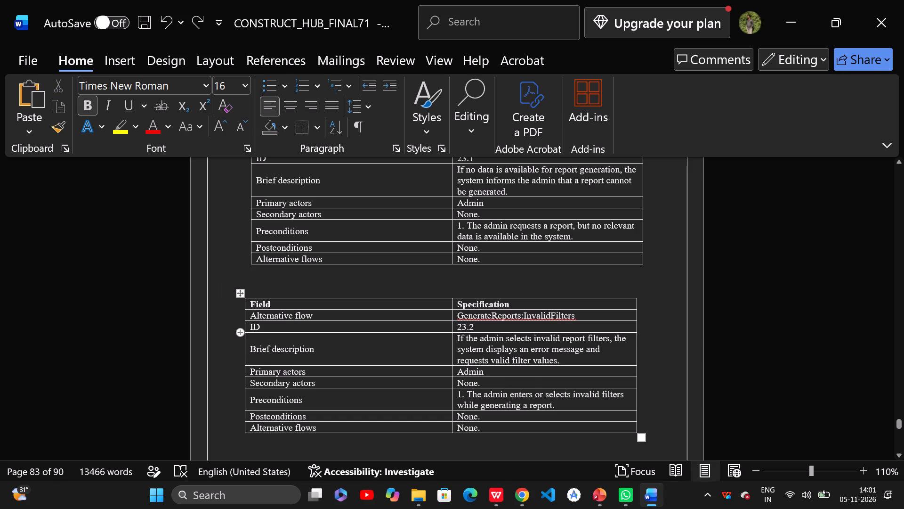
pyautogui.moveTo(244, 345); pyautogui.dragTo(250, 345)
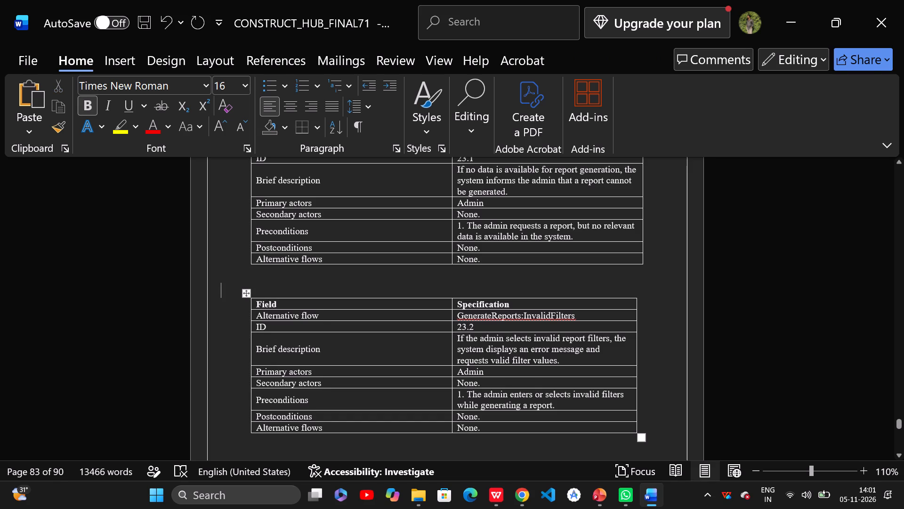
# Review the layout of the report's pages in a multi-page overview, from the front matter to the use case tables.
pyautogui.scroll(-9, 582, 320)
pyautogui.scroll(15, 527, 330)
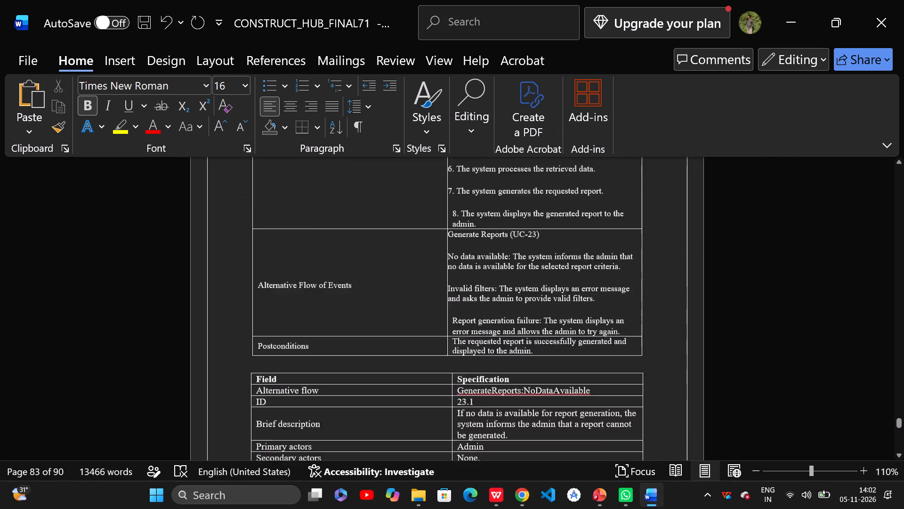
pyautogui.scroll(14, 528, 361)
pyautogui.scroll(17, 420, 277)
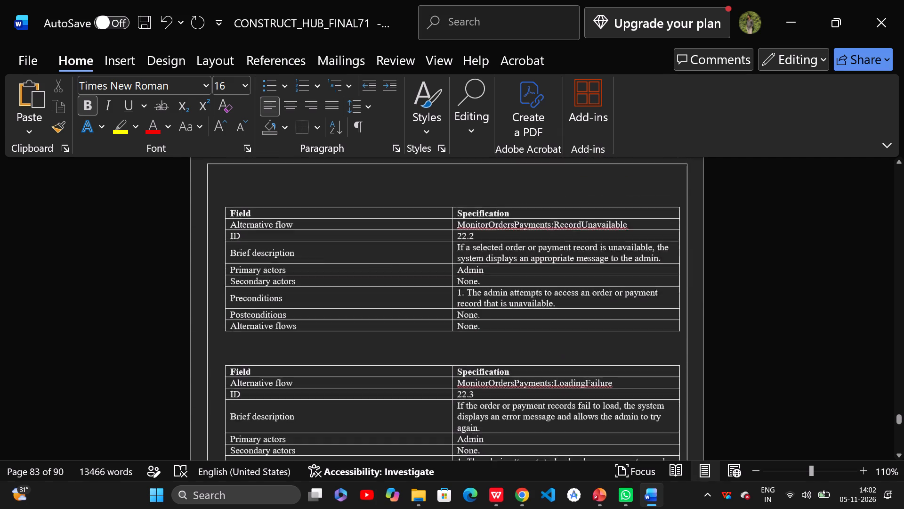
pyautogui.scroll(4, 402, 320)
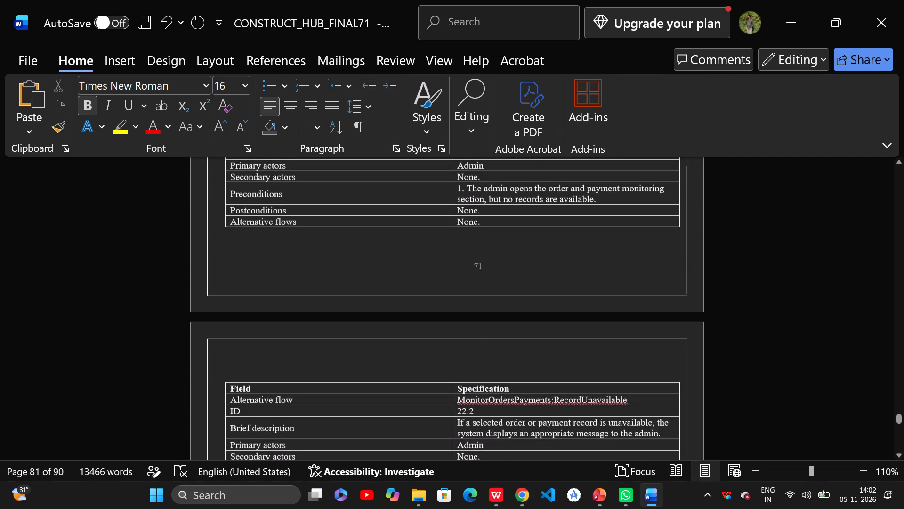
pyautogui.click(551, 415)
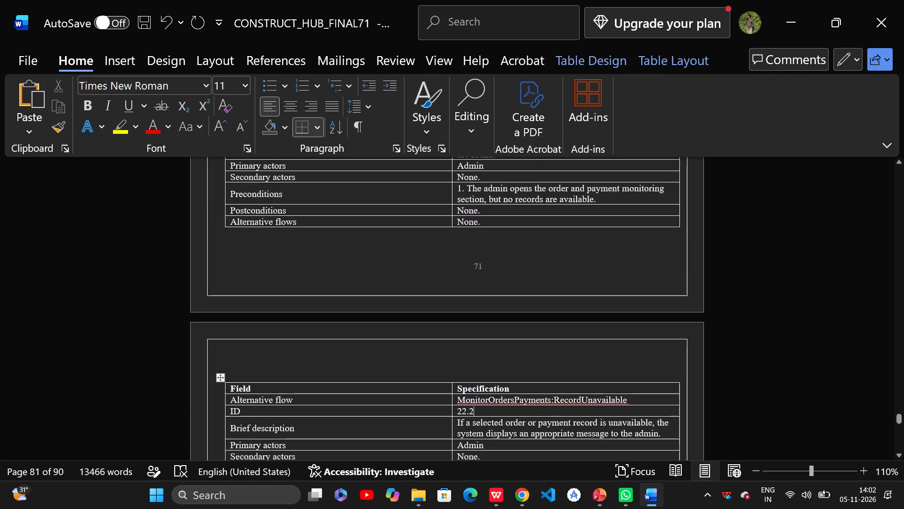
pyautogui.scroll(13, 532, 360)
pyautogui.keyDown('ctrl'); pyautogui.scroll(-4, 532, 360); pyautogui.keyUp('ctrl')
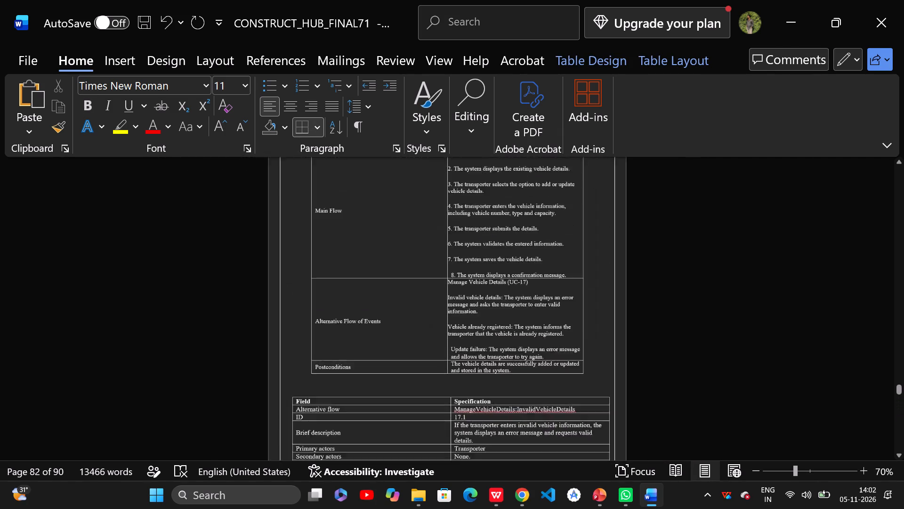
pyautogui.scroll(20, 532, 360)
pyautogui.keyDown('ctrl'); pyautogui.scroll(-6, 532, 360); pyautogui.keyUp('ctrl')
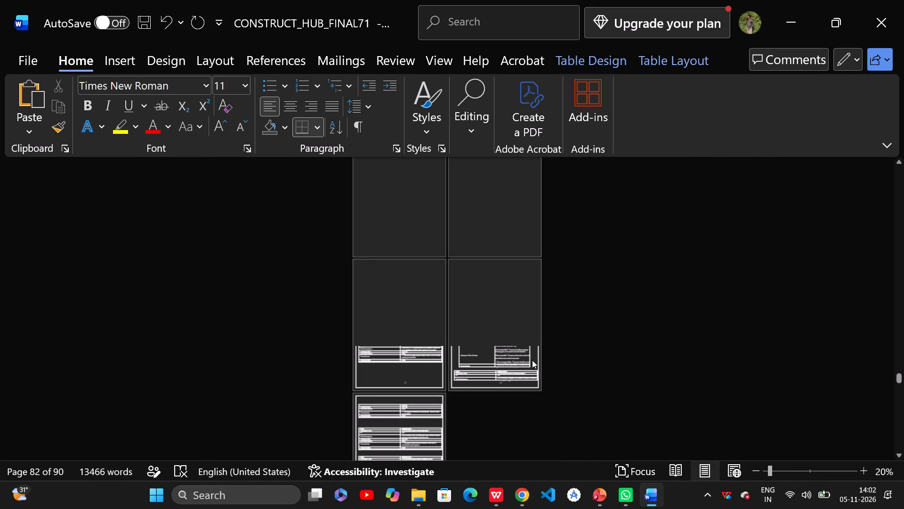
pyautogui.scroll(7, 532, 360)
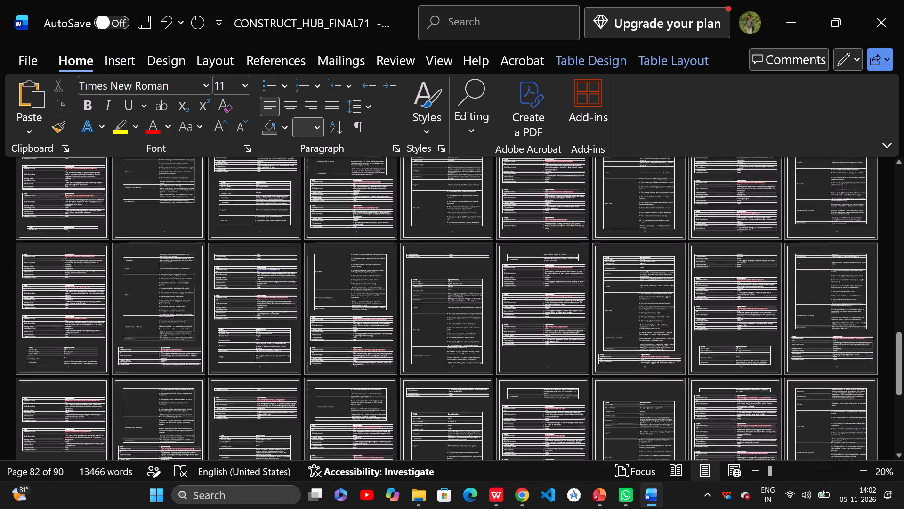
pyautogui.scroll(20, 416, 347)
pyautogui.scroll(6, 416, 347)
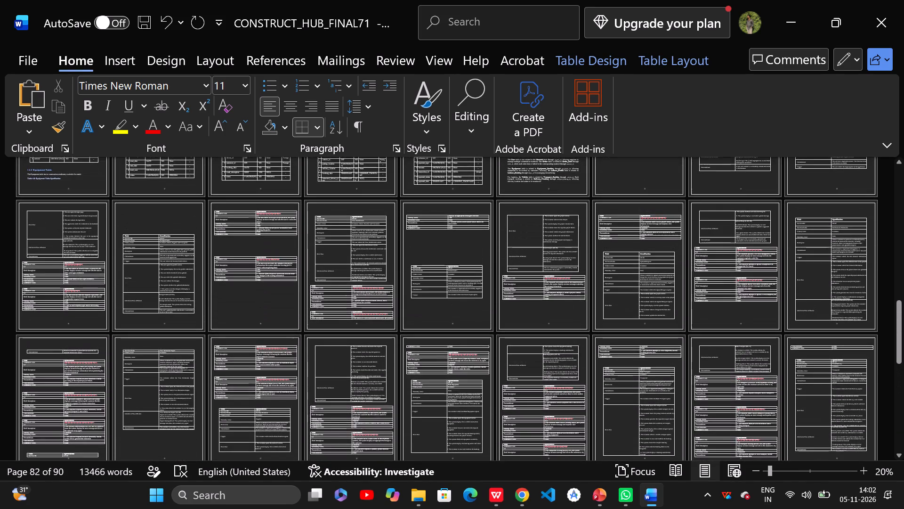
pyautogui.scroll(7, 402, 346)
pyautogui.scroll(20, 390, 331)
pyautogui.scroll(20, 390, 331)
pyautogui.scroll(20, 390, 331)
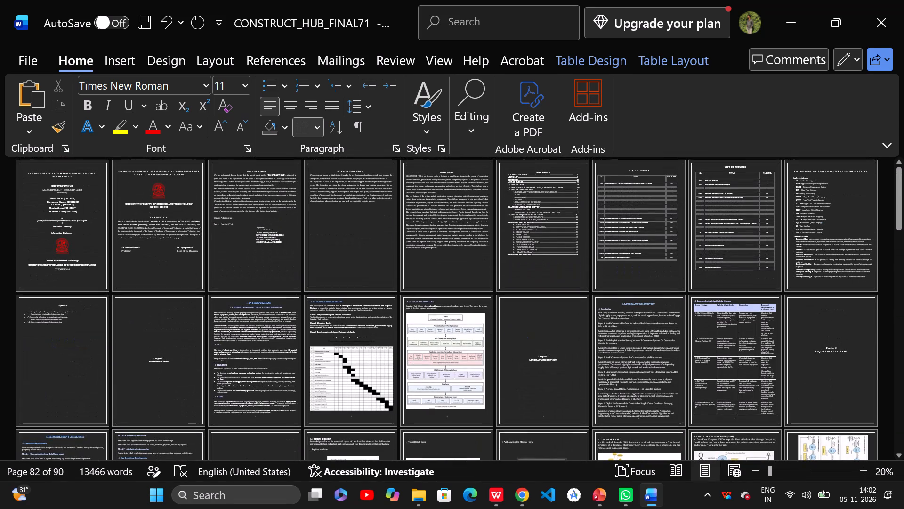
pyautogui.scroll(20, 326, 305)
pyautogui.scroll(20, 326, 305)
pyautogui.scroll(20, 326, 305)
pyautogui.scroll(5, 313, 312)
pyautogui.scroll(-3, 327, 366)
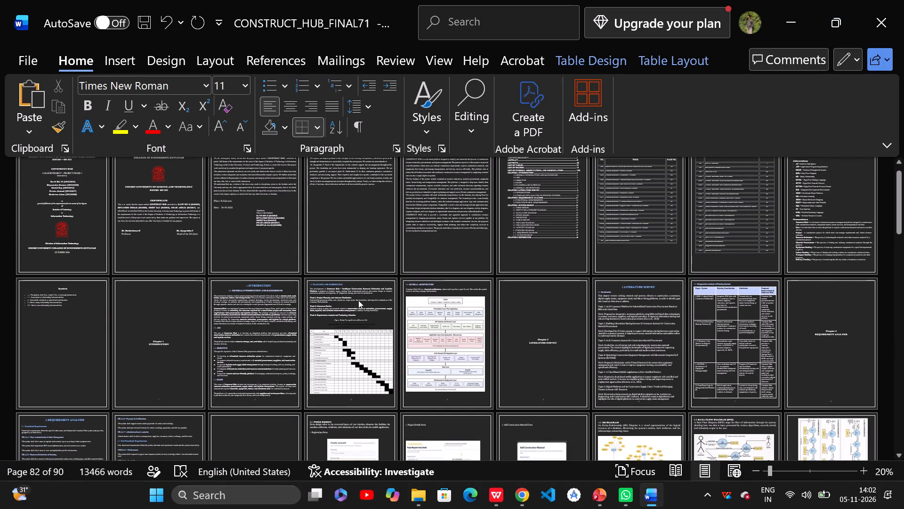
pyautogui.scroll(-10, 439, 360)
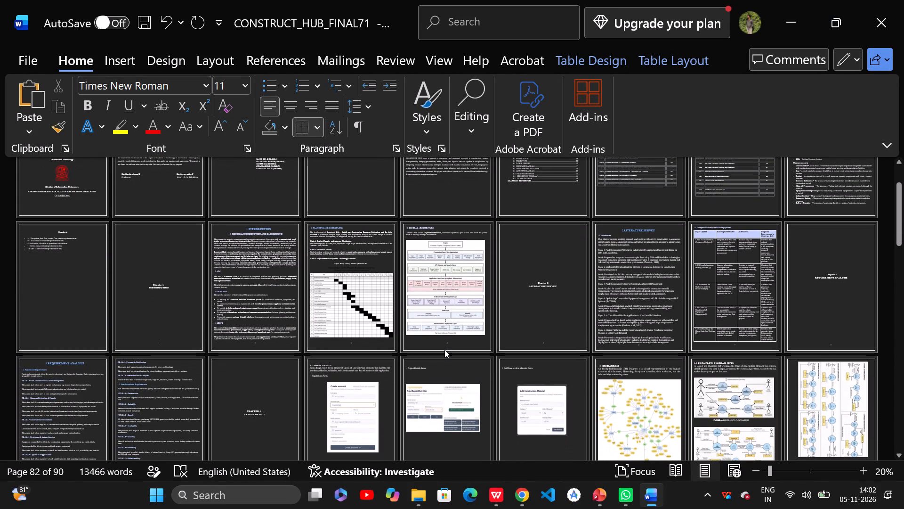
pyautogui.keyDown('ctrl'); pyautogui.scroll(2, 444, 350); pyautogui.keyUp('ctrl')
pyautogui.scroll(-10, 444, 350)
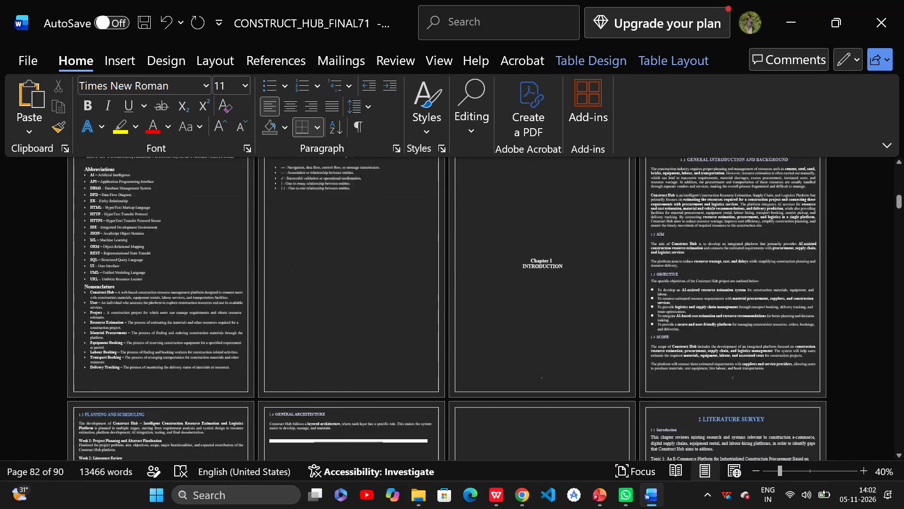
pyautogui.scroll(-4, 444, 350)
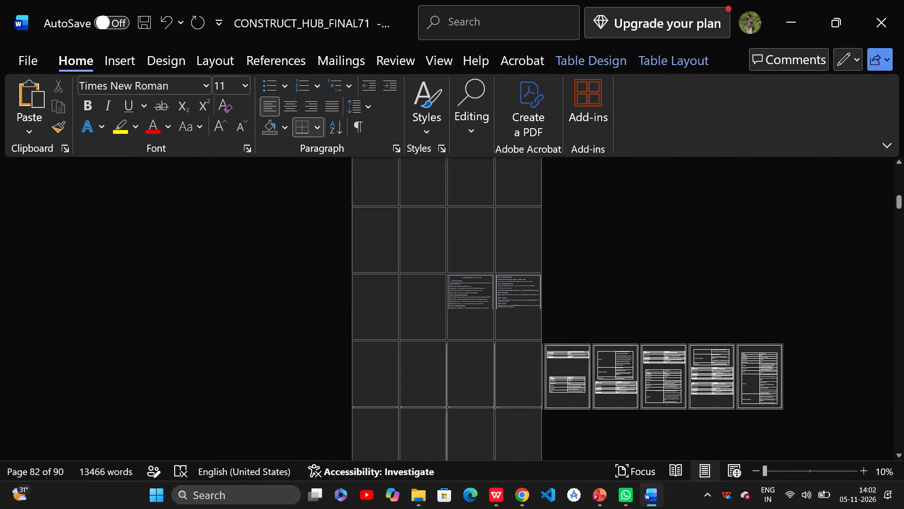
pyautogui.scroll(-1, 552, 361)
pyautogui.keyDown('ctrl'); pyautogui.scroll(2, 552, 361); pyautogui.keyUp('ctrl')
pyautogui.scroll(-3, 552, 361)
pyautogui.scroll(3, 552, 361)
pyautogui.keyDown('ctrl'); pyautogui.scroll(4, 552, 361); pyautogui.keyUp('ctrl')
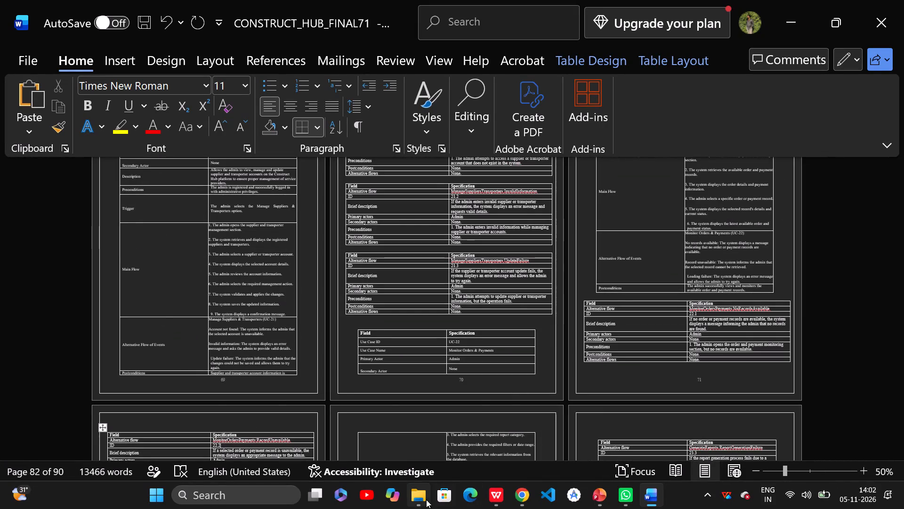
# Switch to File Explorer and compare the properties of cl.drawio, class.drawio and the Construction Management UML Class Diagram in Downloads.
pyautogui.click(412, 497)
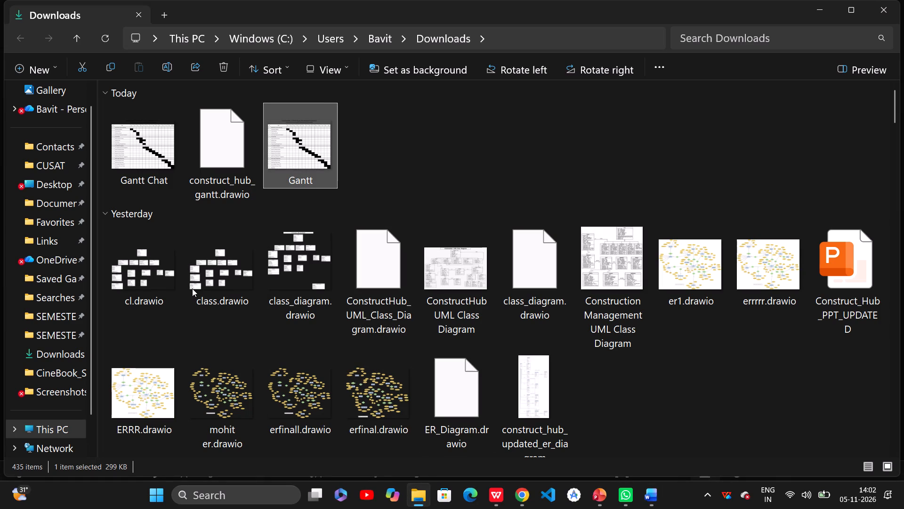
pyautogui.rightClick(147, 291)
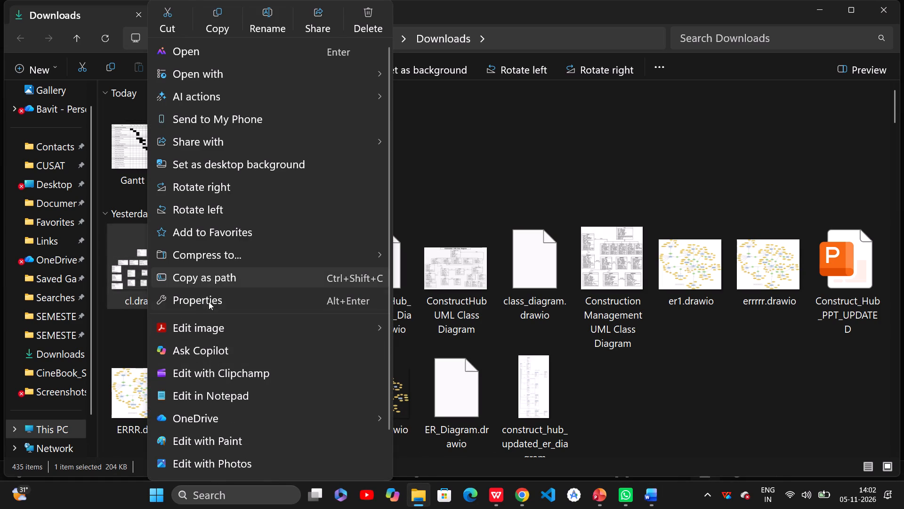
pyautogui.click(209, 301)
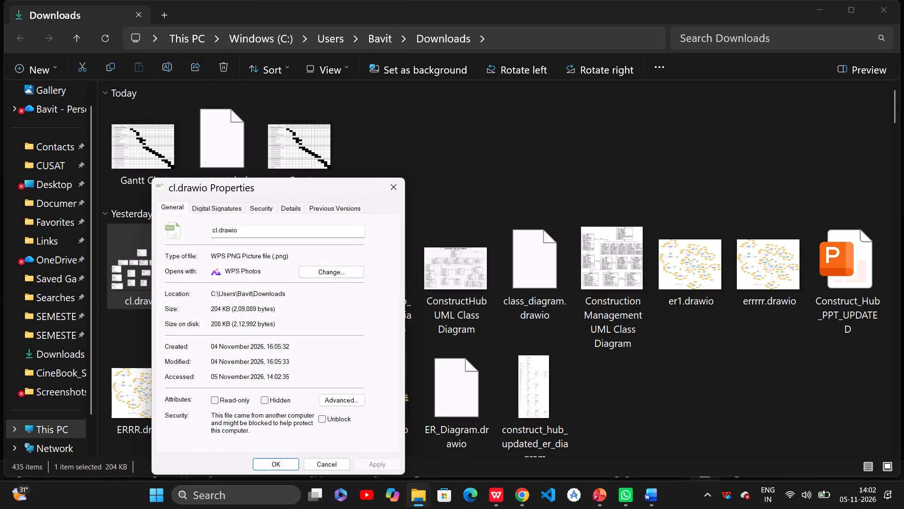
pyautogui.click(329, 464)
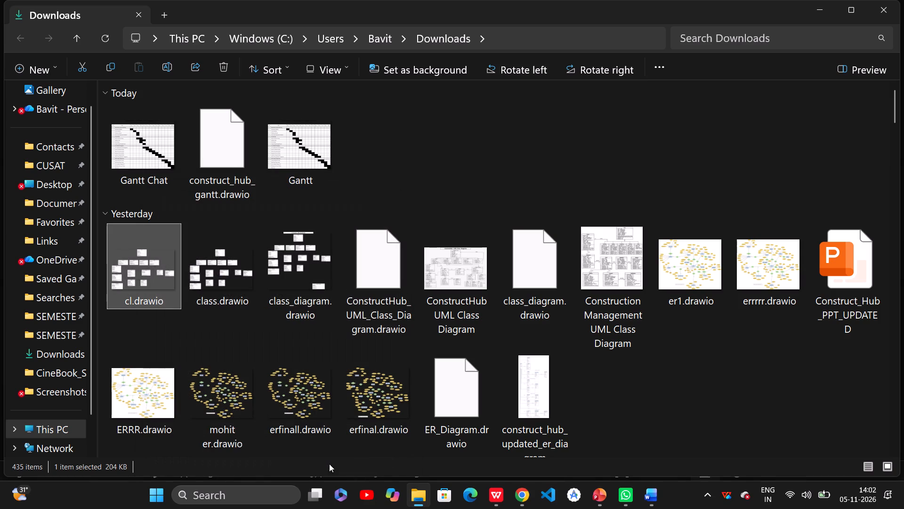
pyautogui.rightClick(581, 304)
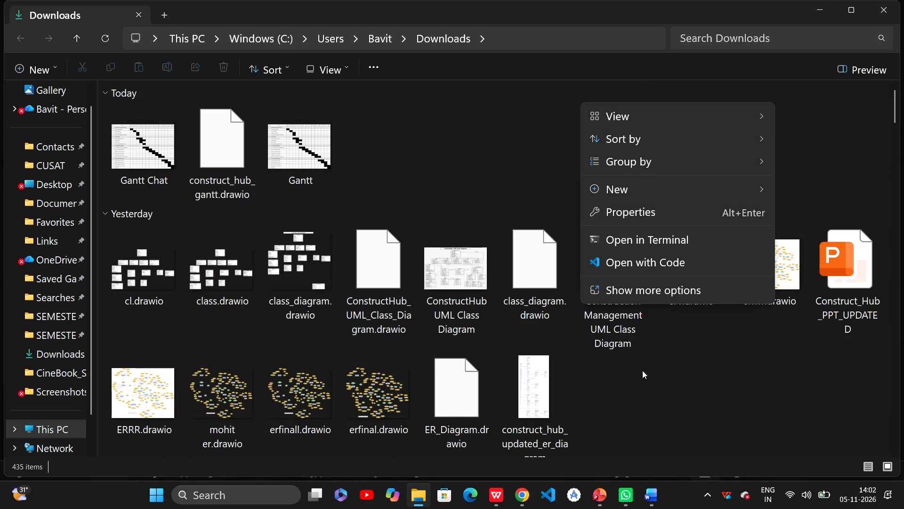
pyautogui.click(641, 352)
pyautogui.rightClick(610, 300)
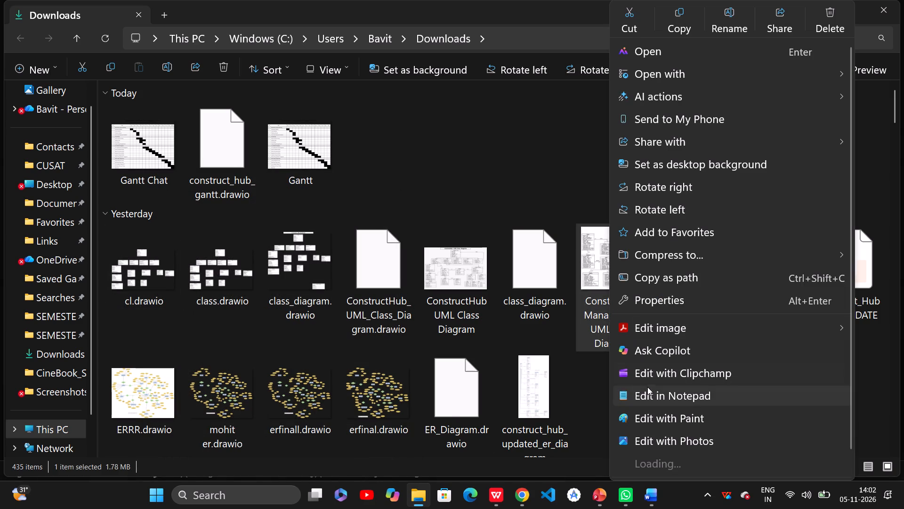
pyautogui.click(665, 303)
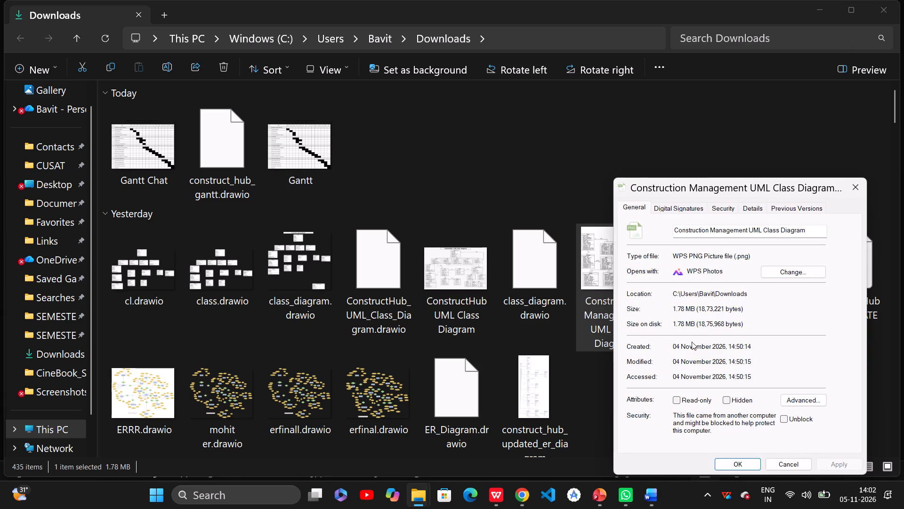
pyautogui.click(793, 467)
pyautogui.rightClick(236, 275)
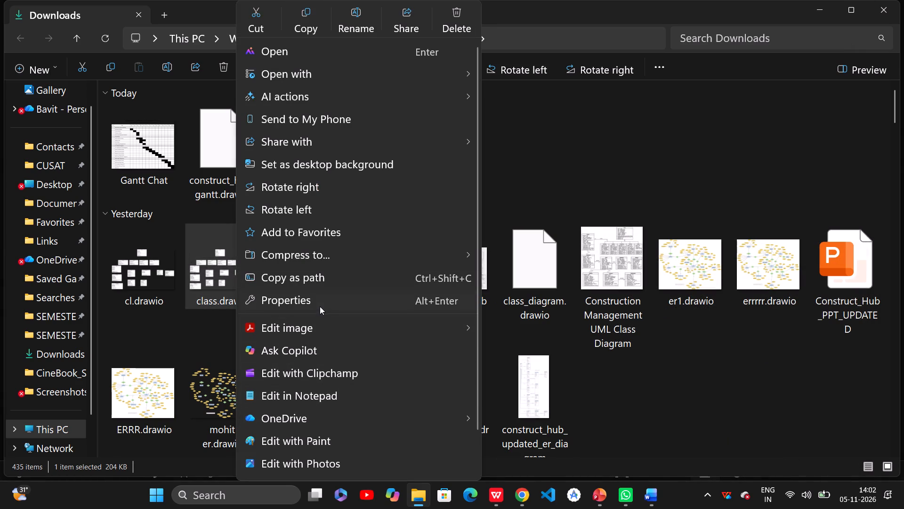
pyautogui.click(320, 305)
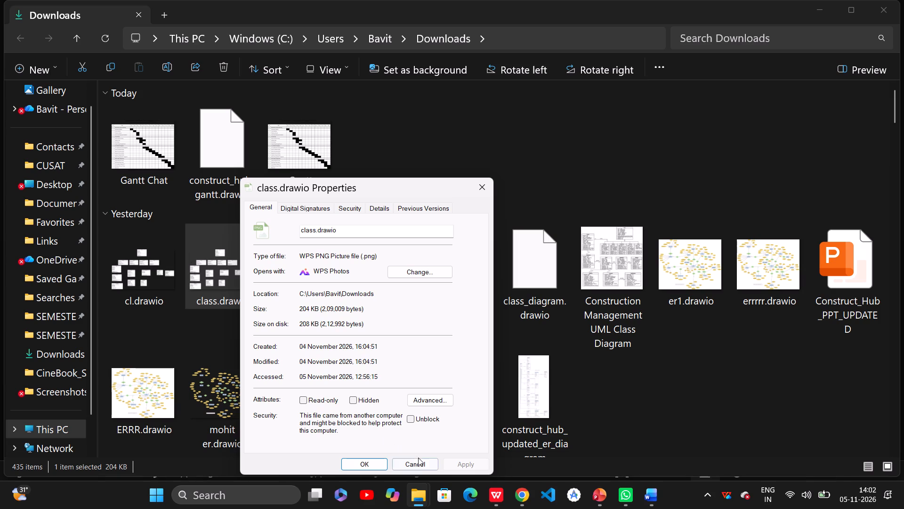
pyautogui.click(420, 461)
pyautogui.rightClick(146, 250)
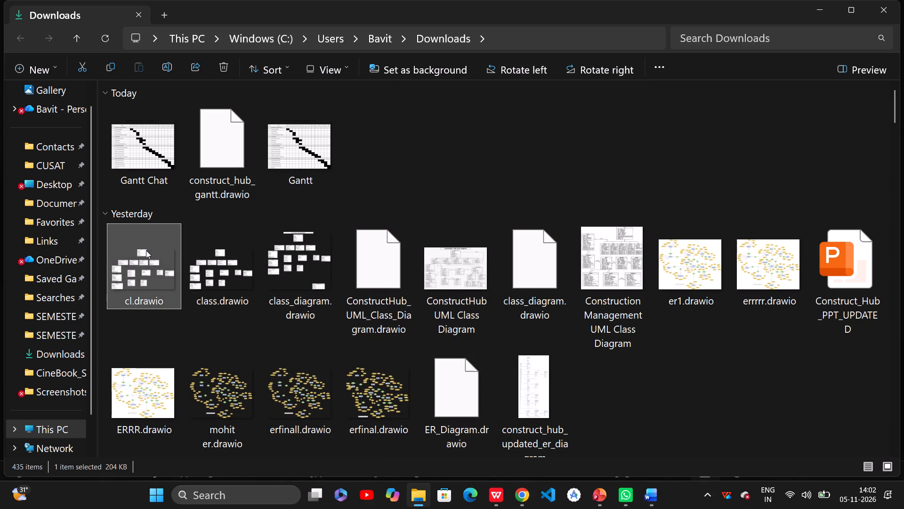
pyautogui.click(205, 300)
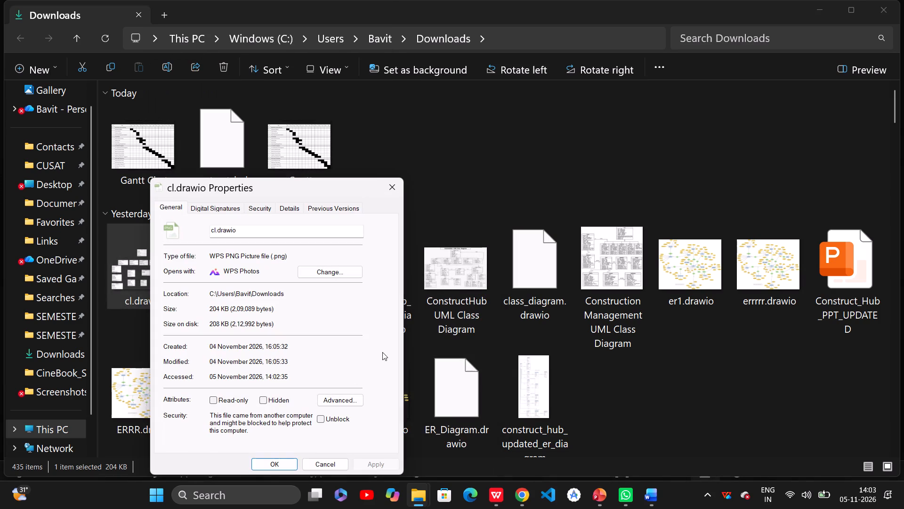
pyautogui.click(328, 464)
# Copy the cl.drawio image file from the Downloads folder and open it in the image viewer.
pyautogui.rightClick(142, 261)
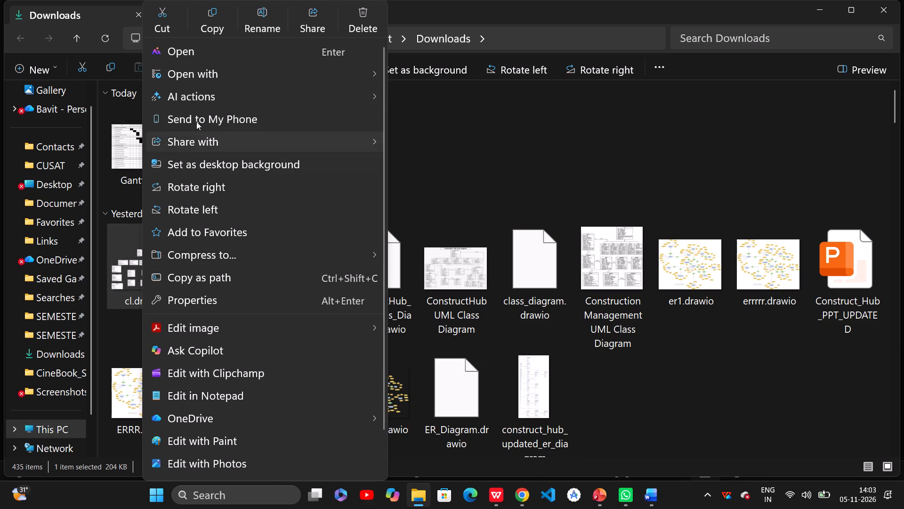
pyautogui.click(215, 27)
pyautogui.tripleClick(156, 232)
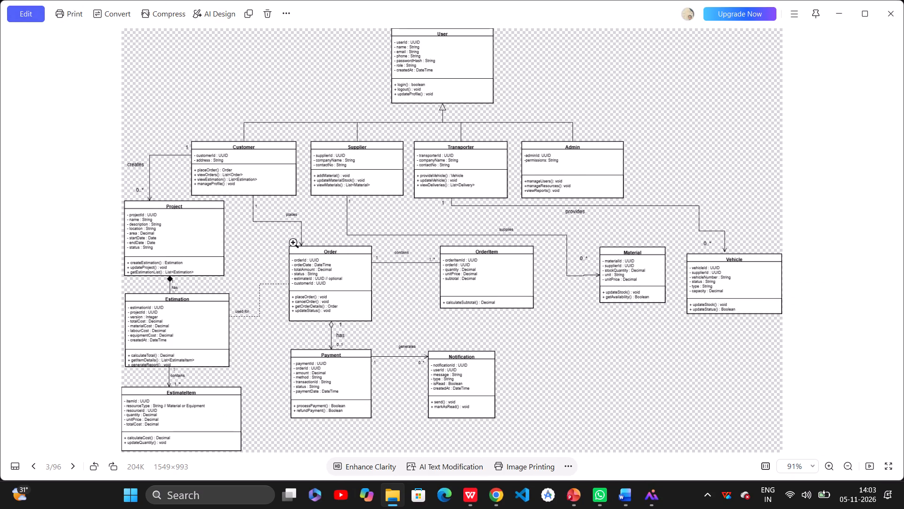
# Switch to the Word report and examine its title page, declaration, table of contents and list of tables at a larger zoom.
pyautogui.click(633, 505)
pyautogui.keyDown('ctrl'); pyautogui.scroll(1, 466, 274); pyautogui.keyUp('ctrl')
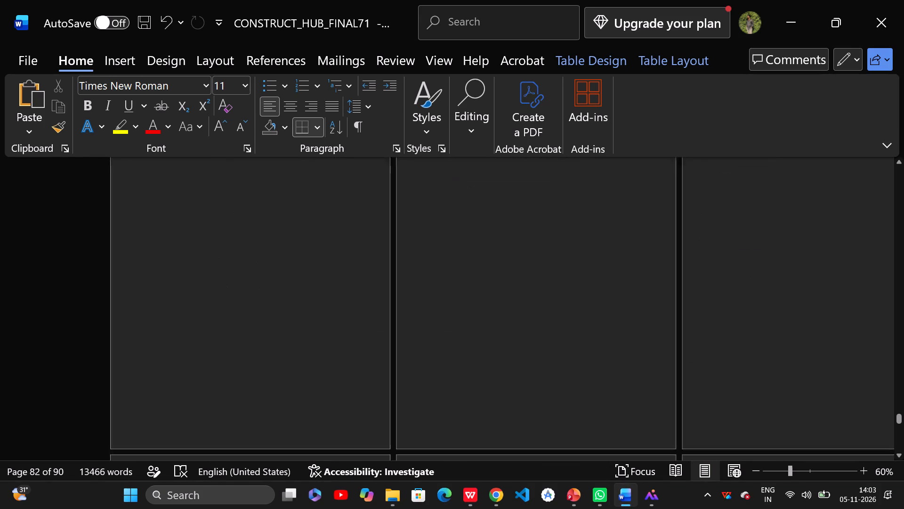
pyautogui.keyDown('ctrl'); pyautogui.scroll(5, 466, 274); pyautogui.keyUp('ctrl')
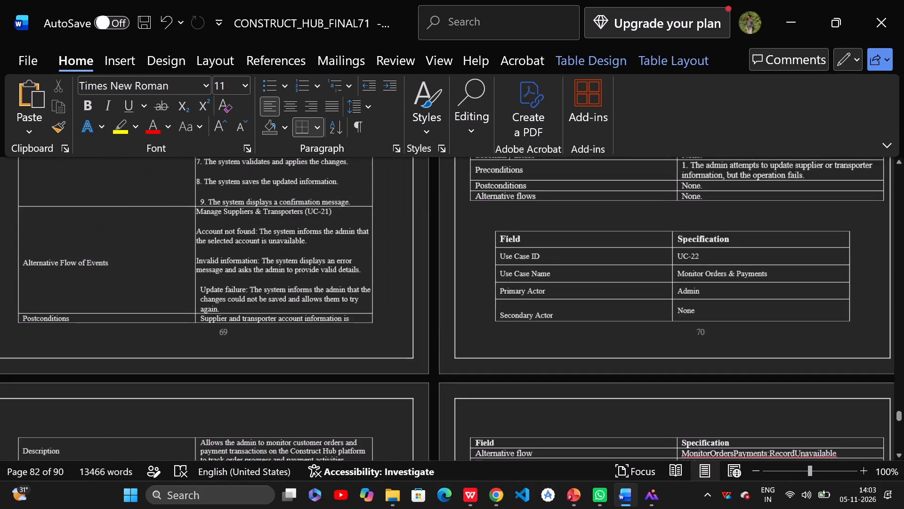
pyautogui.keyDown('ctrl'); pyautogui.scroll(2, 466, 274); pyautogui.keyUp('ctrl')
pyautogui.keyDown('ctrl'); pyautogui.scroll(-2, 466, 274); pyautogui.keyUp('ctrl')
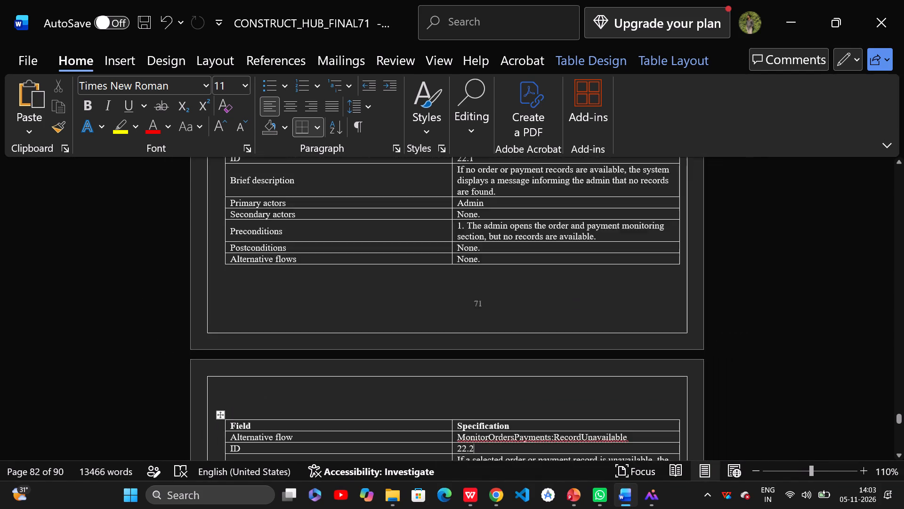
pyautogui.scroll(-20, 466, 274)
pyautogui.scroll(-15, 466, 274)
pyautogui.scroll(14, 466, 274)
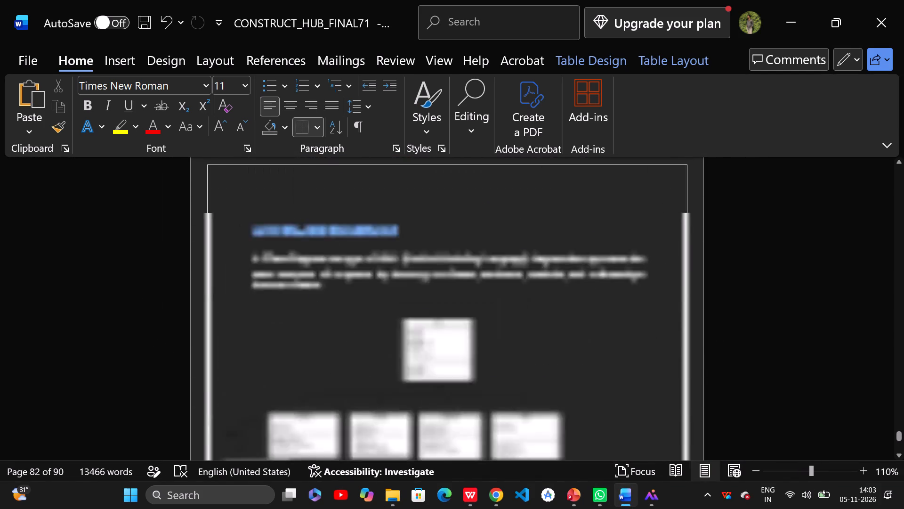
pyautogui.scroll(20, 466, 274)
pyautogui.scroll(19, 466, 274)
pyautogui.scroll(6, 466, 274)
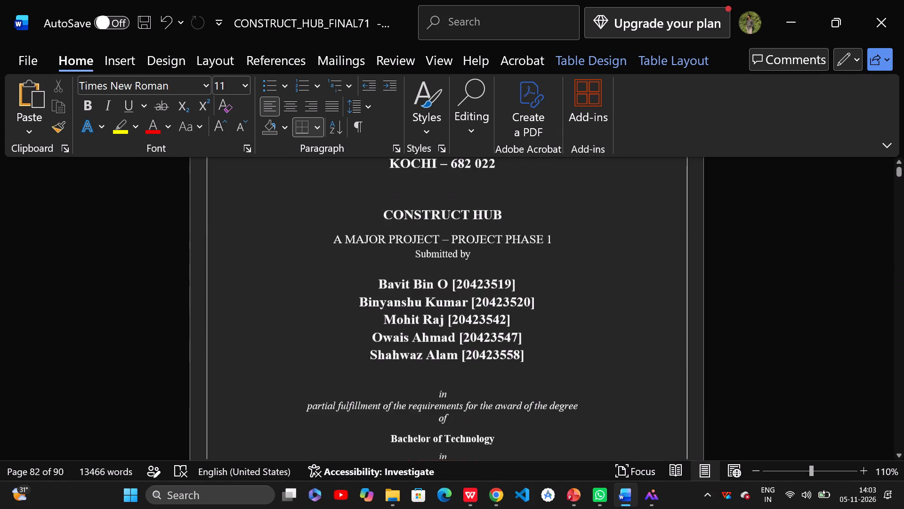
pyautogui.scroll(7, 466, 274)
pyautogui.scroll(-8, 466, 274)
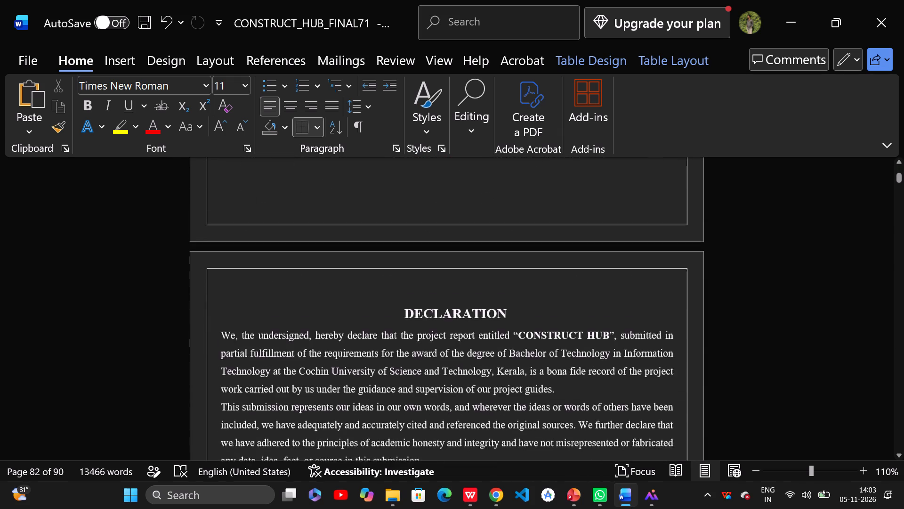
pyautogui.scroll(-2, 466, 274)
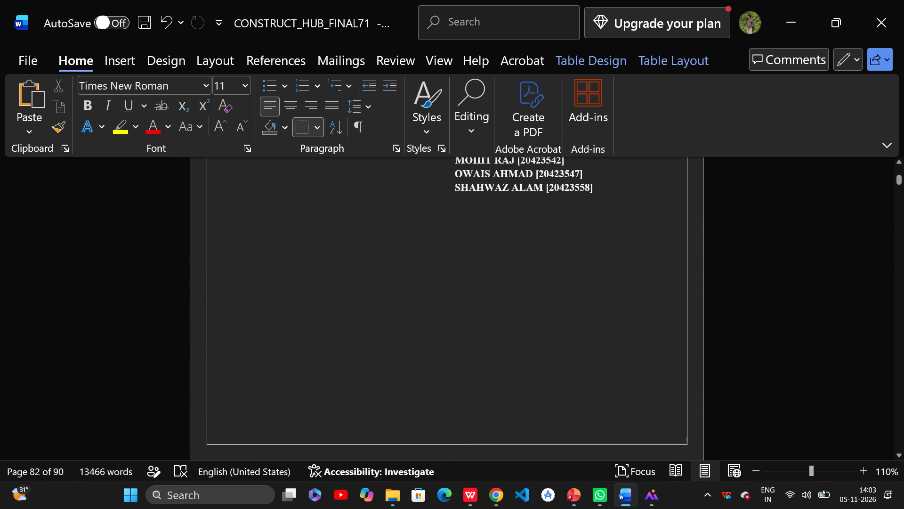
pyautogui.scroll(-4, 466, 274)
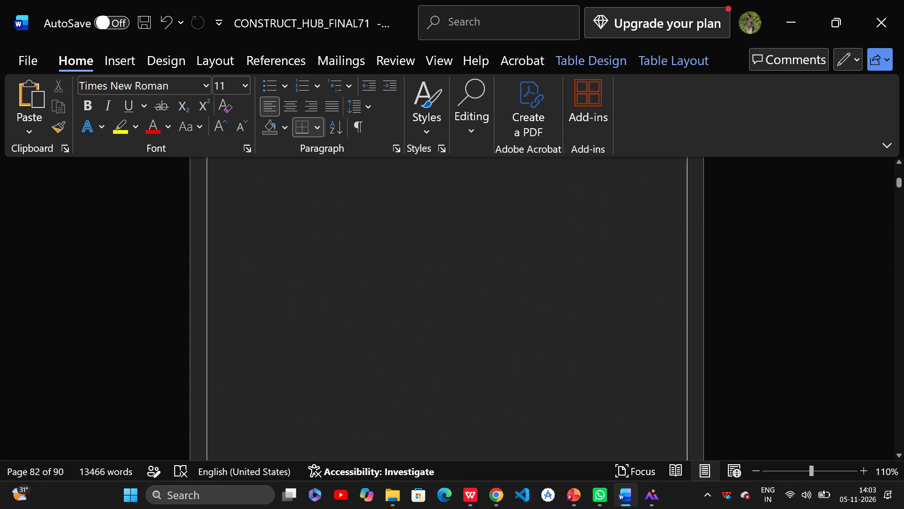
pyautogui.scroll(-7, 466, 274)
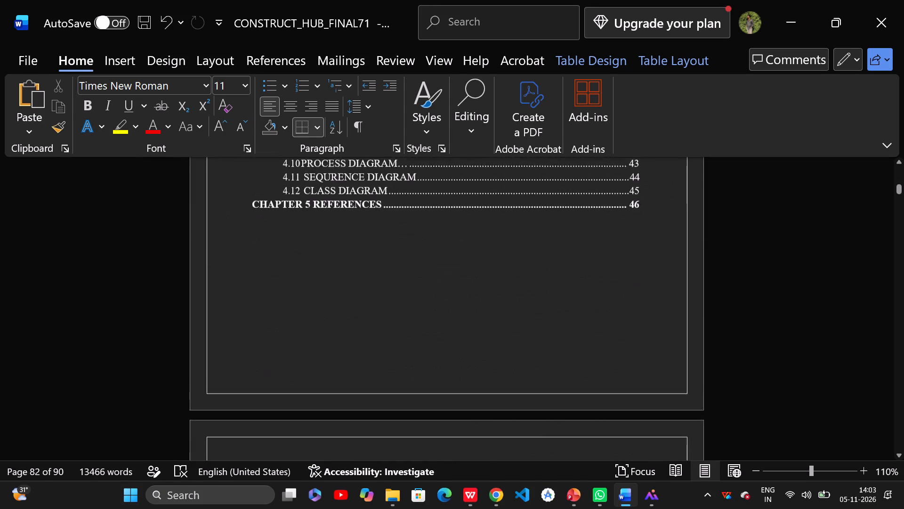
pyautogui.scroll(2, 466, 274)
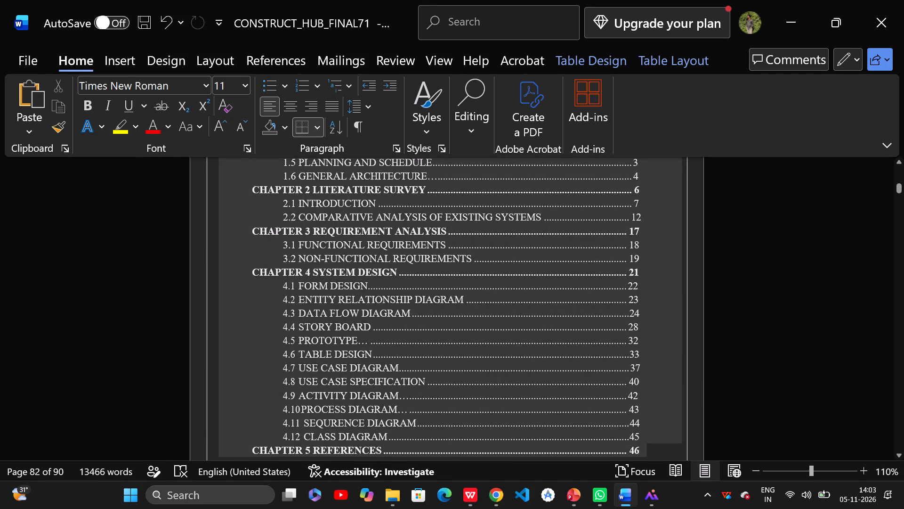
pyautogui.scroll(-2, 674, 266)
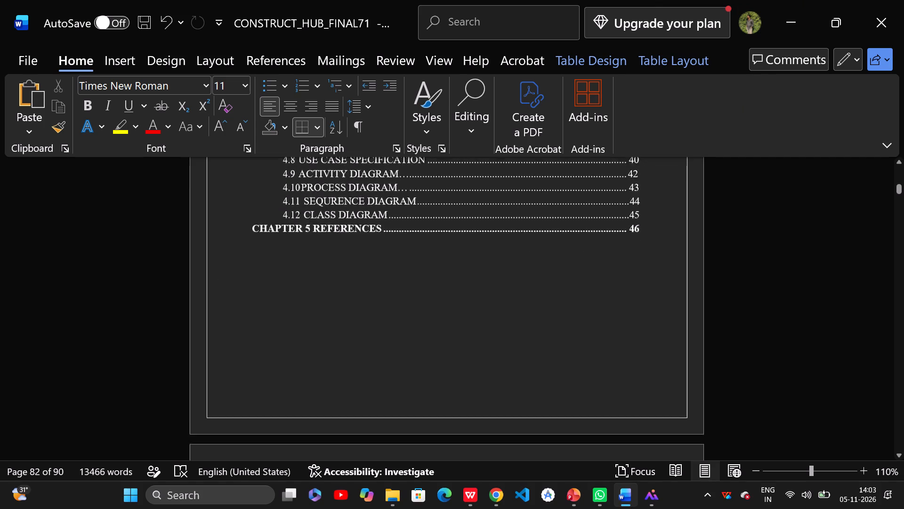
pyautogui.scroll(3, 602, 73)
pyautogui.scroll(-3, 632, 60)
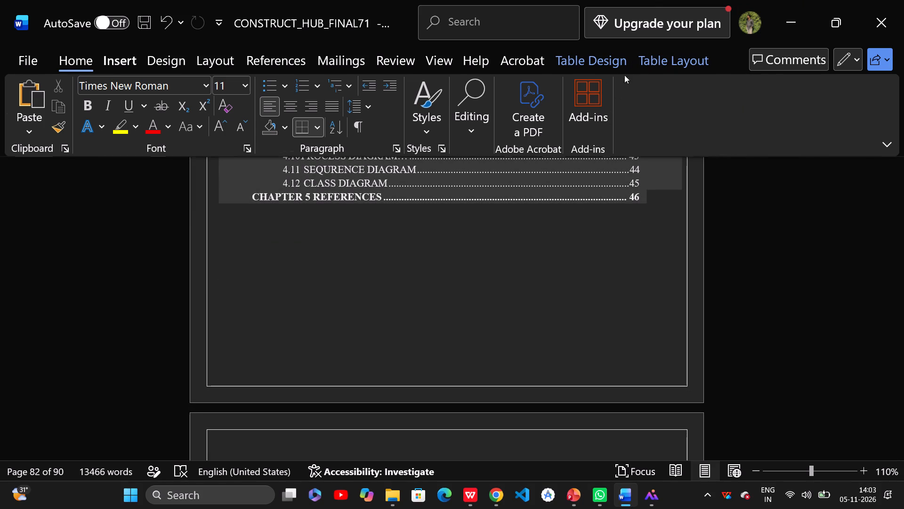
pyautogui.scroll(-1, 624, 75)
pyautogui.scroll(-3, 139, 225)
pyautogui.scroll(-8, 212, 259)
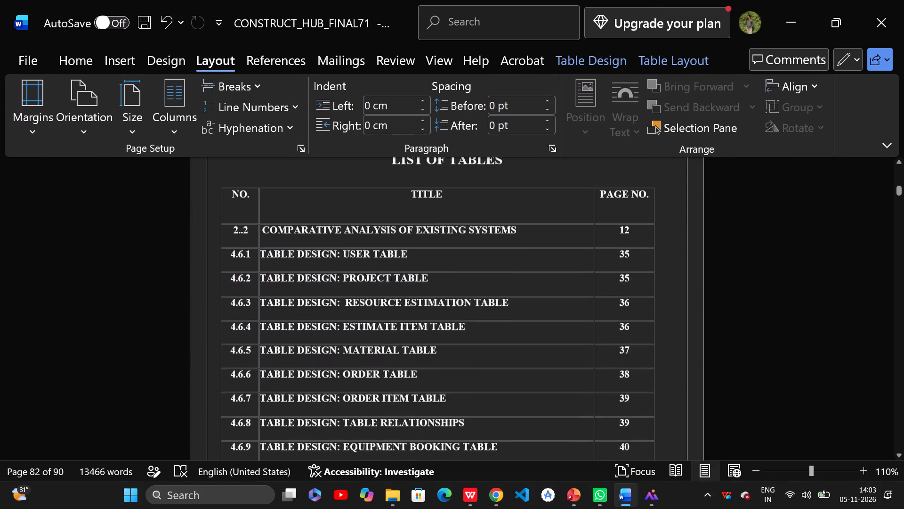
pyautogui.scroll(-10, 247, 257)
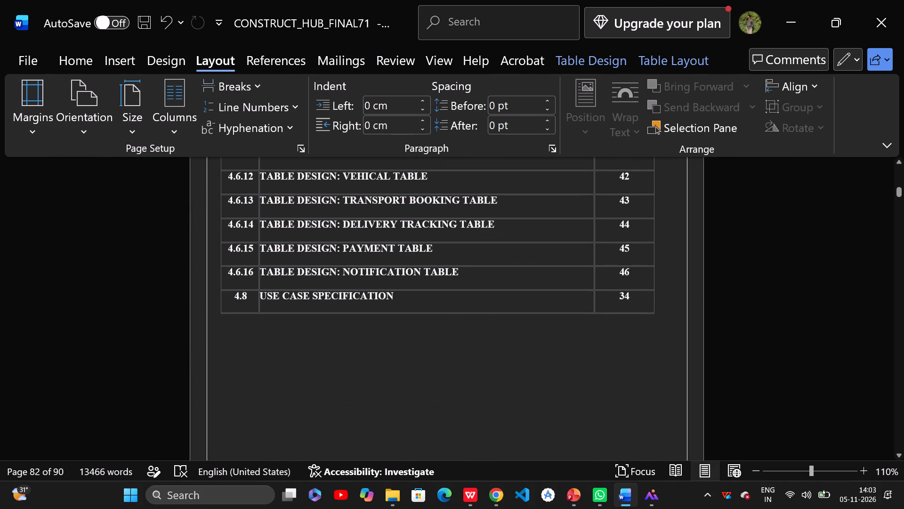
# Replace the diagram picture in section 4.12 CLASS DIAGRAM with the copied cl.drawio image.
pyautogui.scroll(-20, 363, 253)
pyautogui.scroll(-20, 363, 253)
pyautogui.scroll(-20, 363, 253)
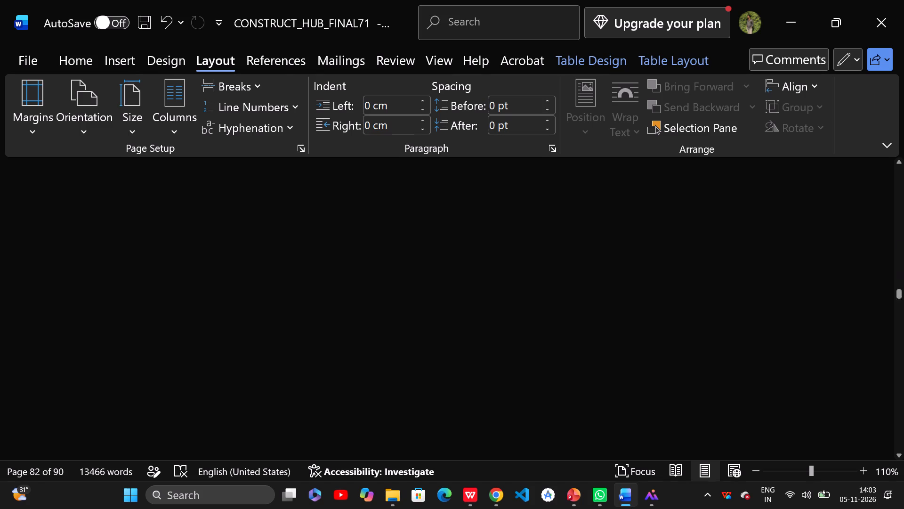
pyautogui.scroll(-20, 363, 253)
pyautogui.scroll(-20, 363, 253)
pyautogui.scroll(-1, 363, 253)
pyautogui.scroll(2, 363, 253)
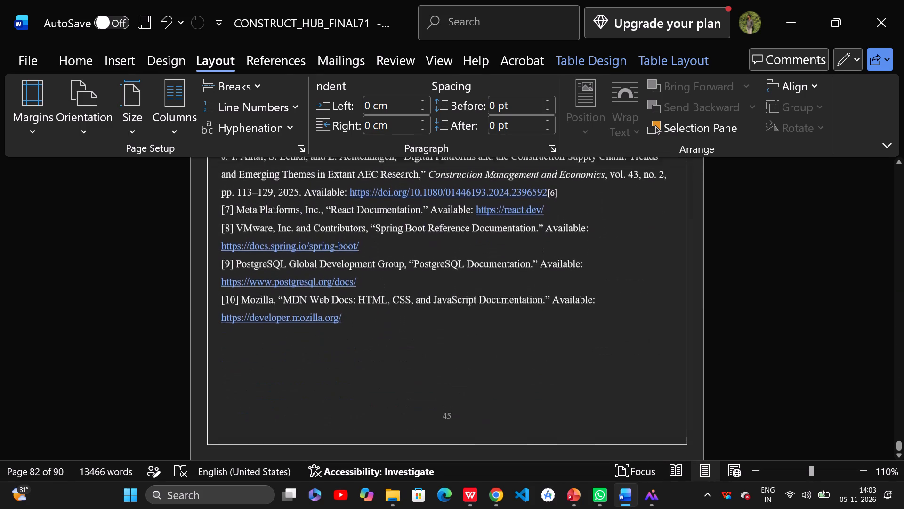
pyautogui.scroll(4, 363, 253)
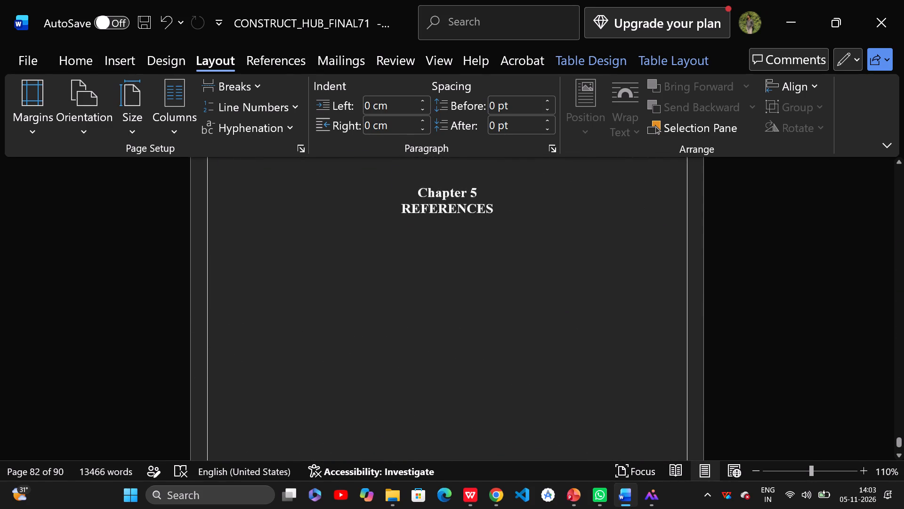
pyautogui.scroll(-1, 363, 253)
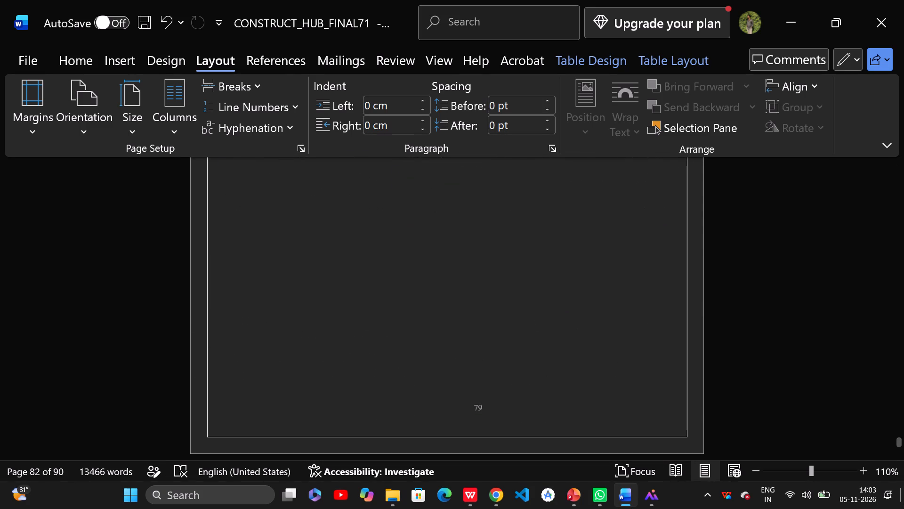
pyautogui.scroll(20, 588, 377)
pyautogui.scroll(6, 588, 377)
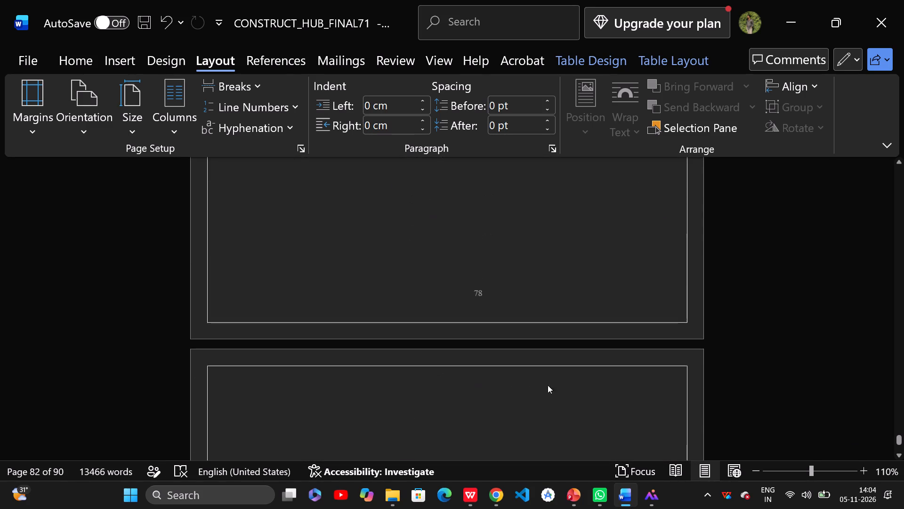
pyautogui.scroll(9, 548, 385)
pyautogui.click(440, 364)
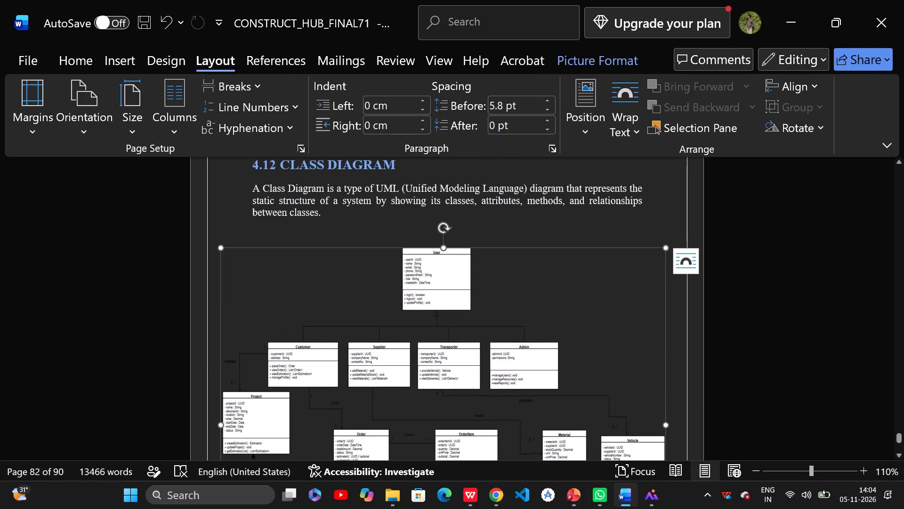
pyautogui.press('BackSpace')
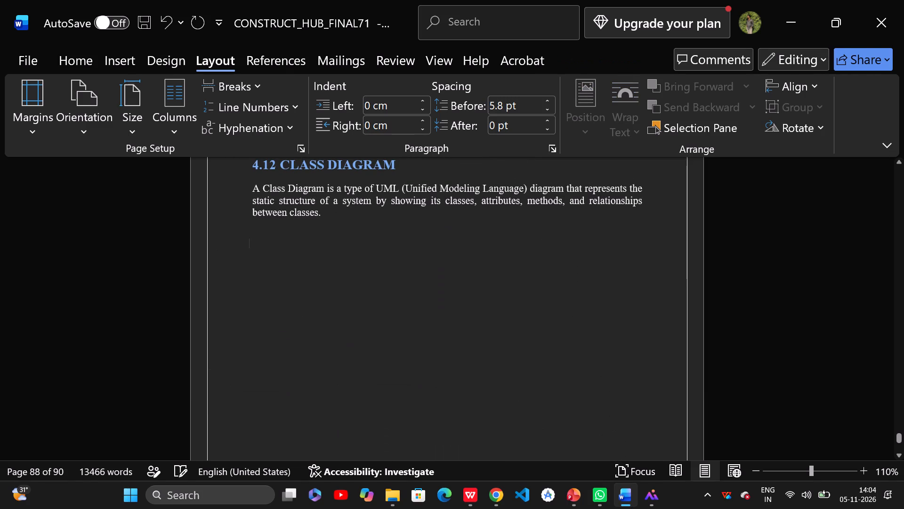
pyautogui.press('Up')
pyautogui.hotkey('ctrl', 'v')
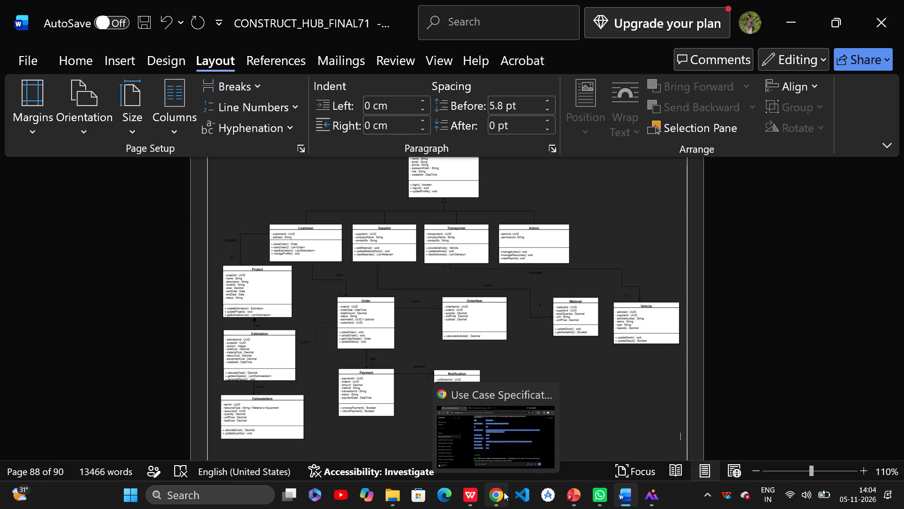
# Examine the 4.12 CLASS DIAGRAM page in the print preview at a larger zoom, then return to the document.
pyautogui.click(32, 63)
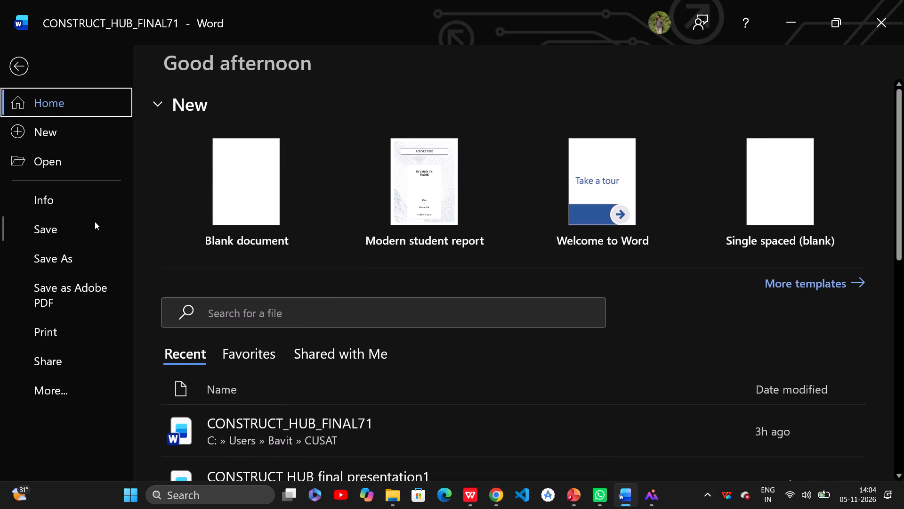
pyautogui.click(77, 331)
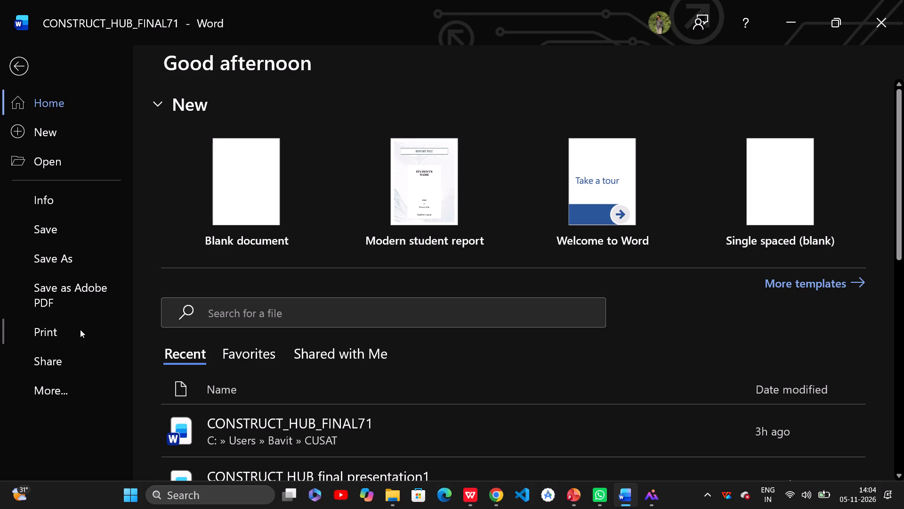
pyautogui.click(53, 330)
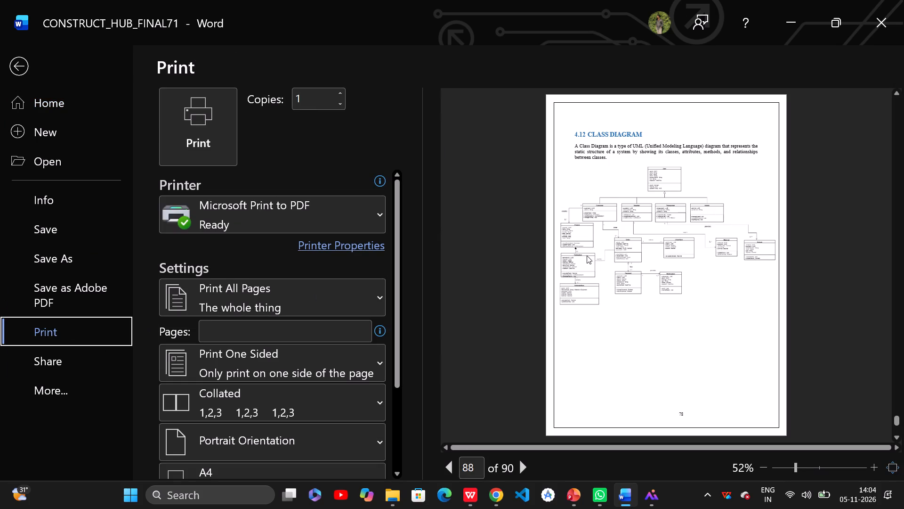
pyautogui.keyDown('ctrl'); pyautogui.scroll(5, 667, 204); pyautogui.keyUp('ctrl')
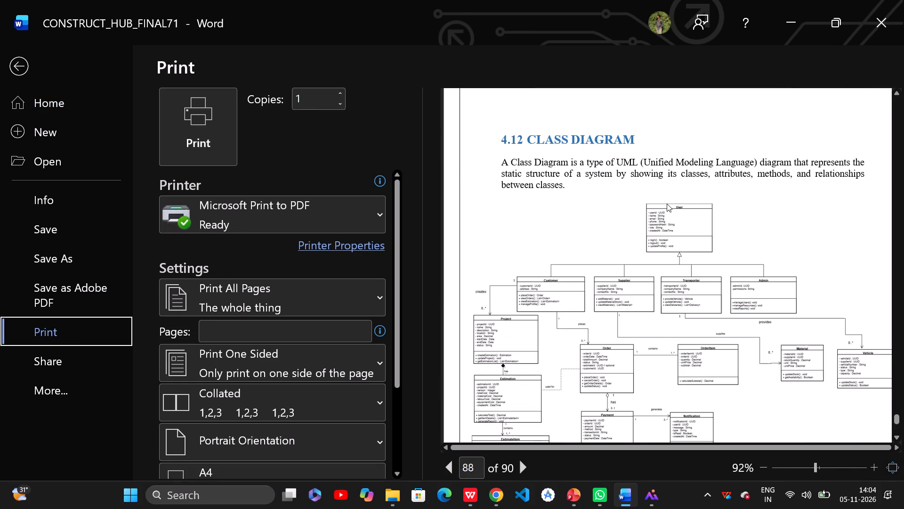
pyautogui.keyDown('ctrl'); pyautogui.scroll(-4, 667, 204); pyautogui.keyUp('ctrl')
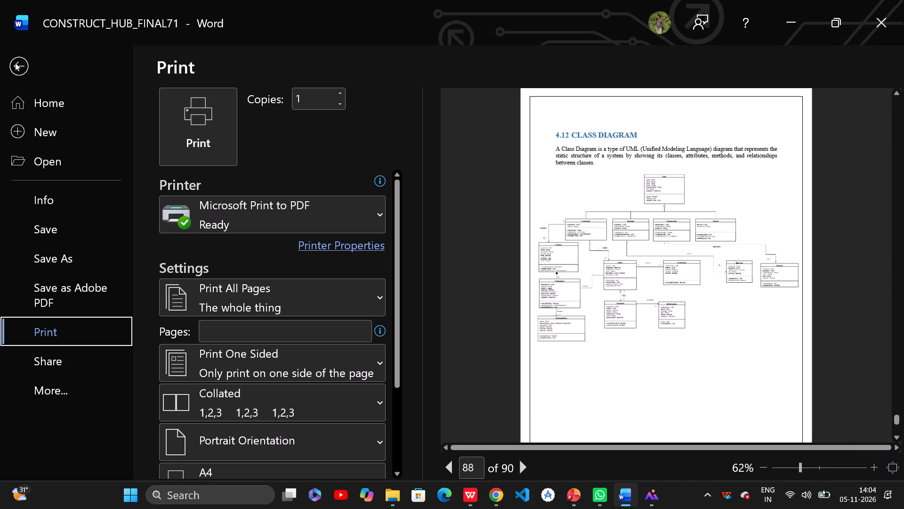
pyautogui.click(15, 65)
pyautogui.click(795, 283)
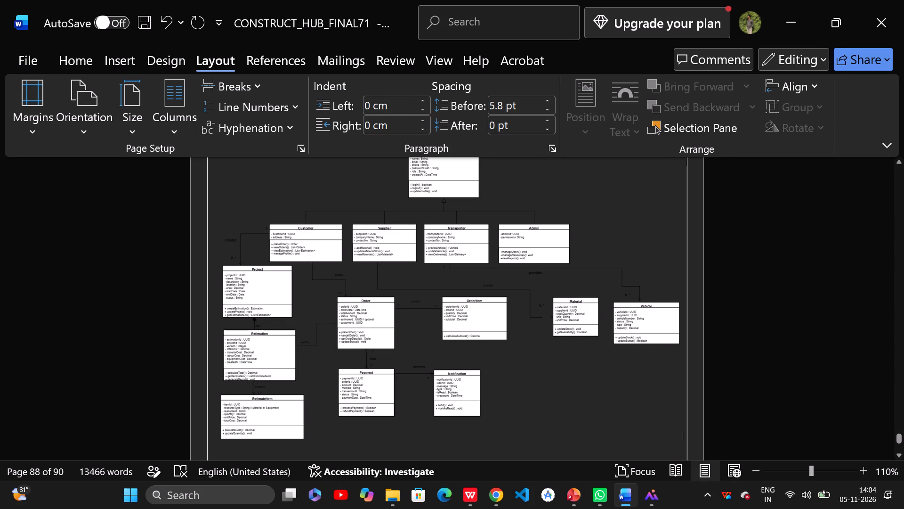